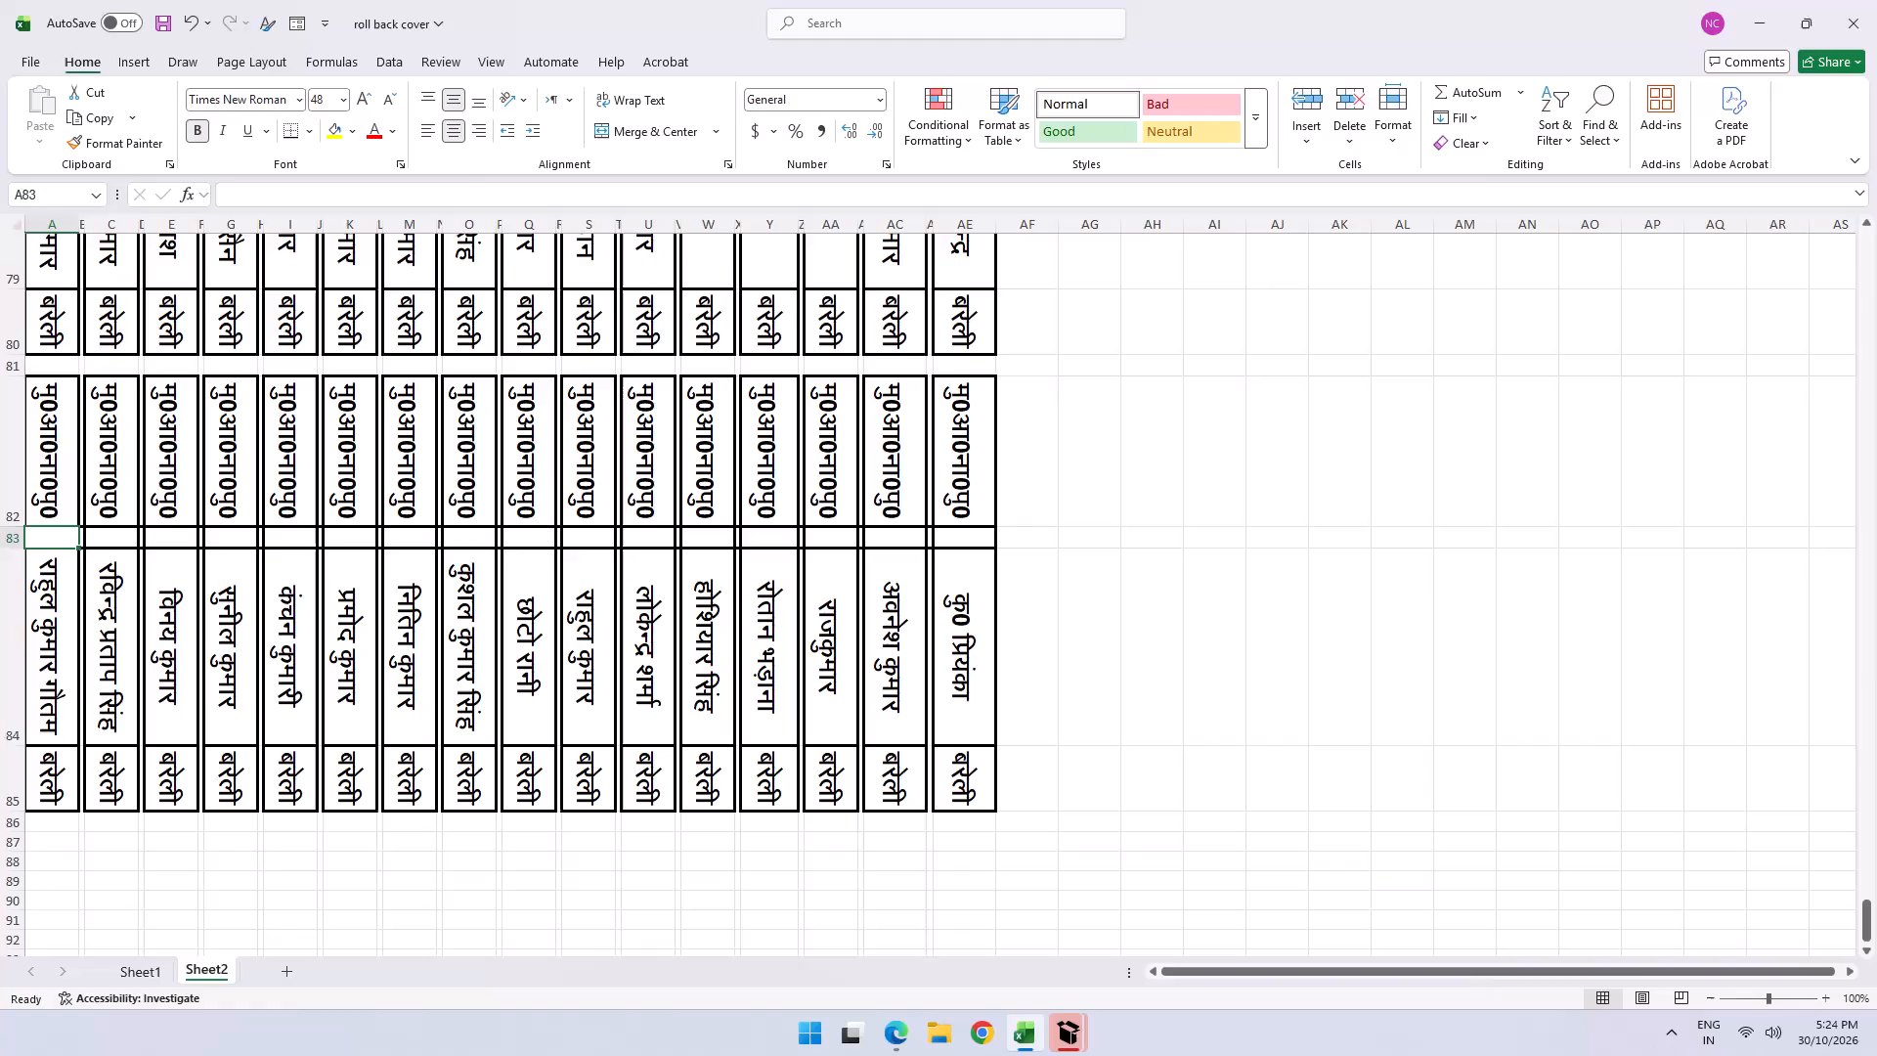
Clear all the names in row 84 of the last label block, from column A through AE.
drag(39, 631, 972, 632)
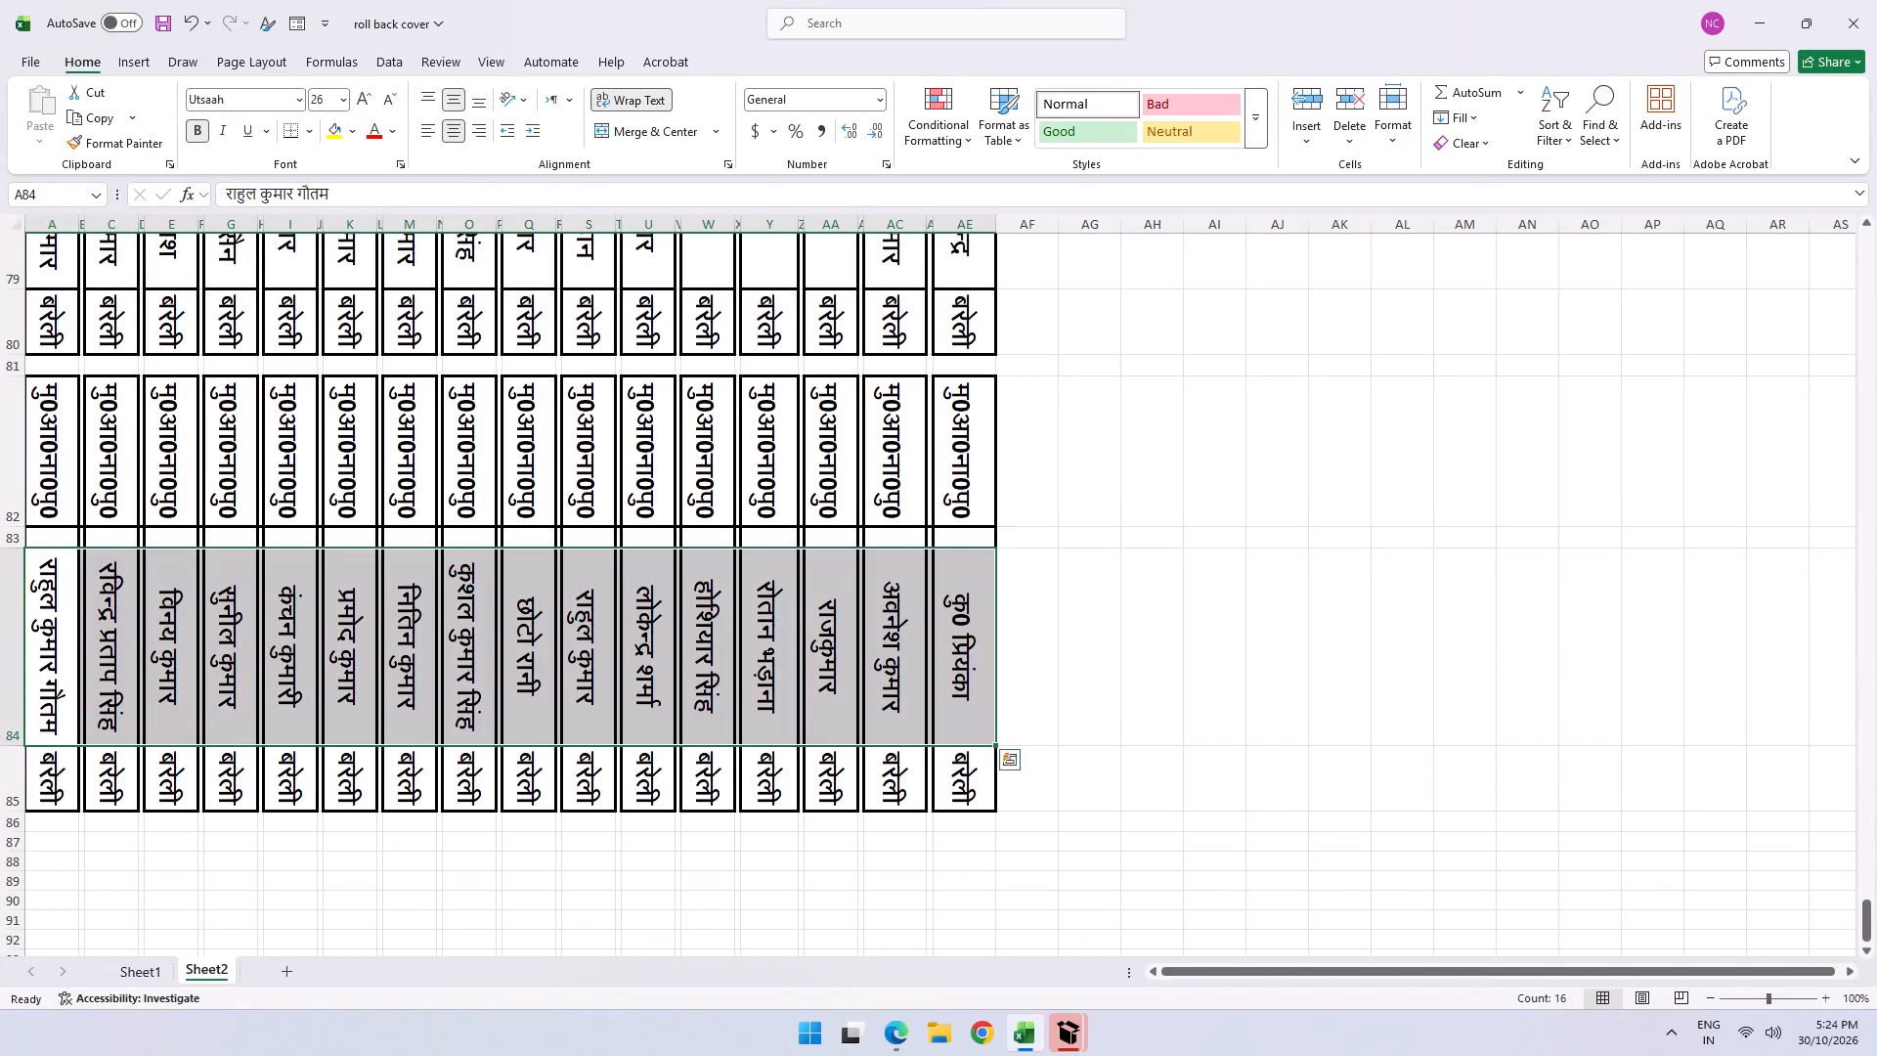
Switch to the pending App Installer window and close it.
click(1065, 1036)
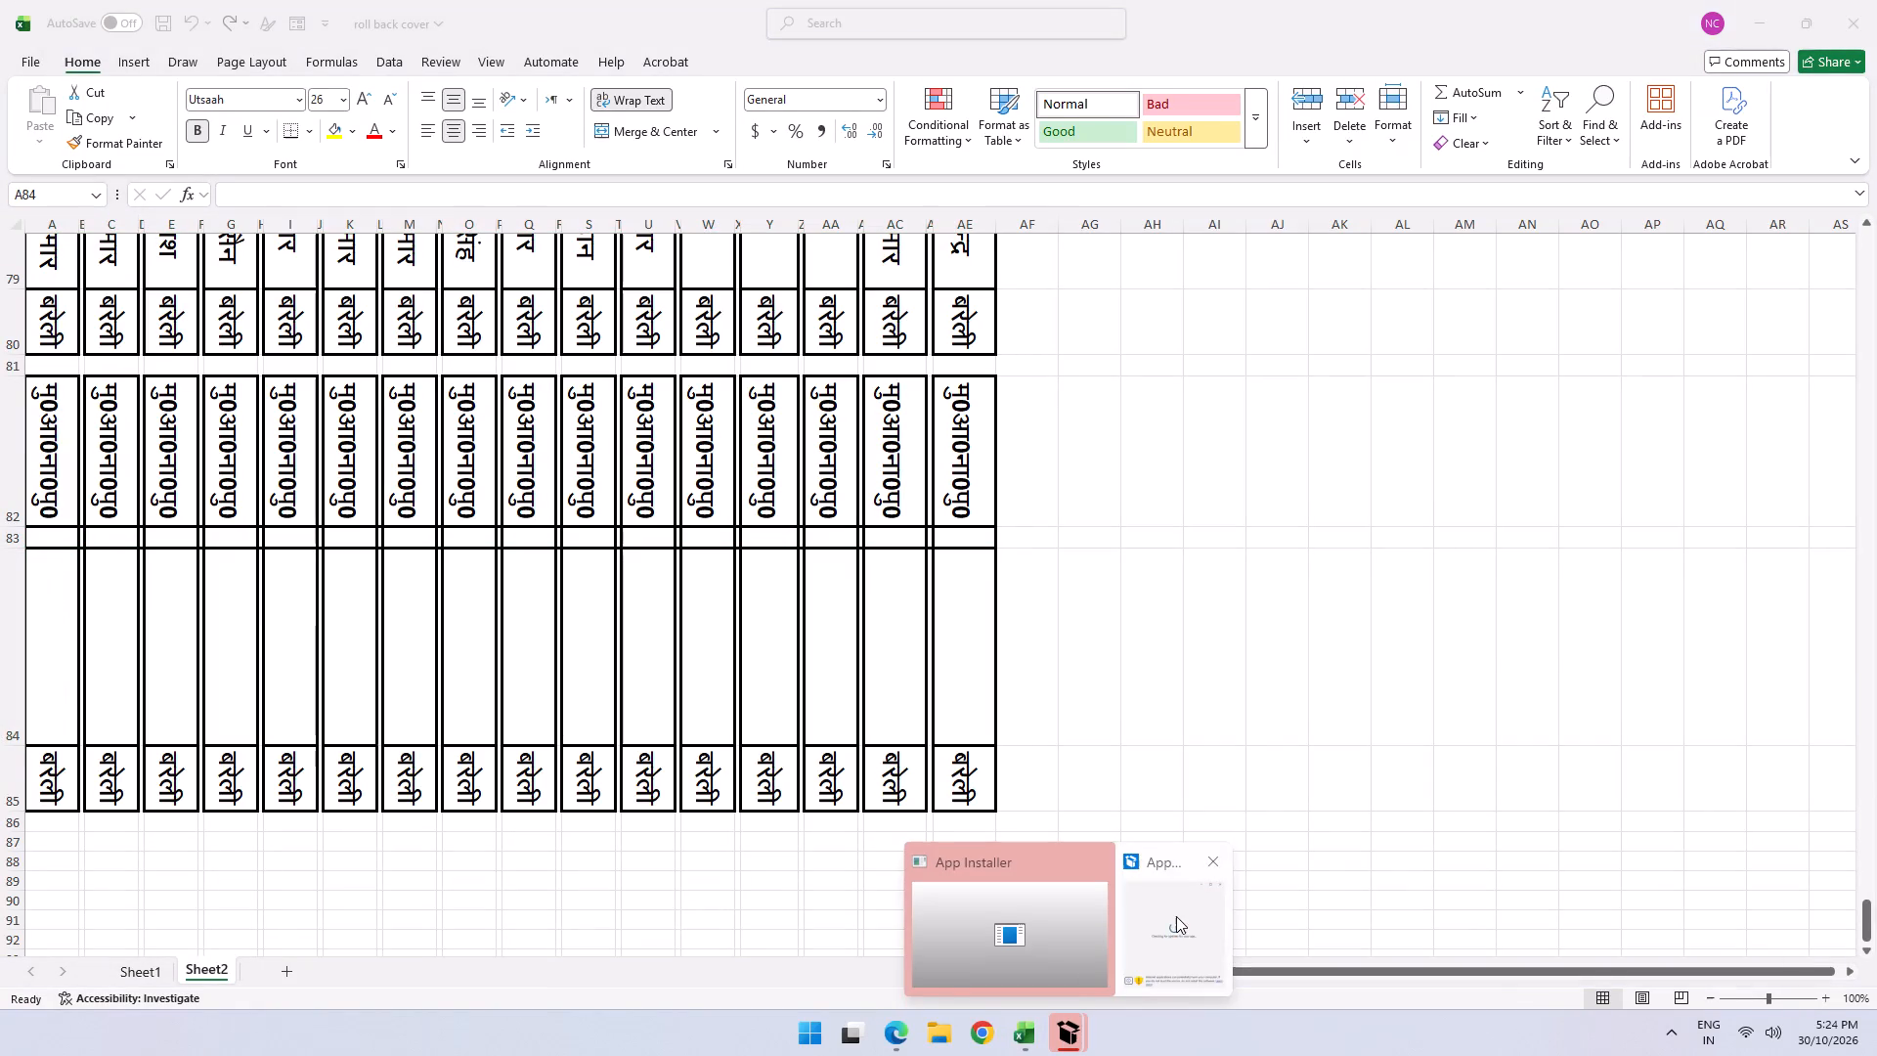
click(1176, 916)
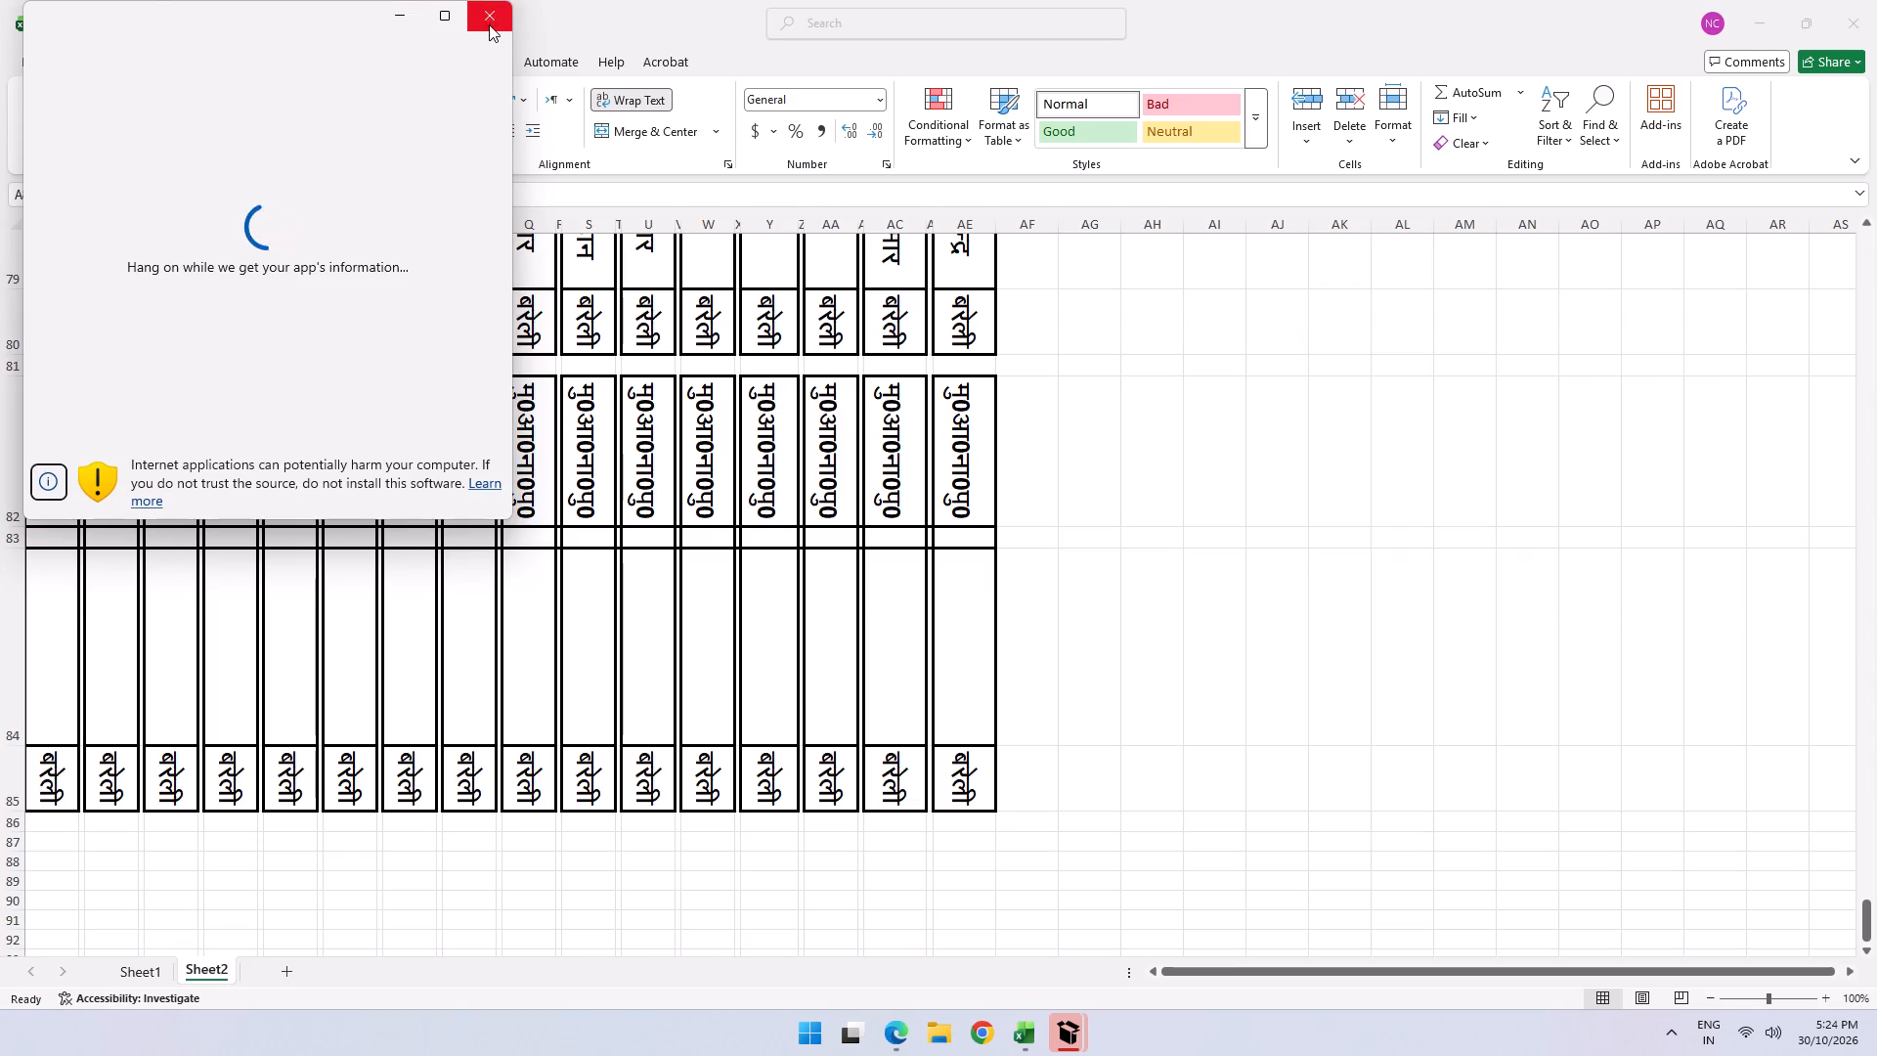
click(490, 17)
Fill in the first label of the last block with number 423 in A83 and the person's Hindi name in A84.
click(51, 538)
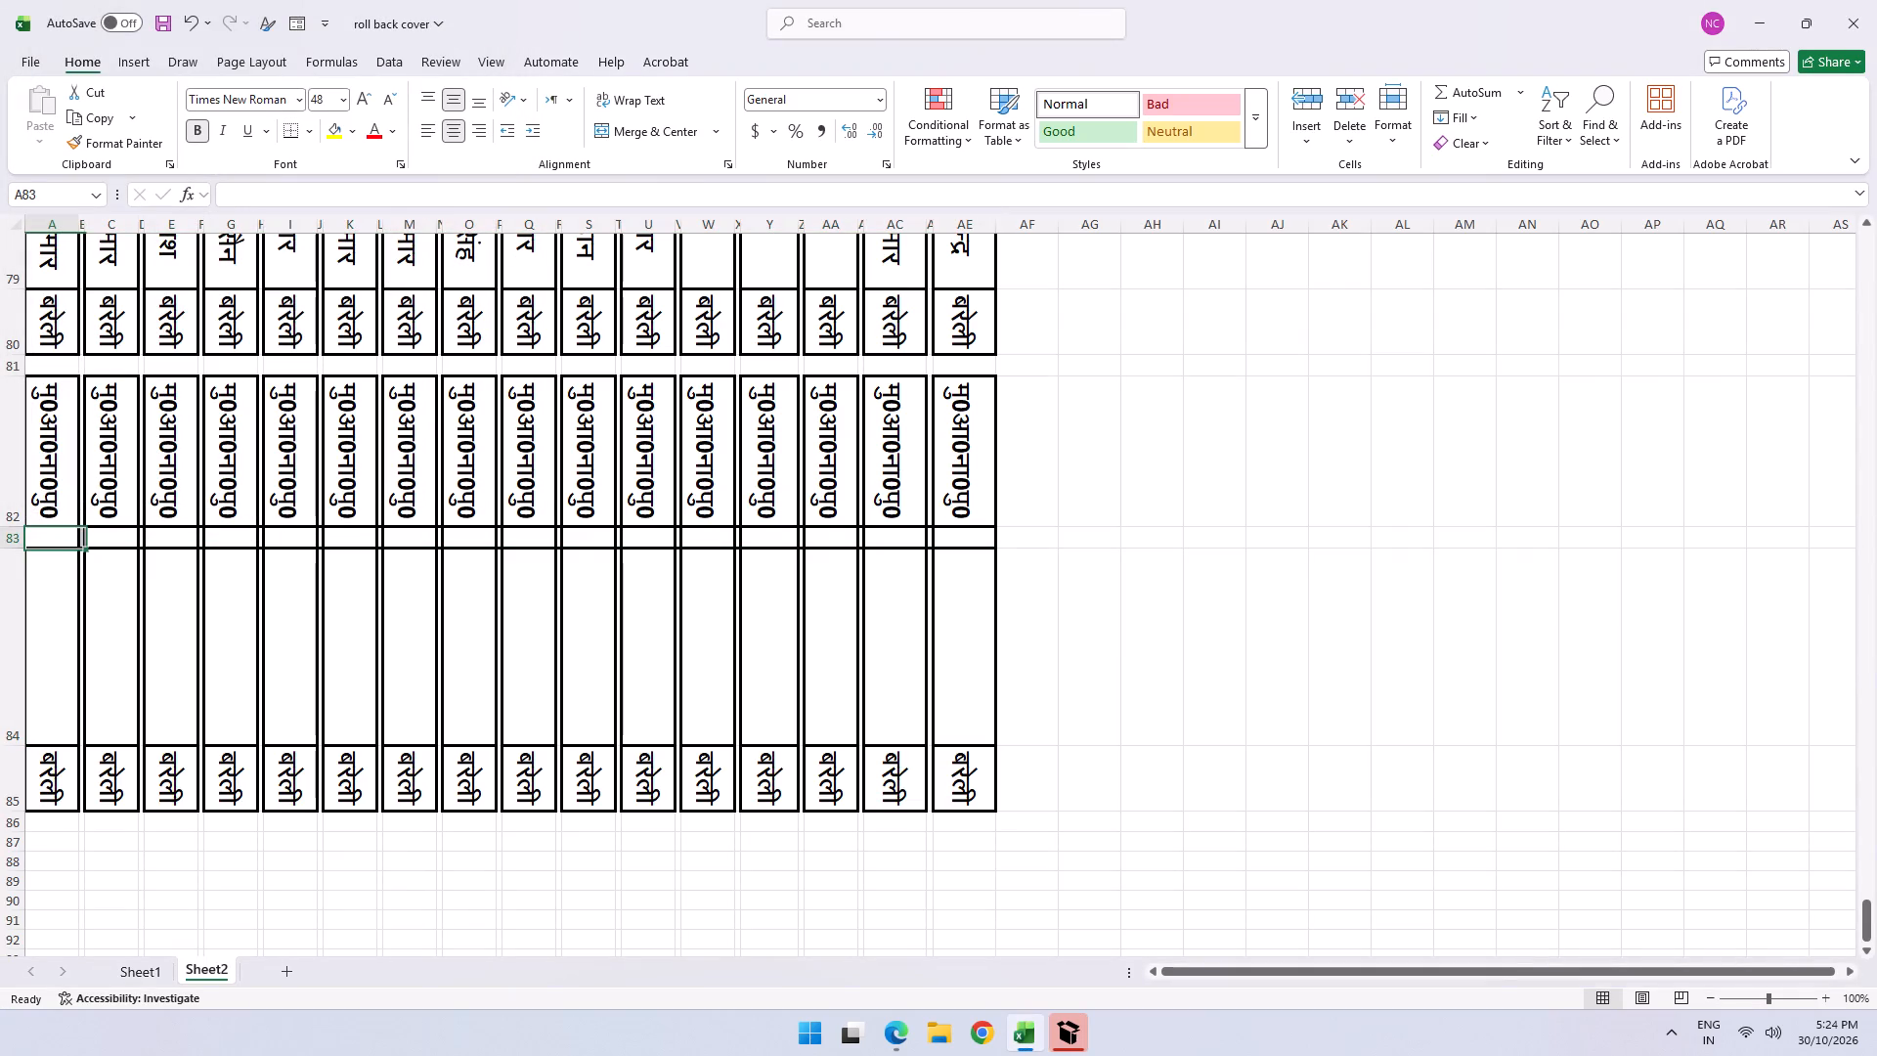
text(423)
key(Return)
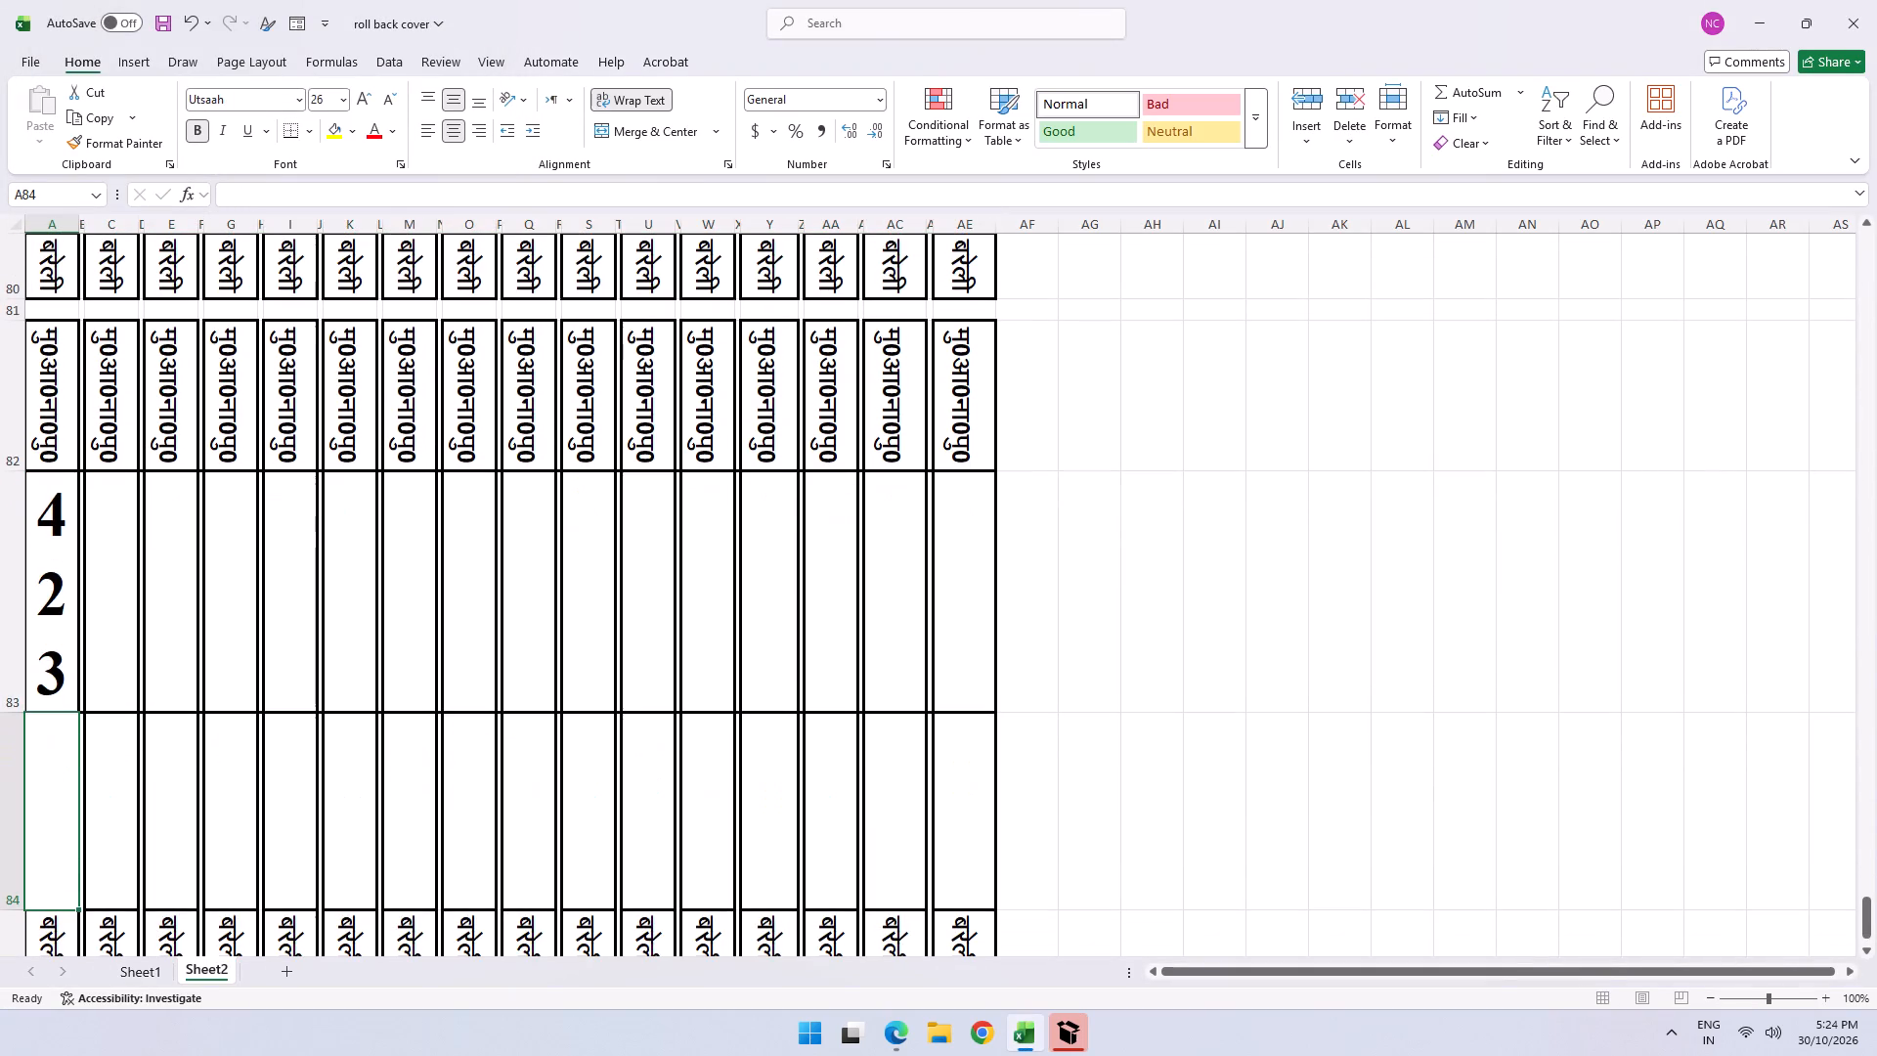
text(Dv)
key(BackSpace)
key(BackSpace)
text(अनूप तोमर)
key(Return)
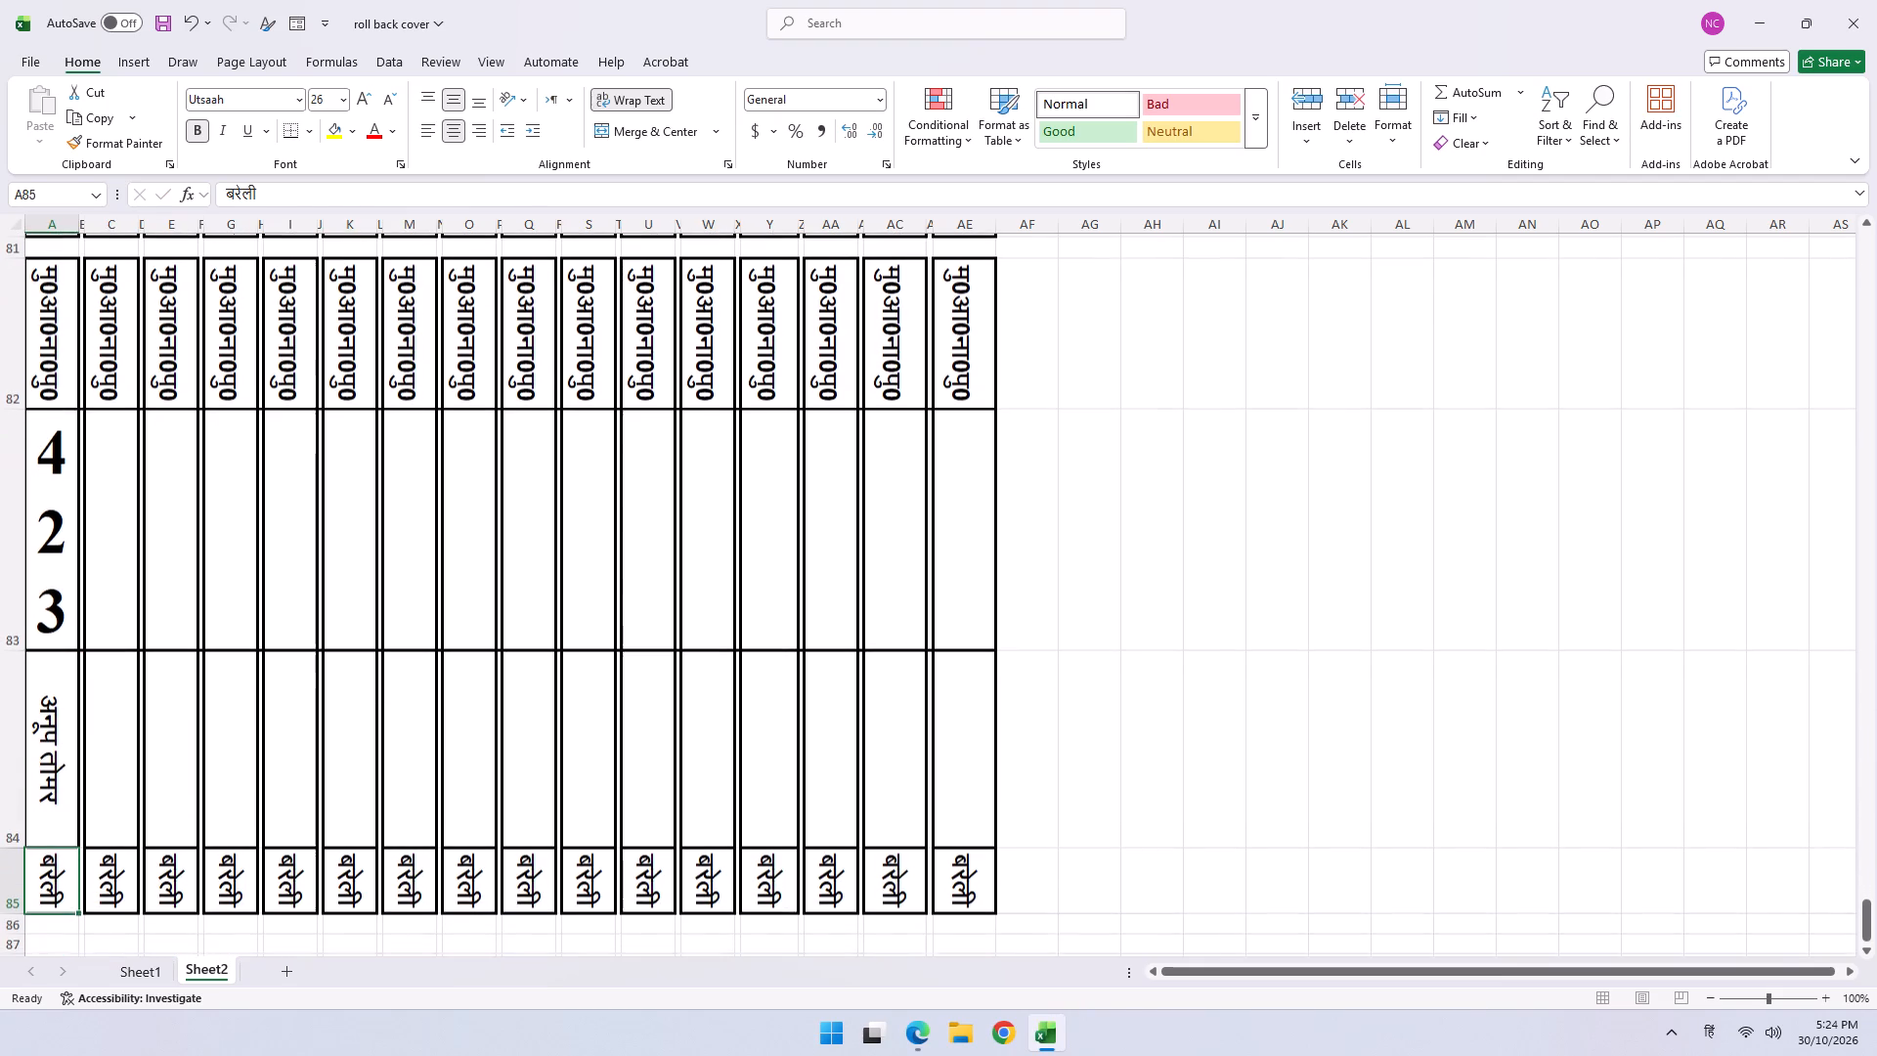
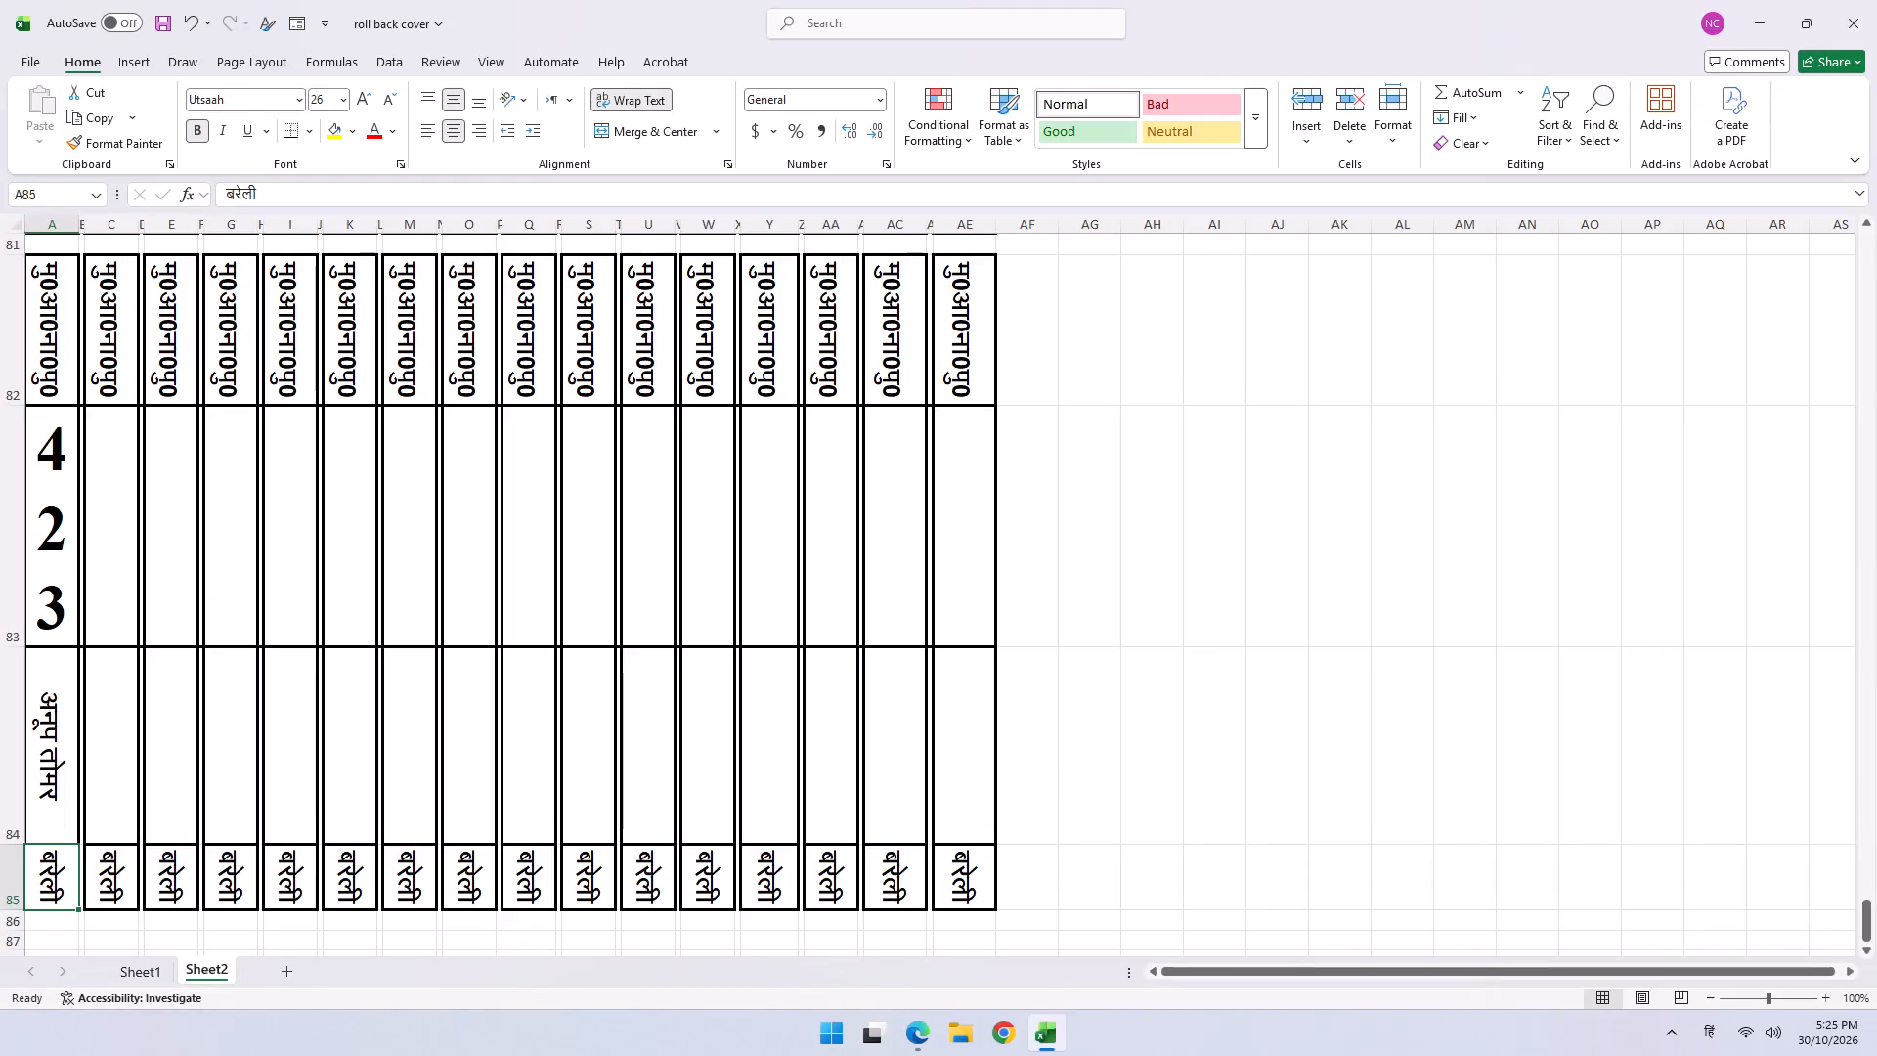
Switch to the NEW NR 2025 sheet in Edge, search for the next person's PNO and select the badge number in that row.
key(alt+Tab)
click(79, 656)
key(ctrl+f)
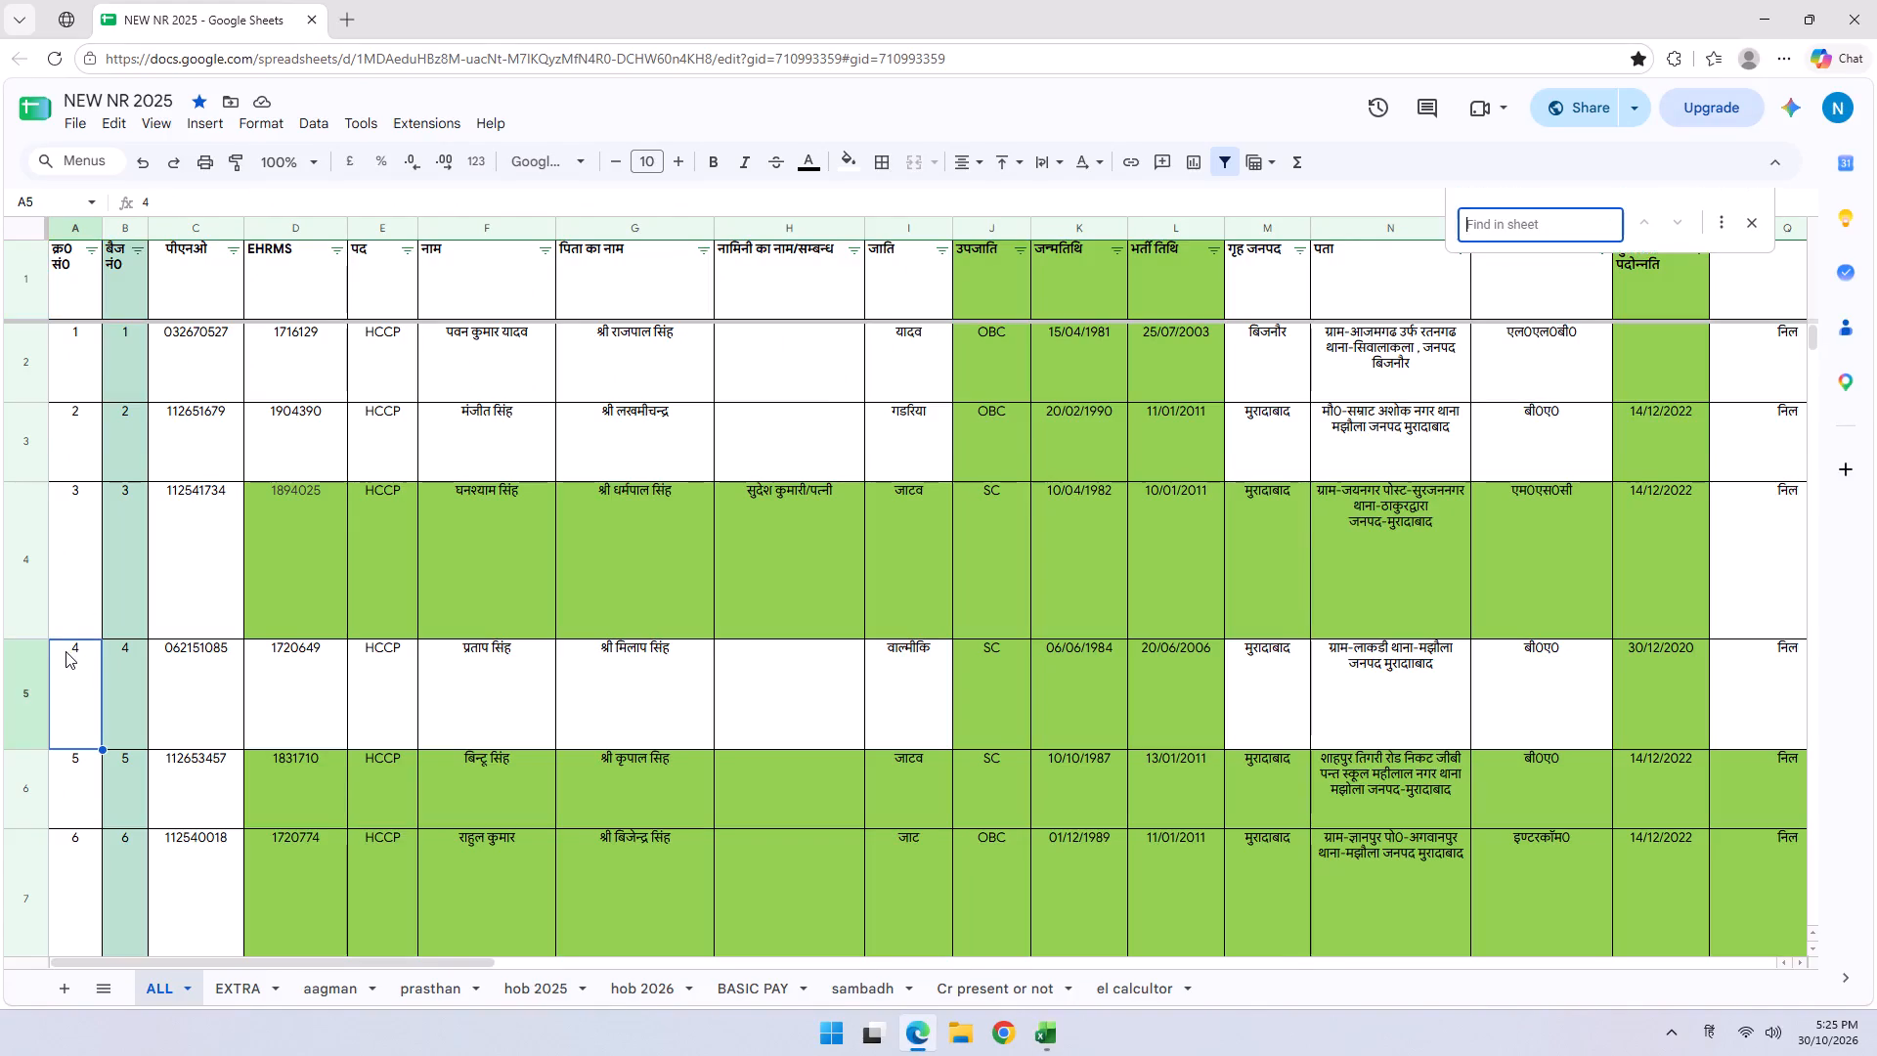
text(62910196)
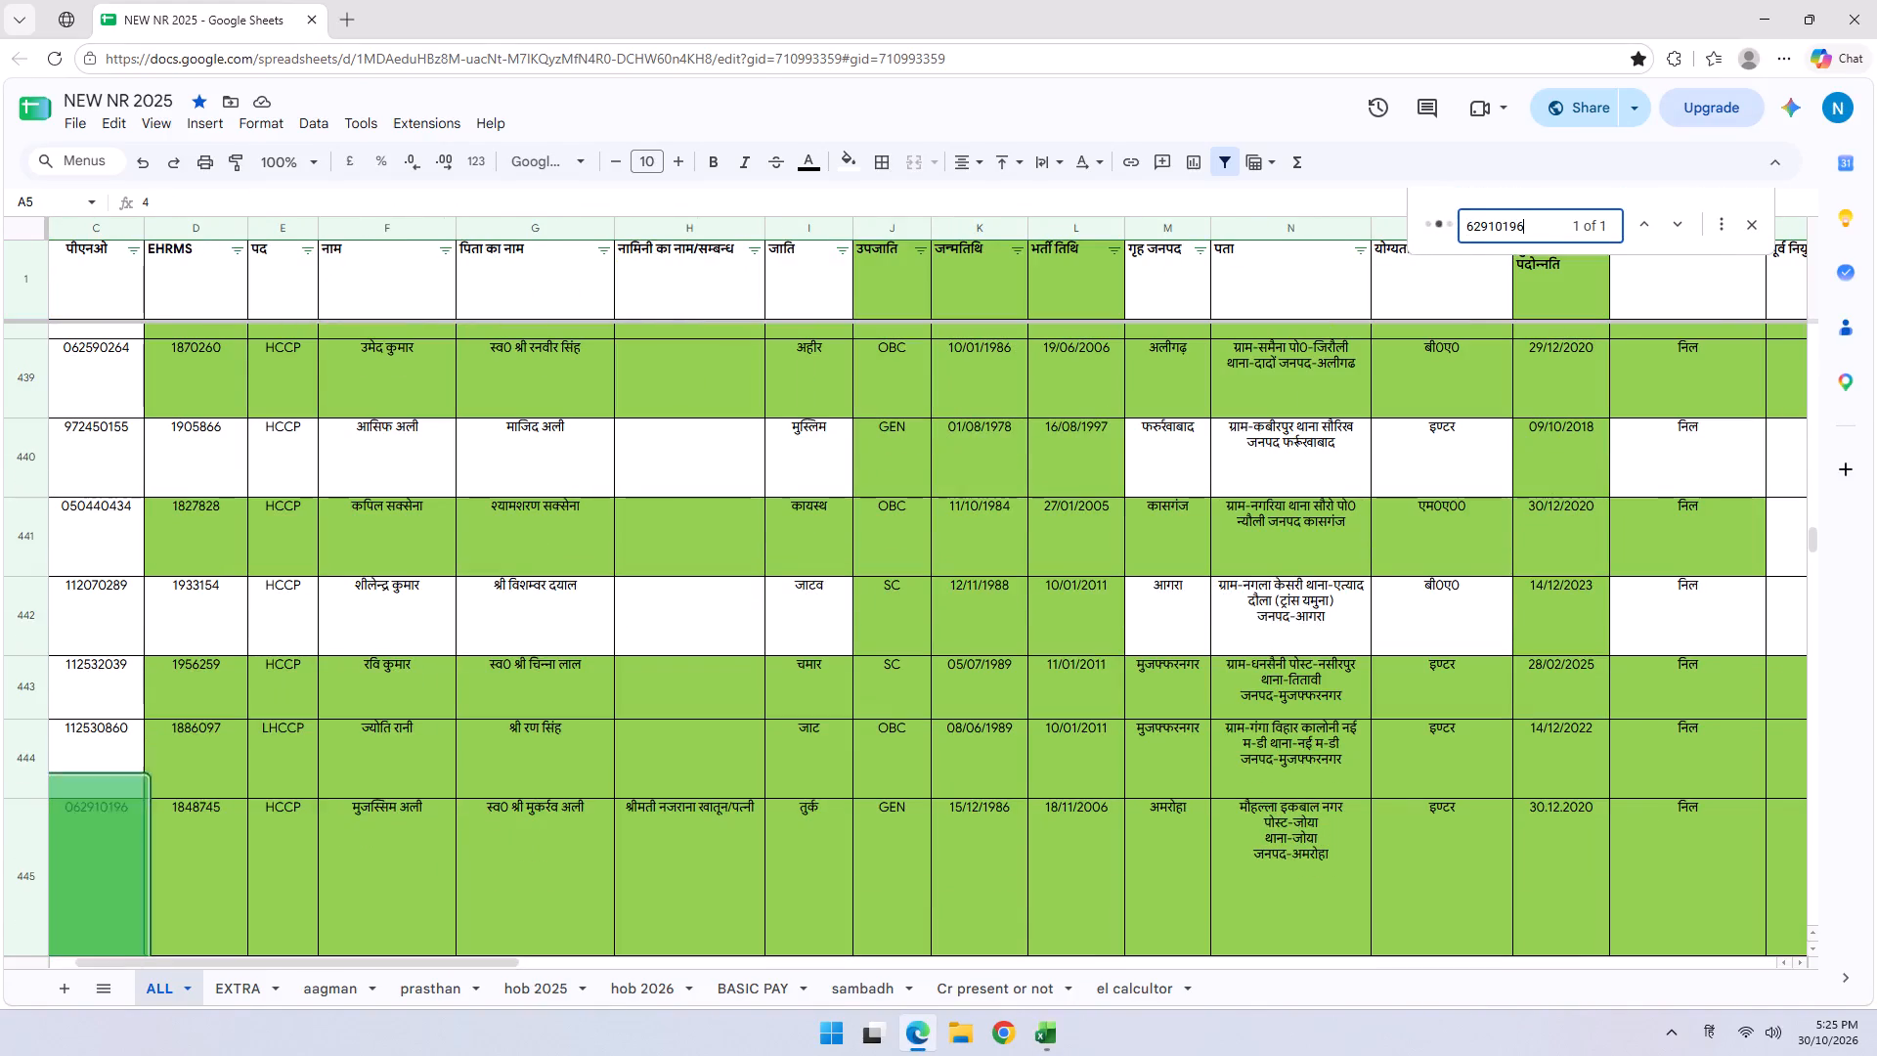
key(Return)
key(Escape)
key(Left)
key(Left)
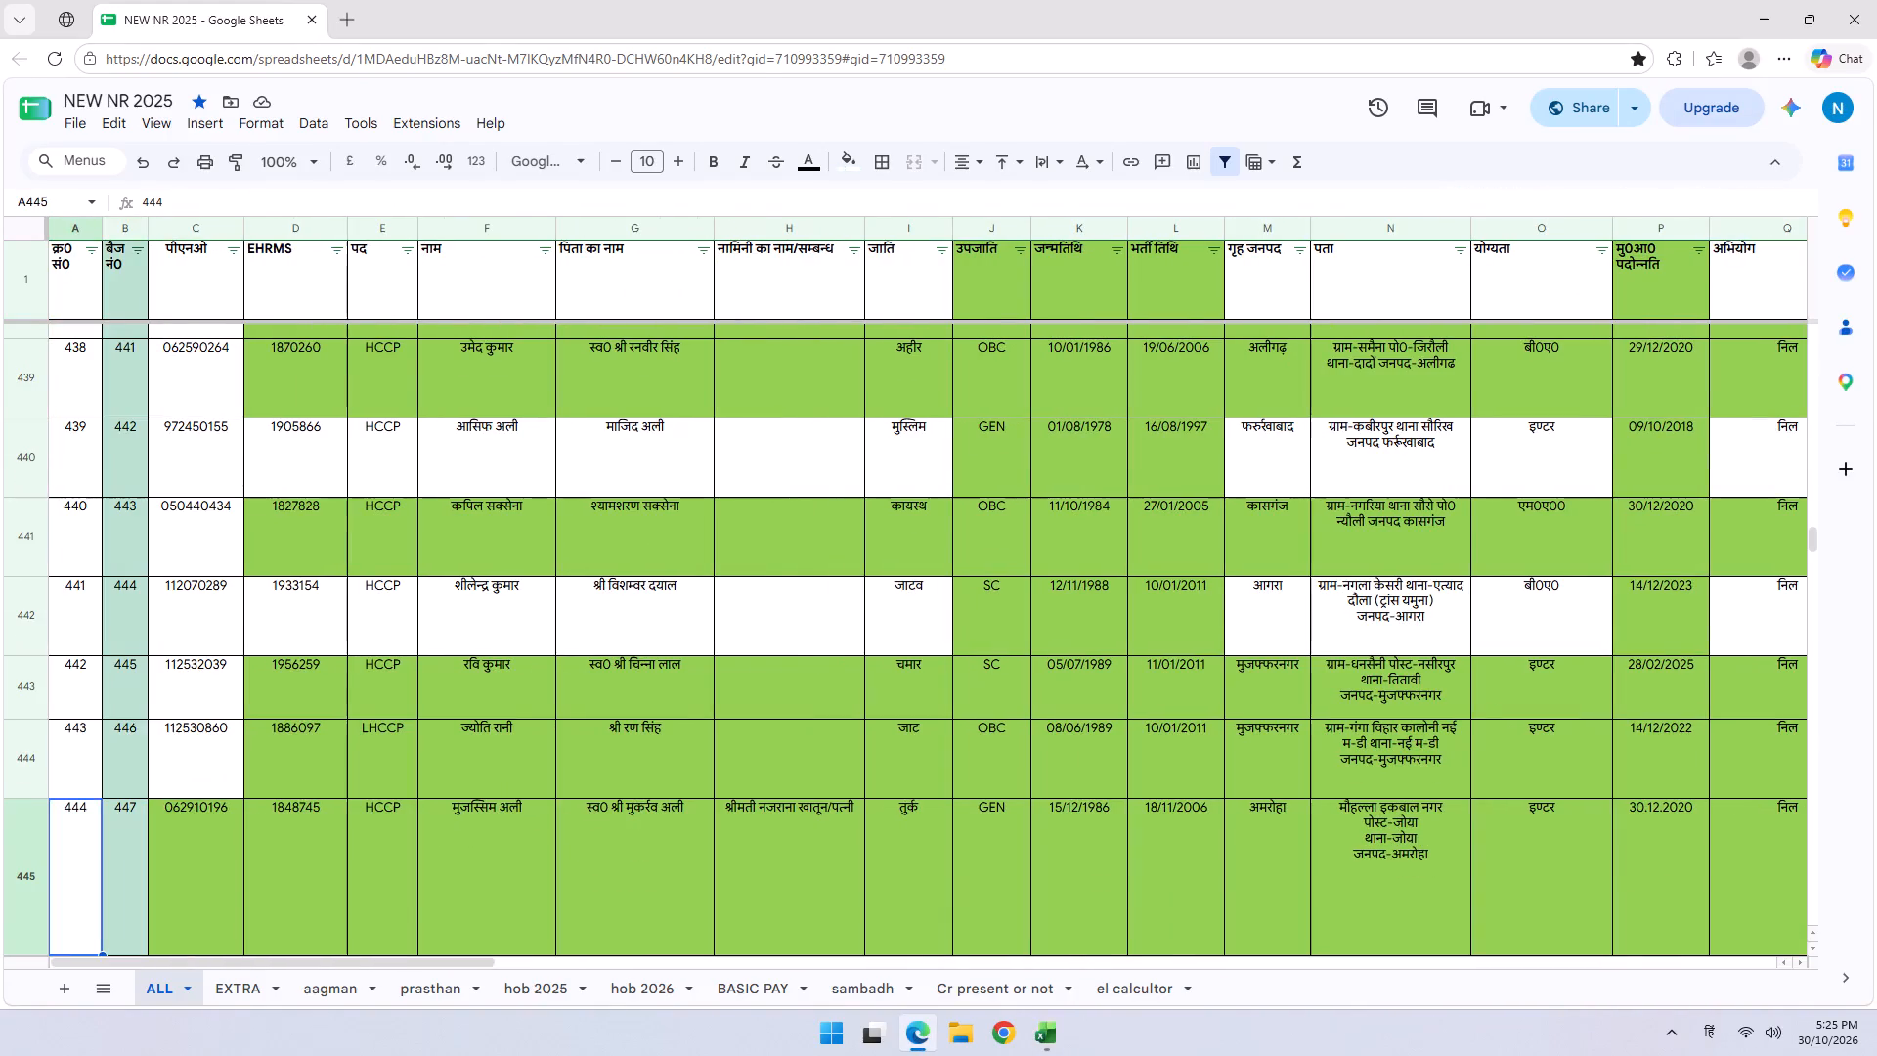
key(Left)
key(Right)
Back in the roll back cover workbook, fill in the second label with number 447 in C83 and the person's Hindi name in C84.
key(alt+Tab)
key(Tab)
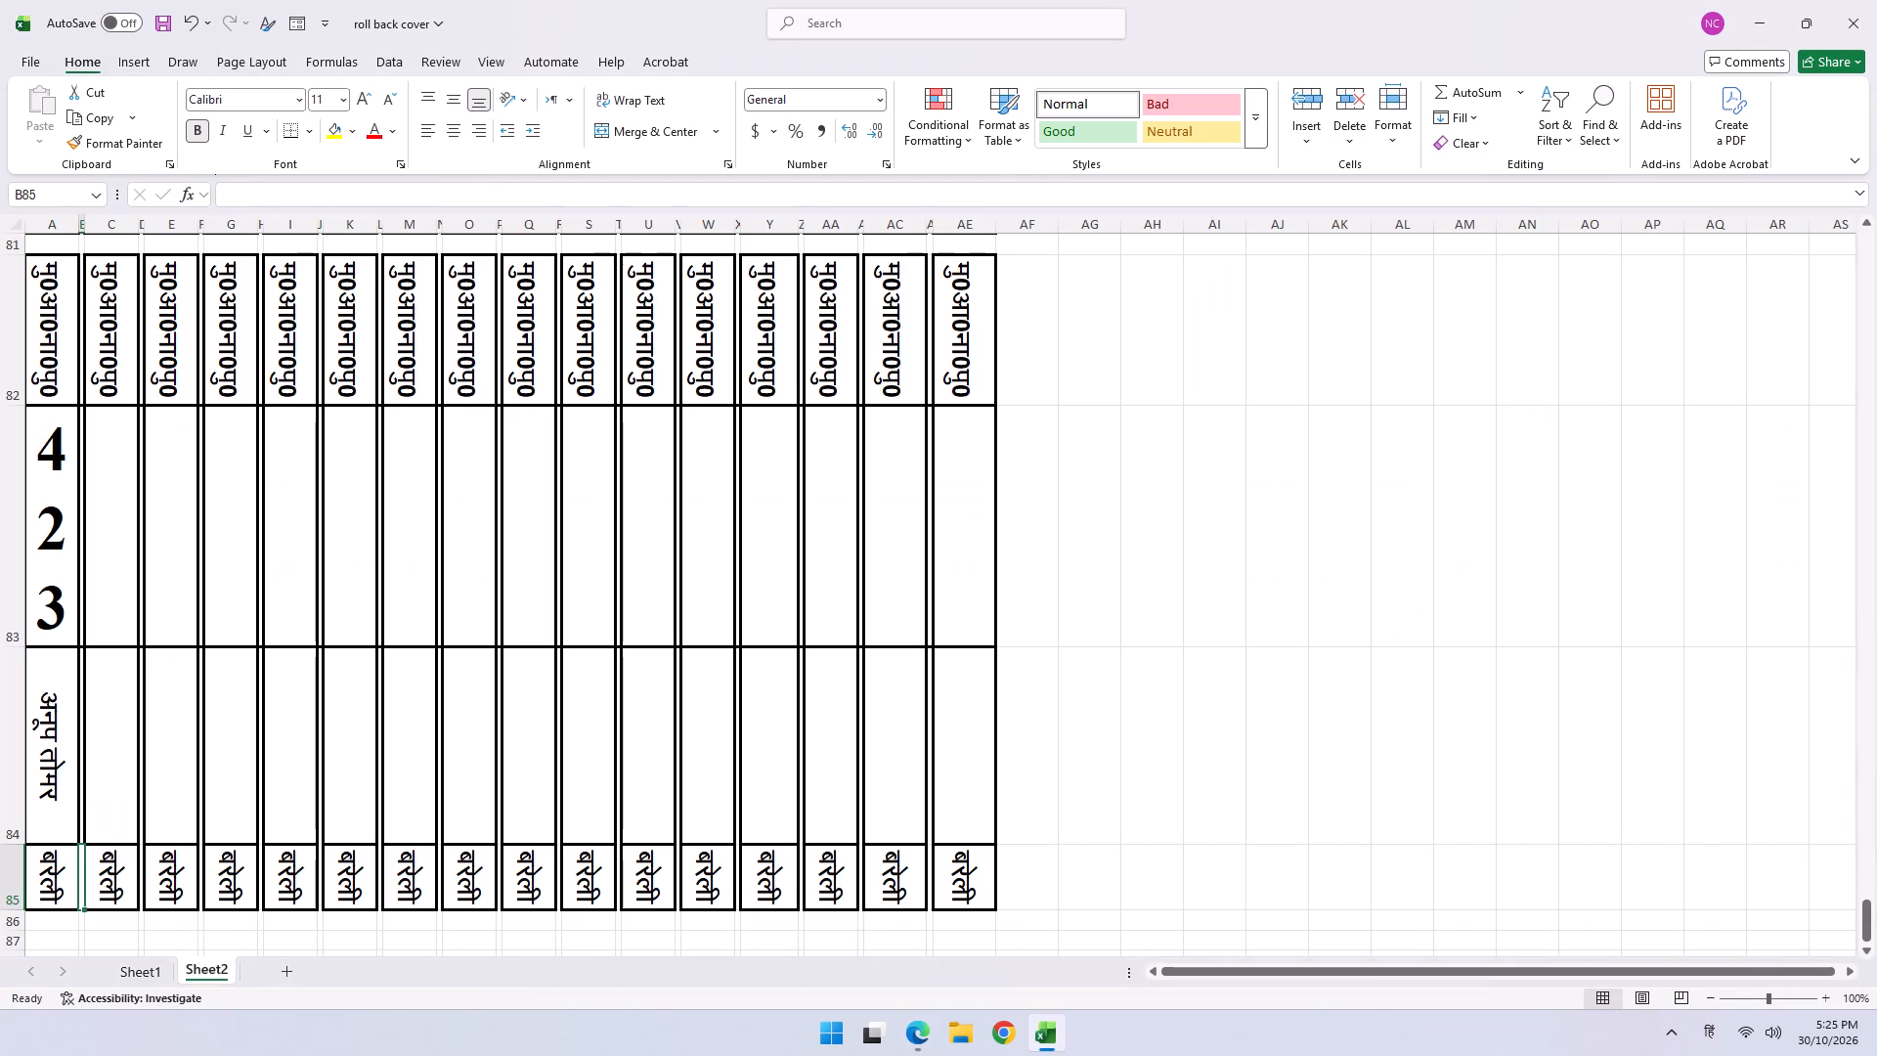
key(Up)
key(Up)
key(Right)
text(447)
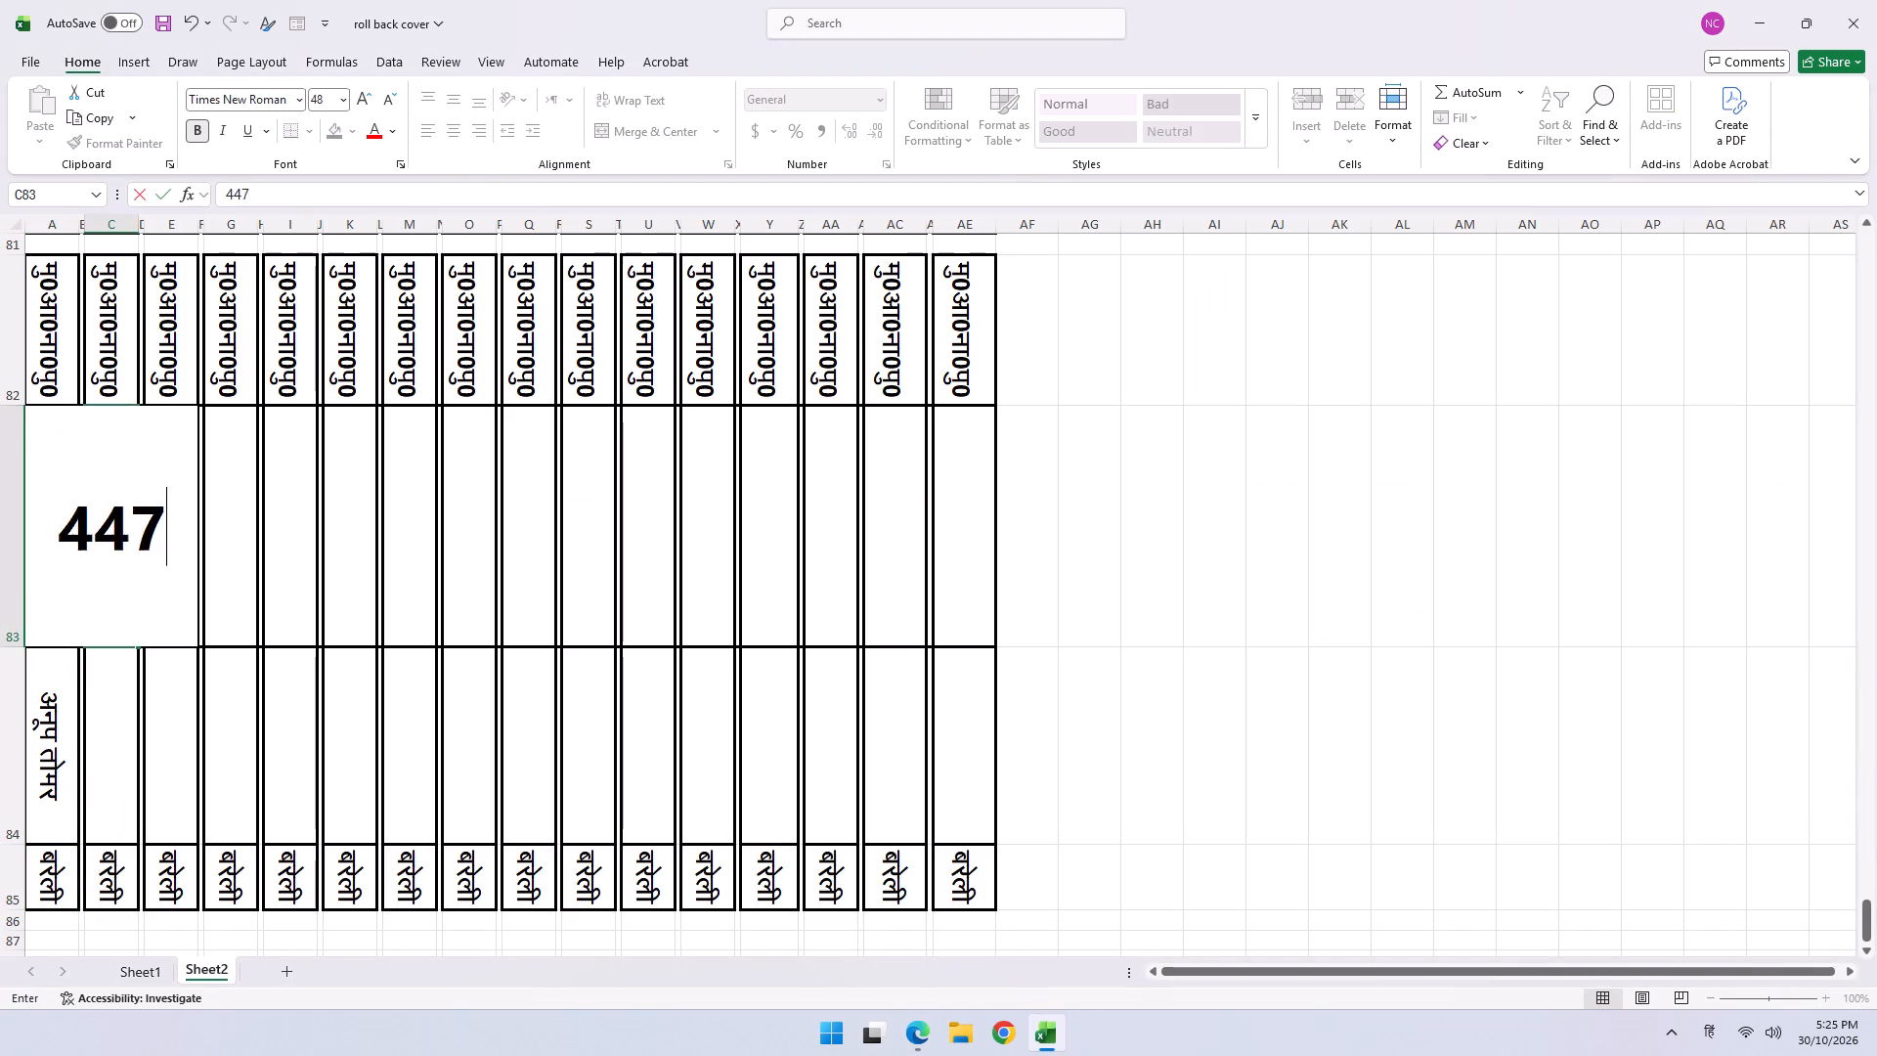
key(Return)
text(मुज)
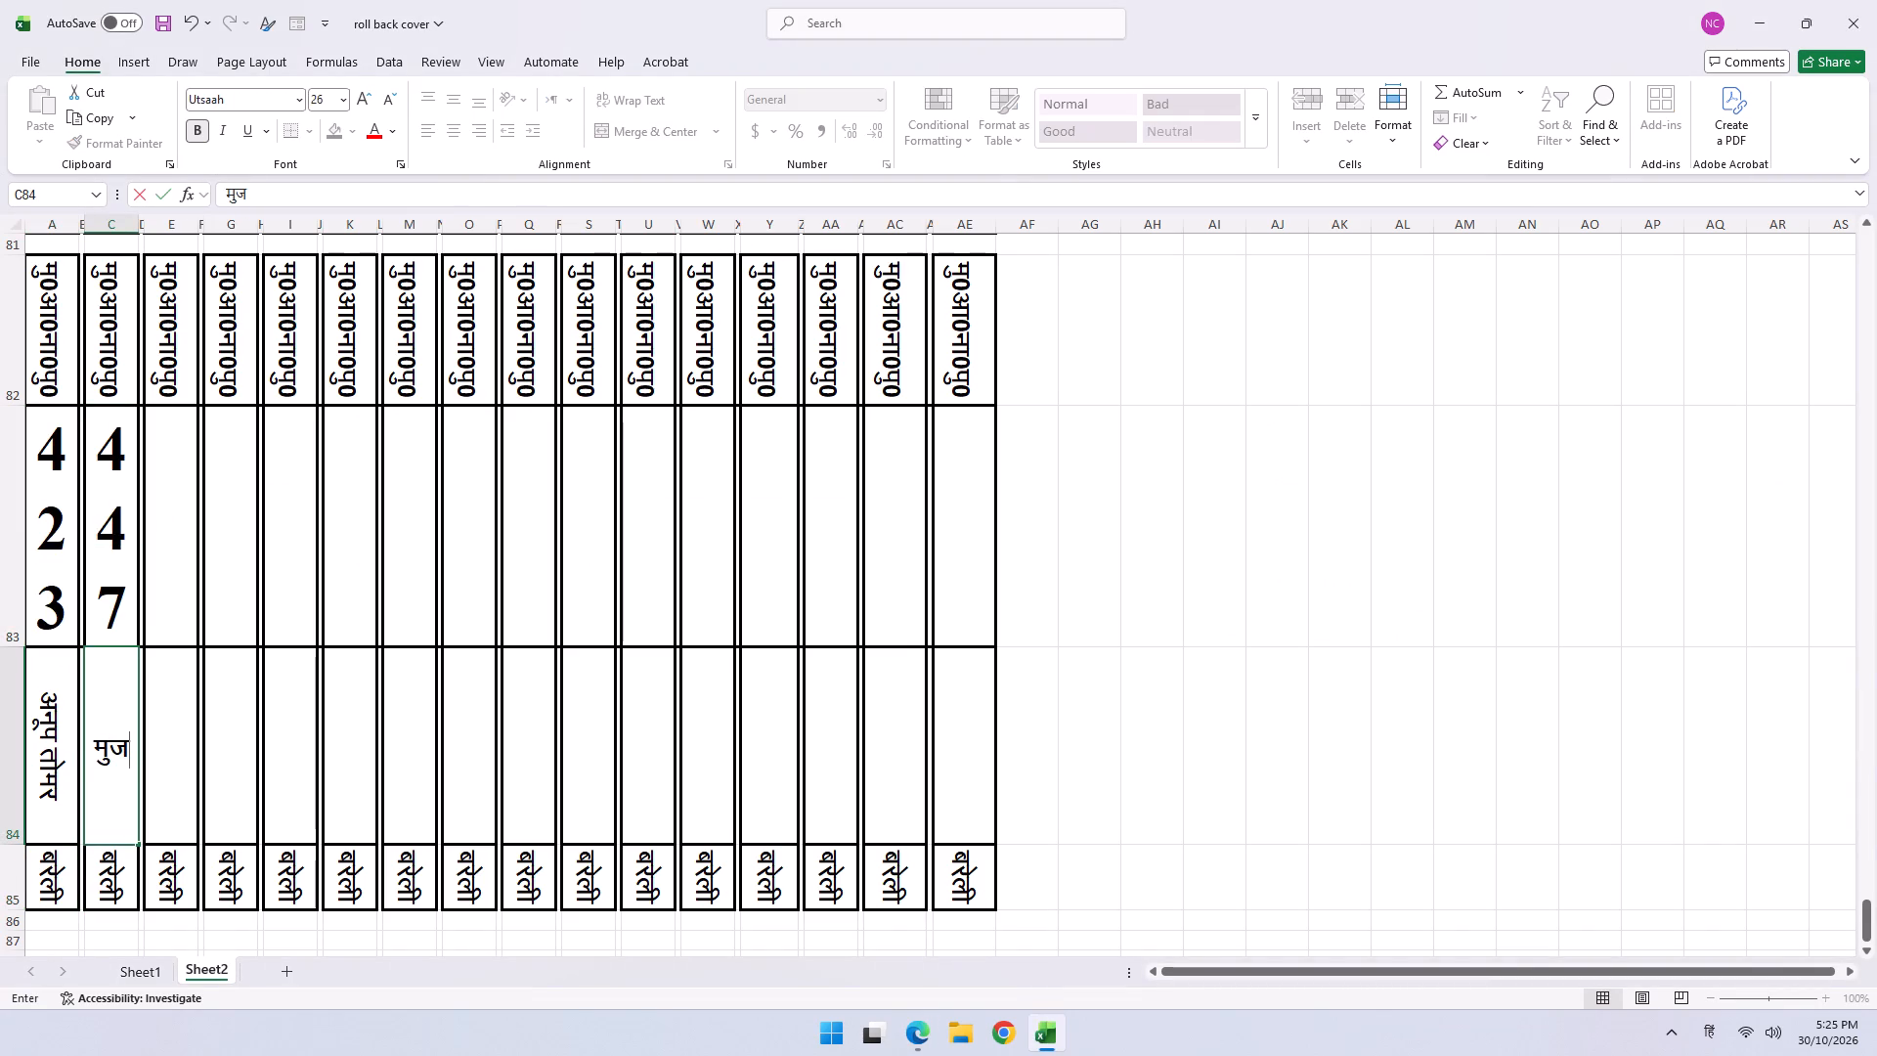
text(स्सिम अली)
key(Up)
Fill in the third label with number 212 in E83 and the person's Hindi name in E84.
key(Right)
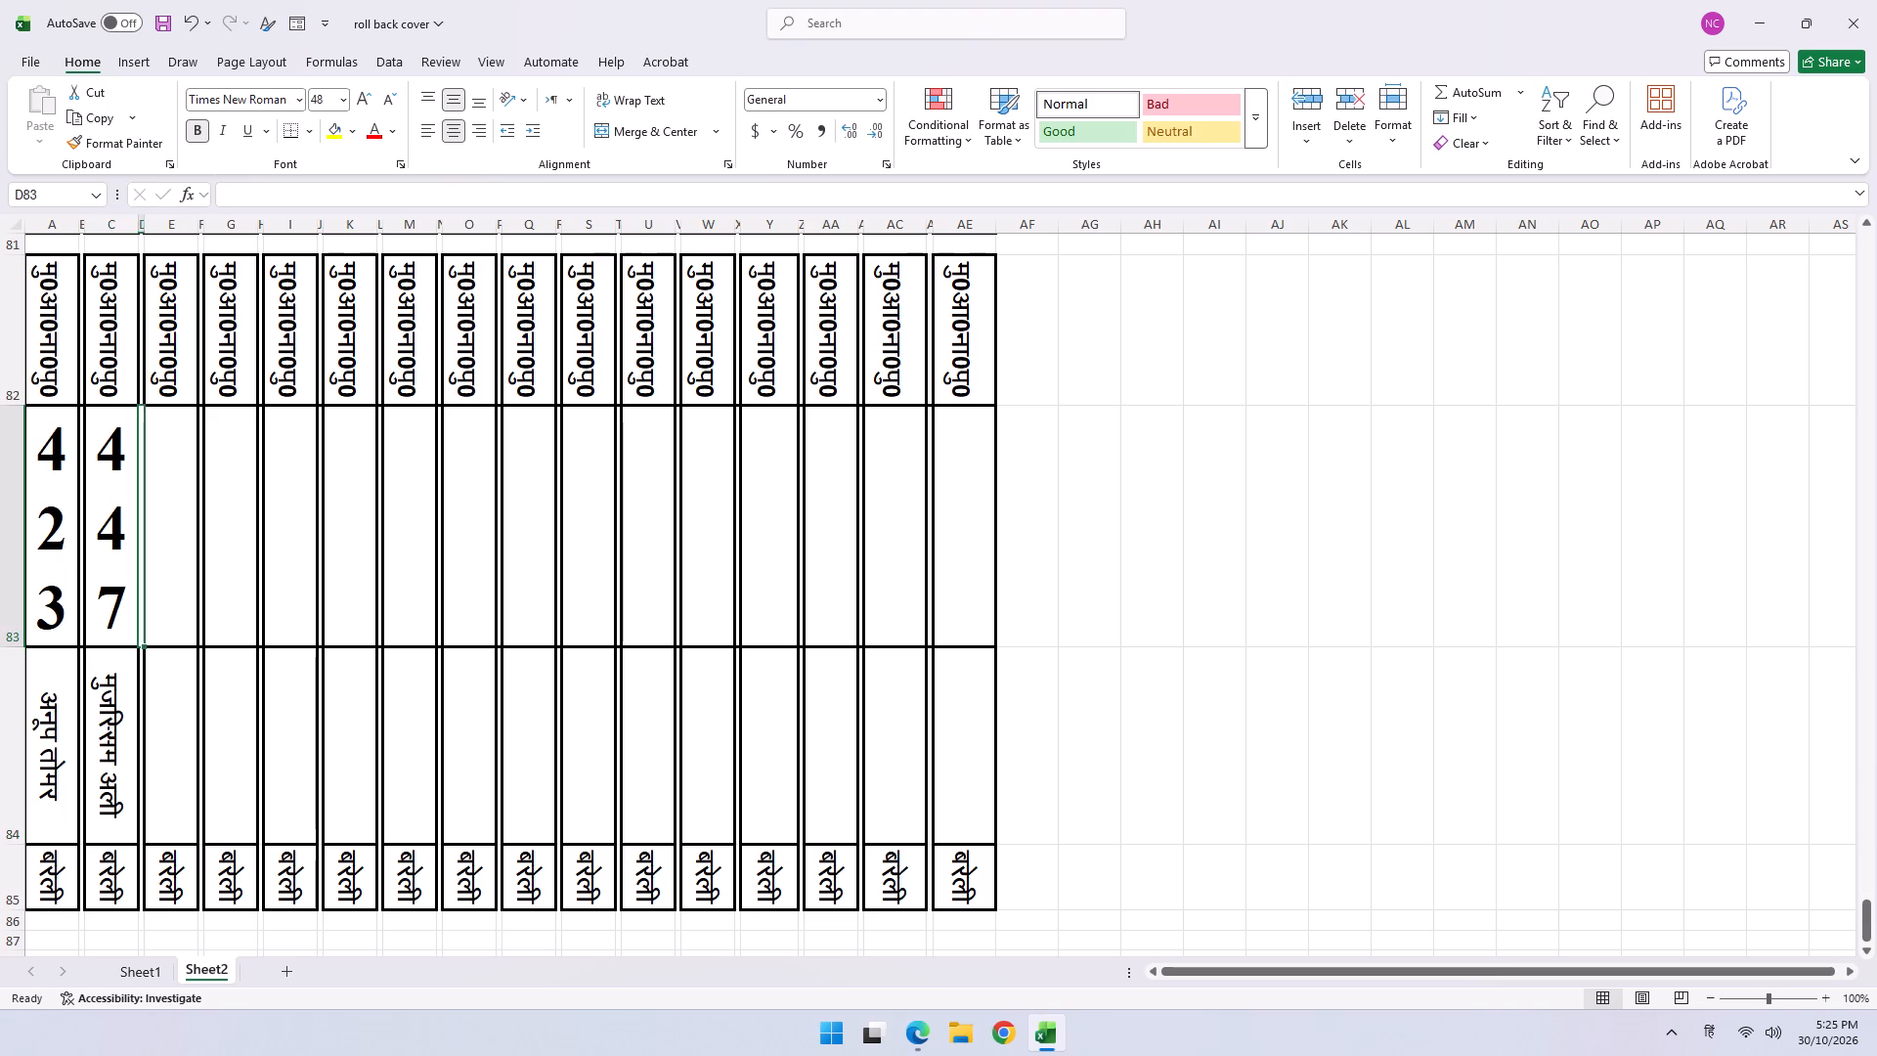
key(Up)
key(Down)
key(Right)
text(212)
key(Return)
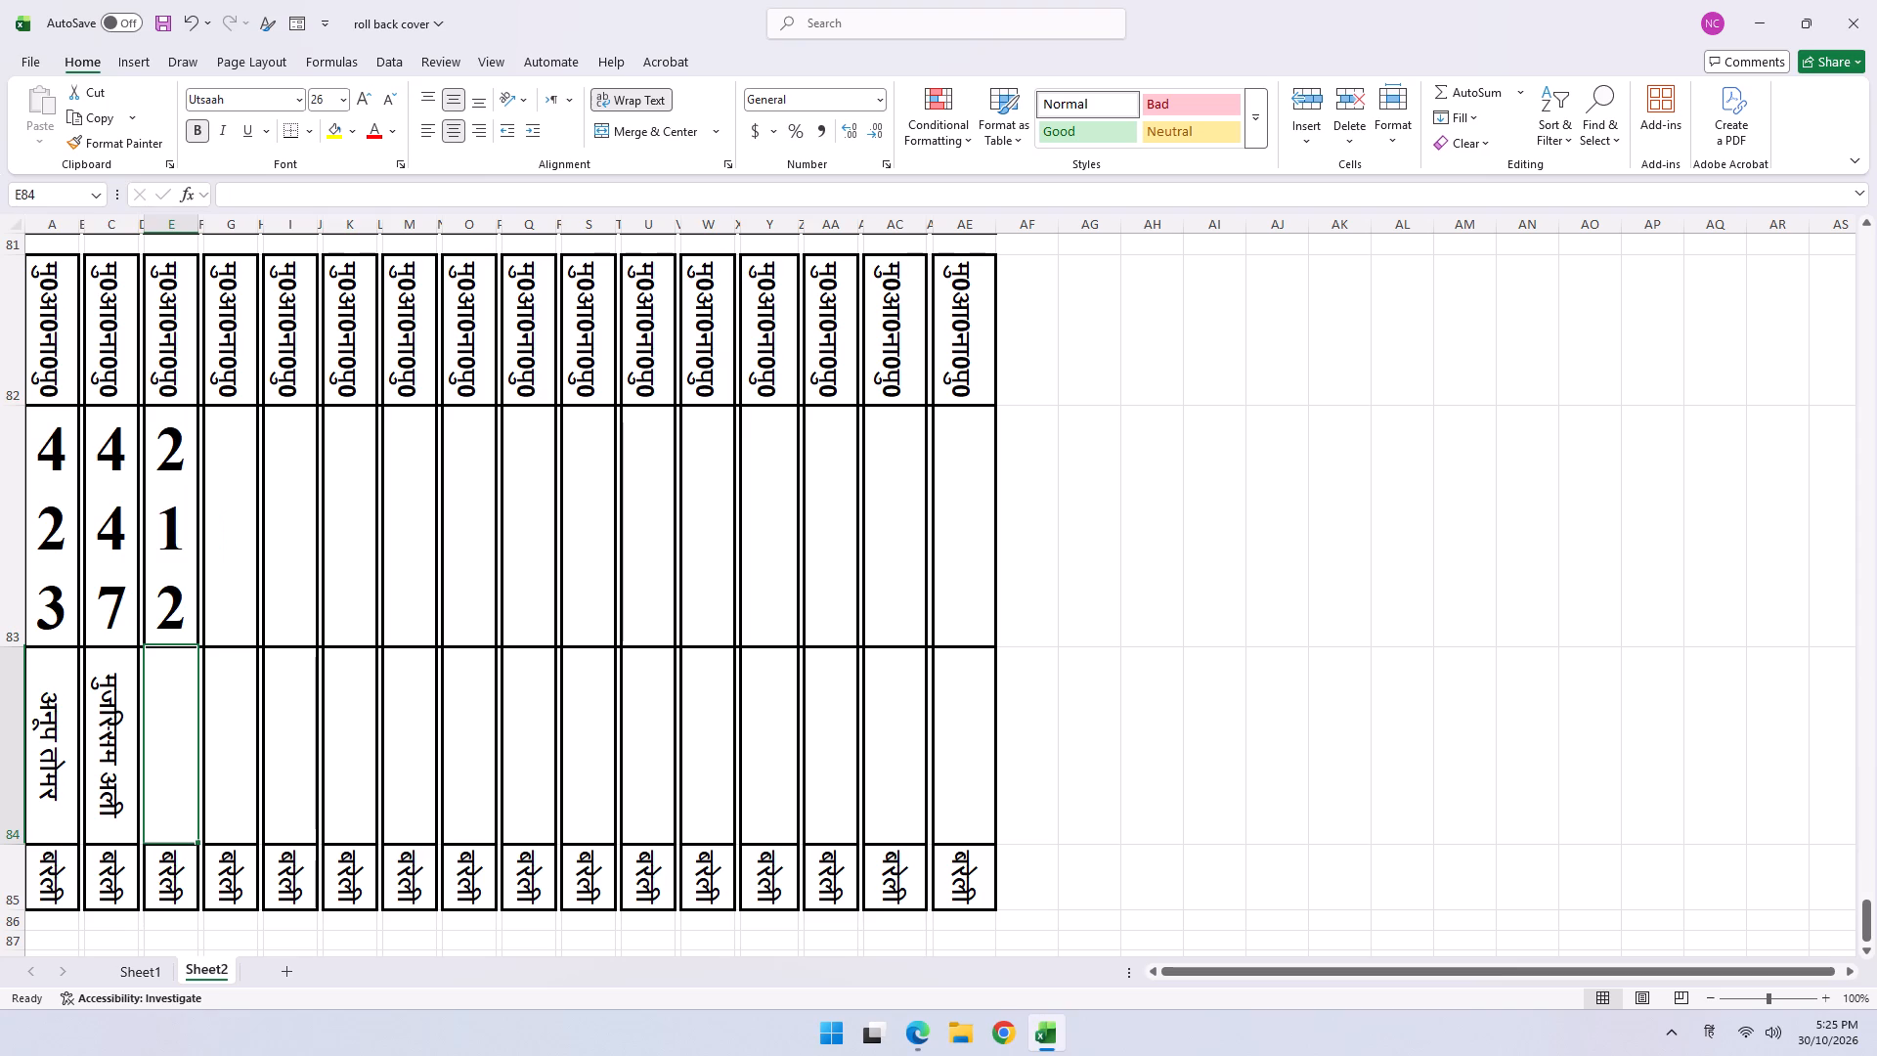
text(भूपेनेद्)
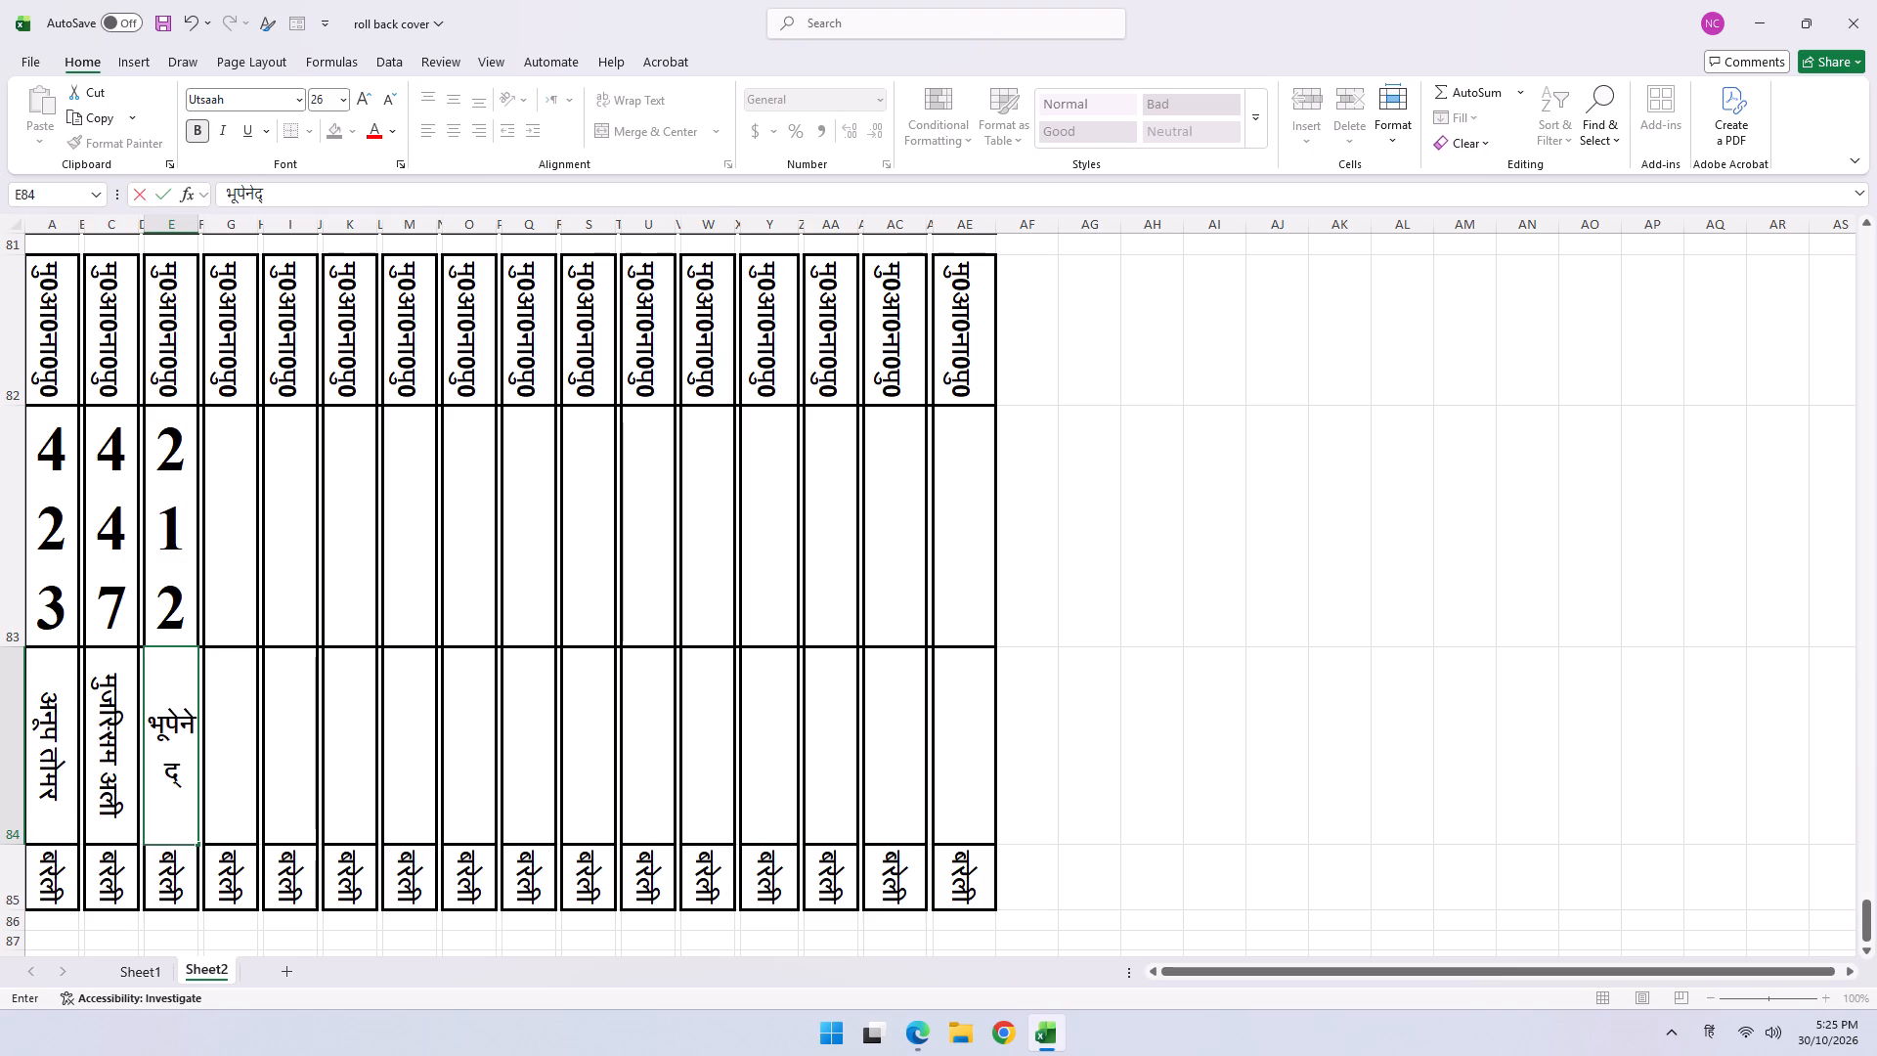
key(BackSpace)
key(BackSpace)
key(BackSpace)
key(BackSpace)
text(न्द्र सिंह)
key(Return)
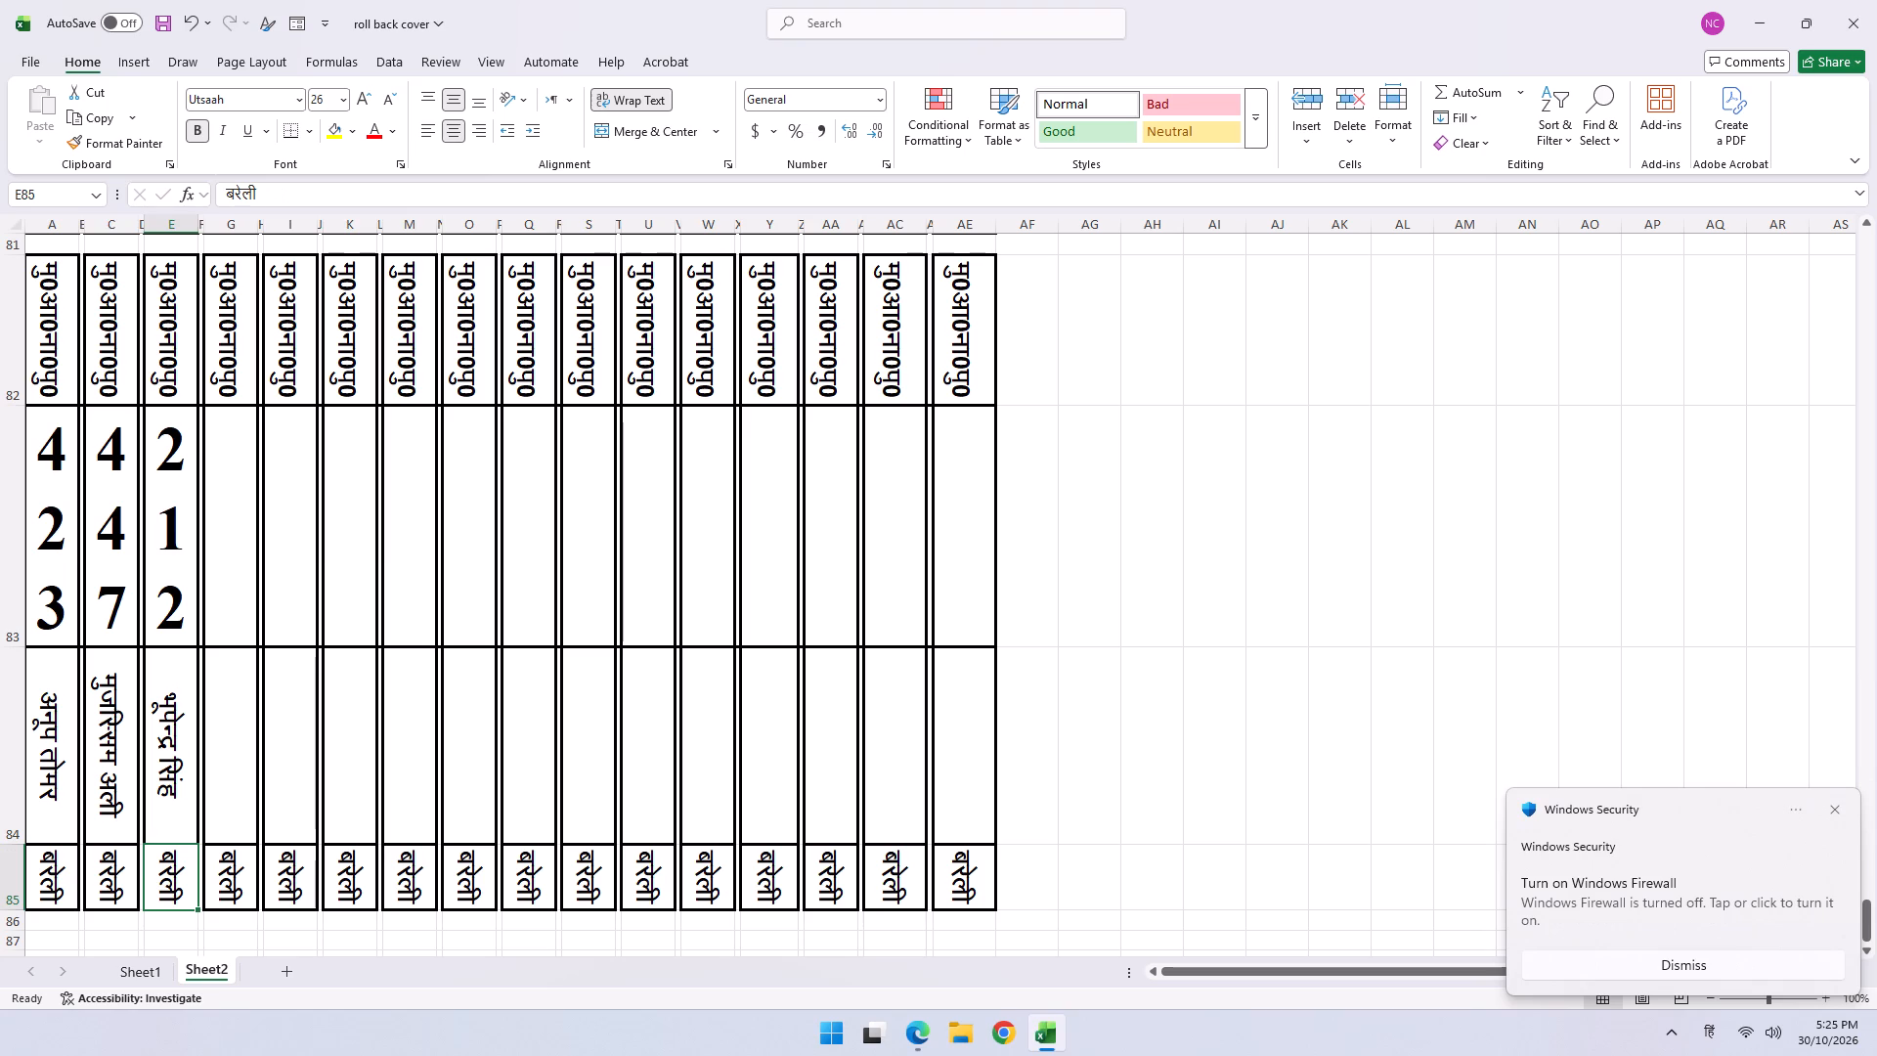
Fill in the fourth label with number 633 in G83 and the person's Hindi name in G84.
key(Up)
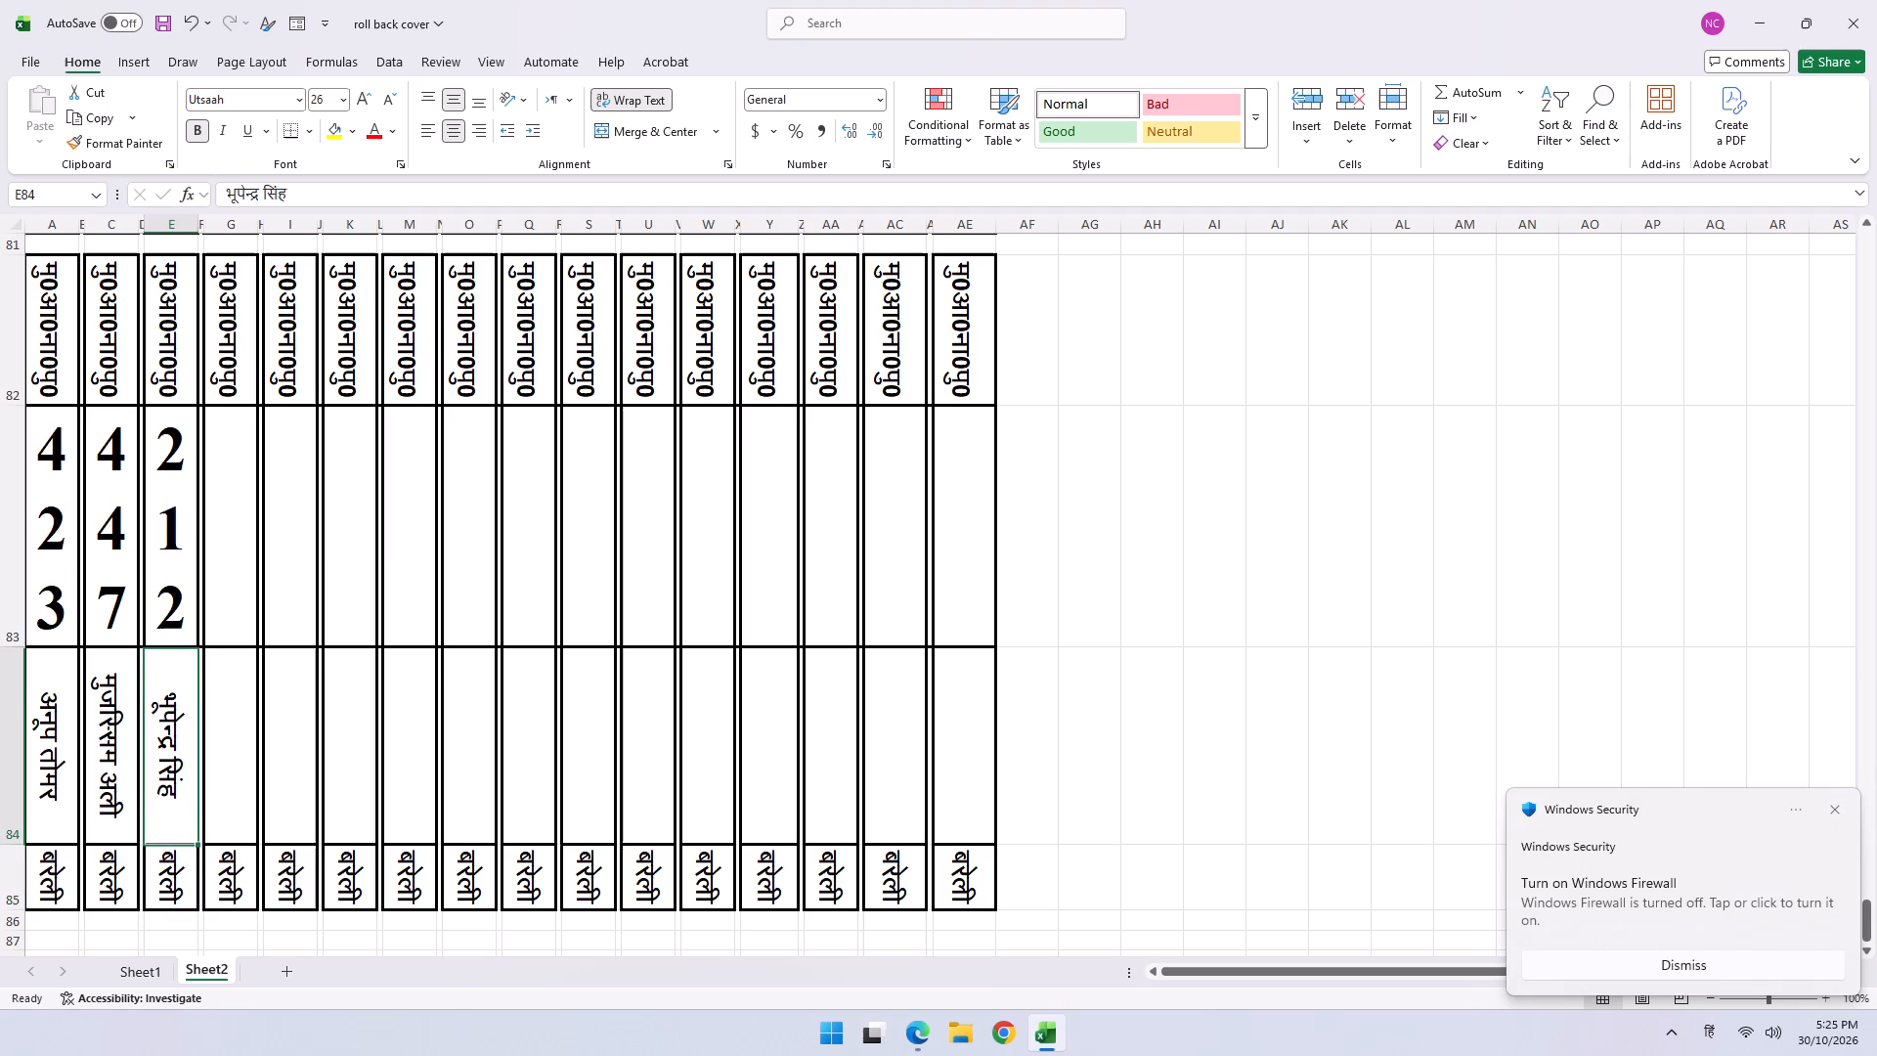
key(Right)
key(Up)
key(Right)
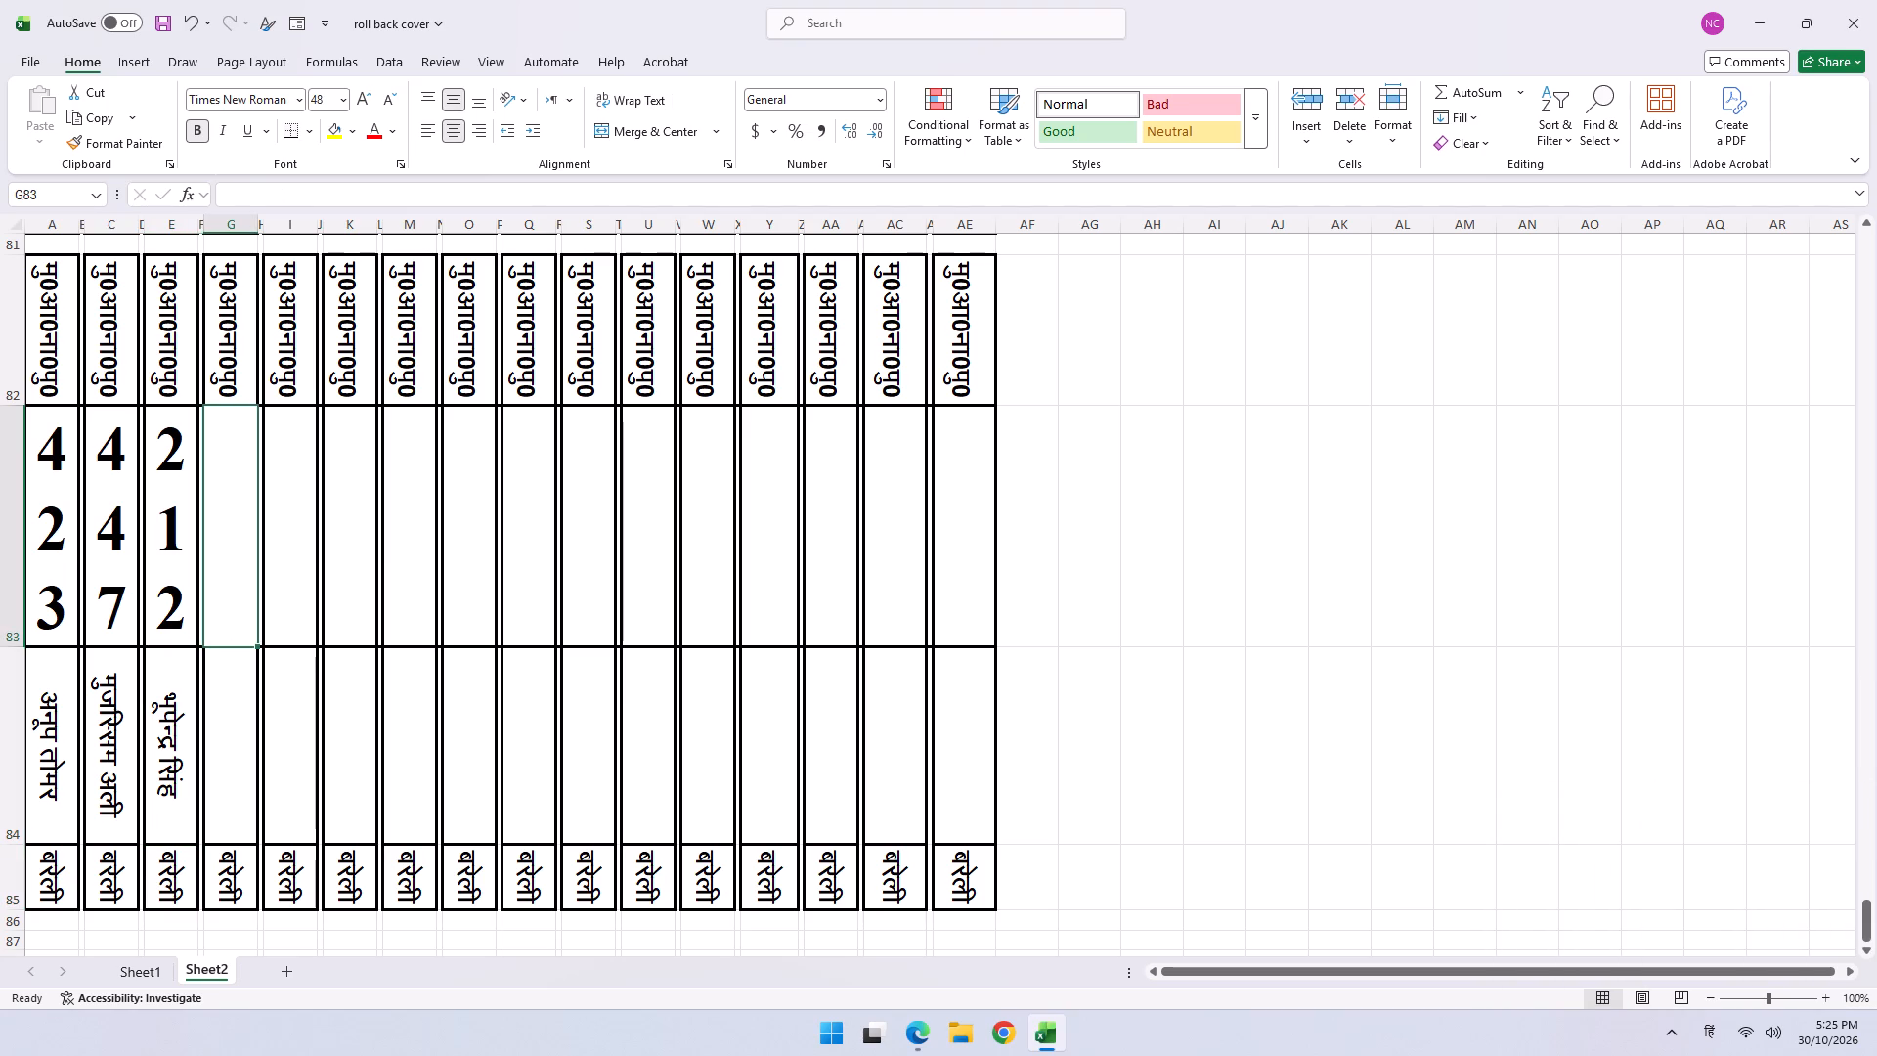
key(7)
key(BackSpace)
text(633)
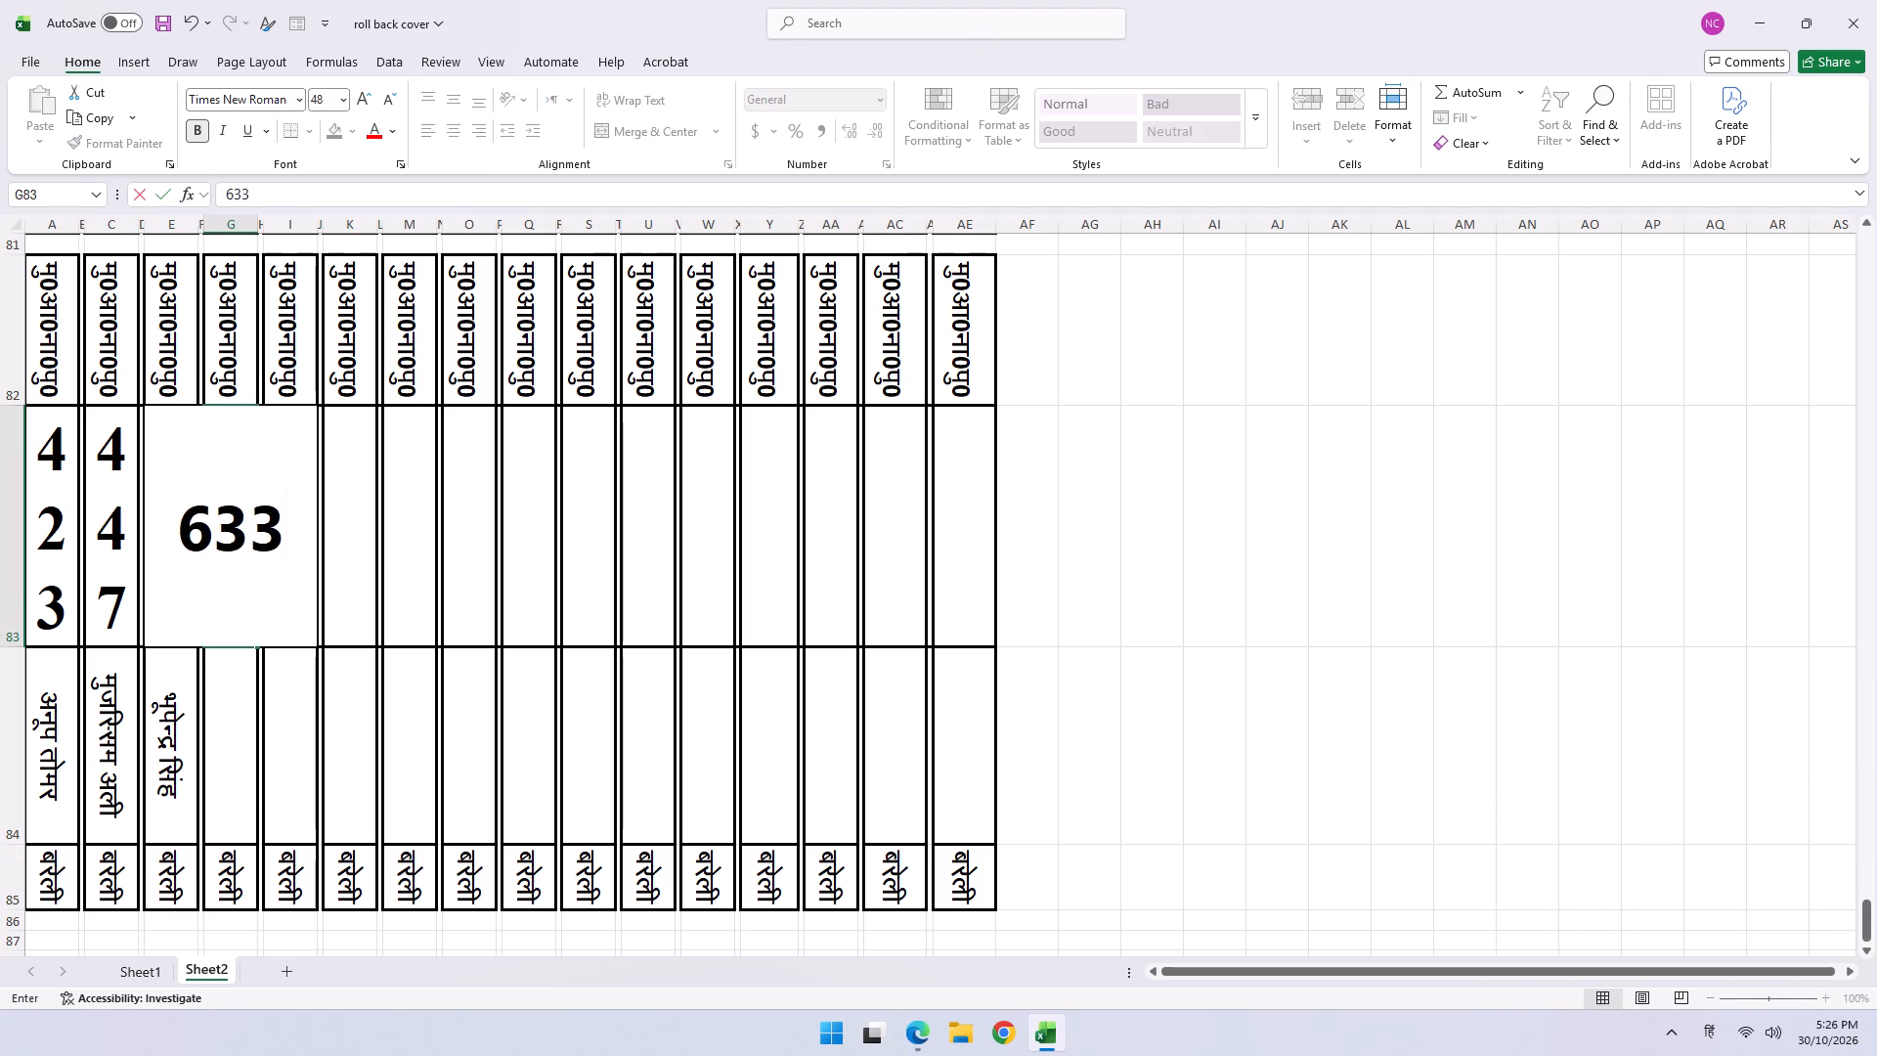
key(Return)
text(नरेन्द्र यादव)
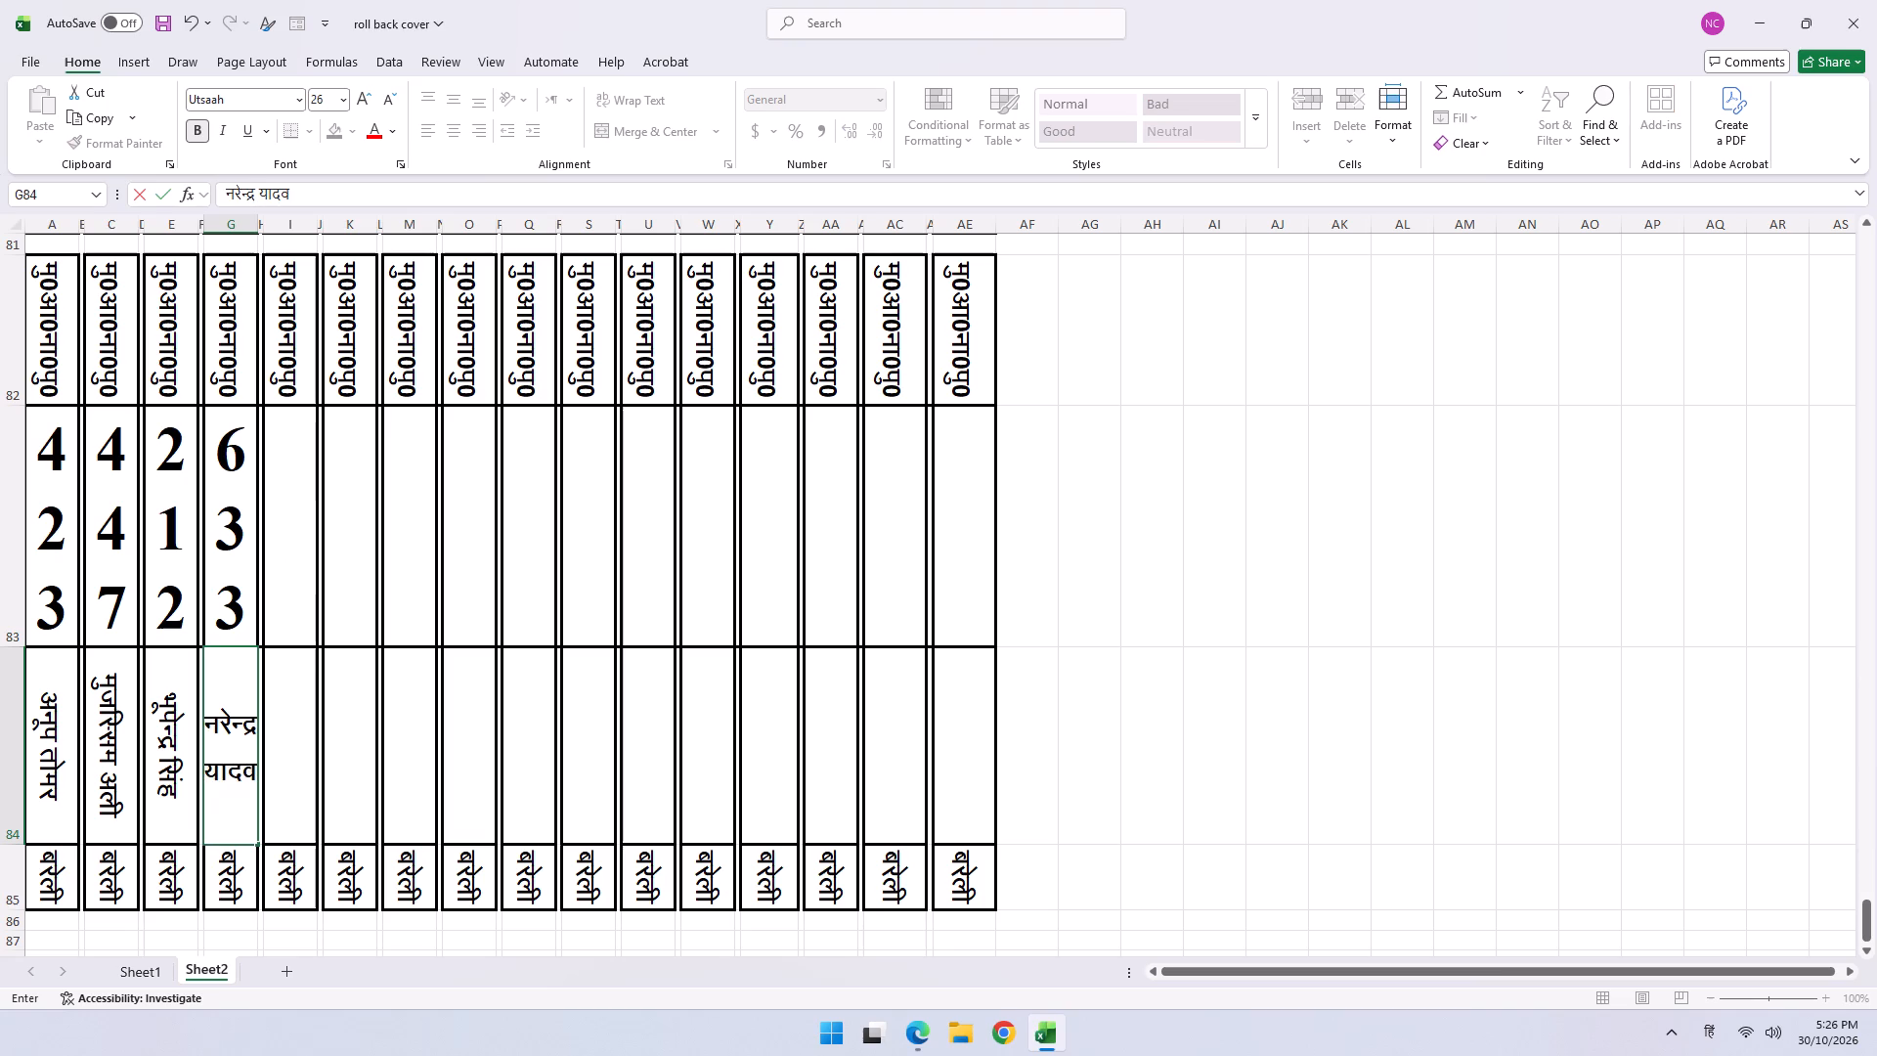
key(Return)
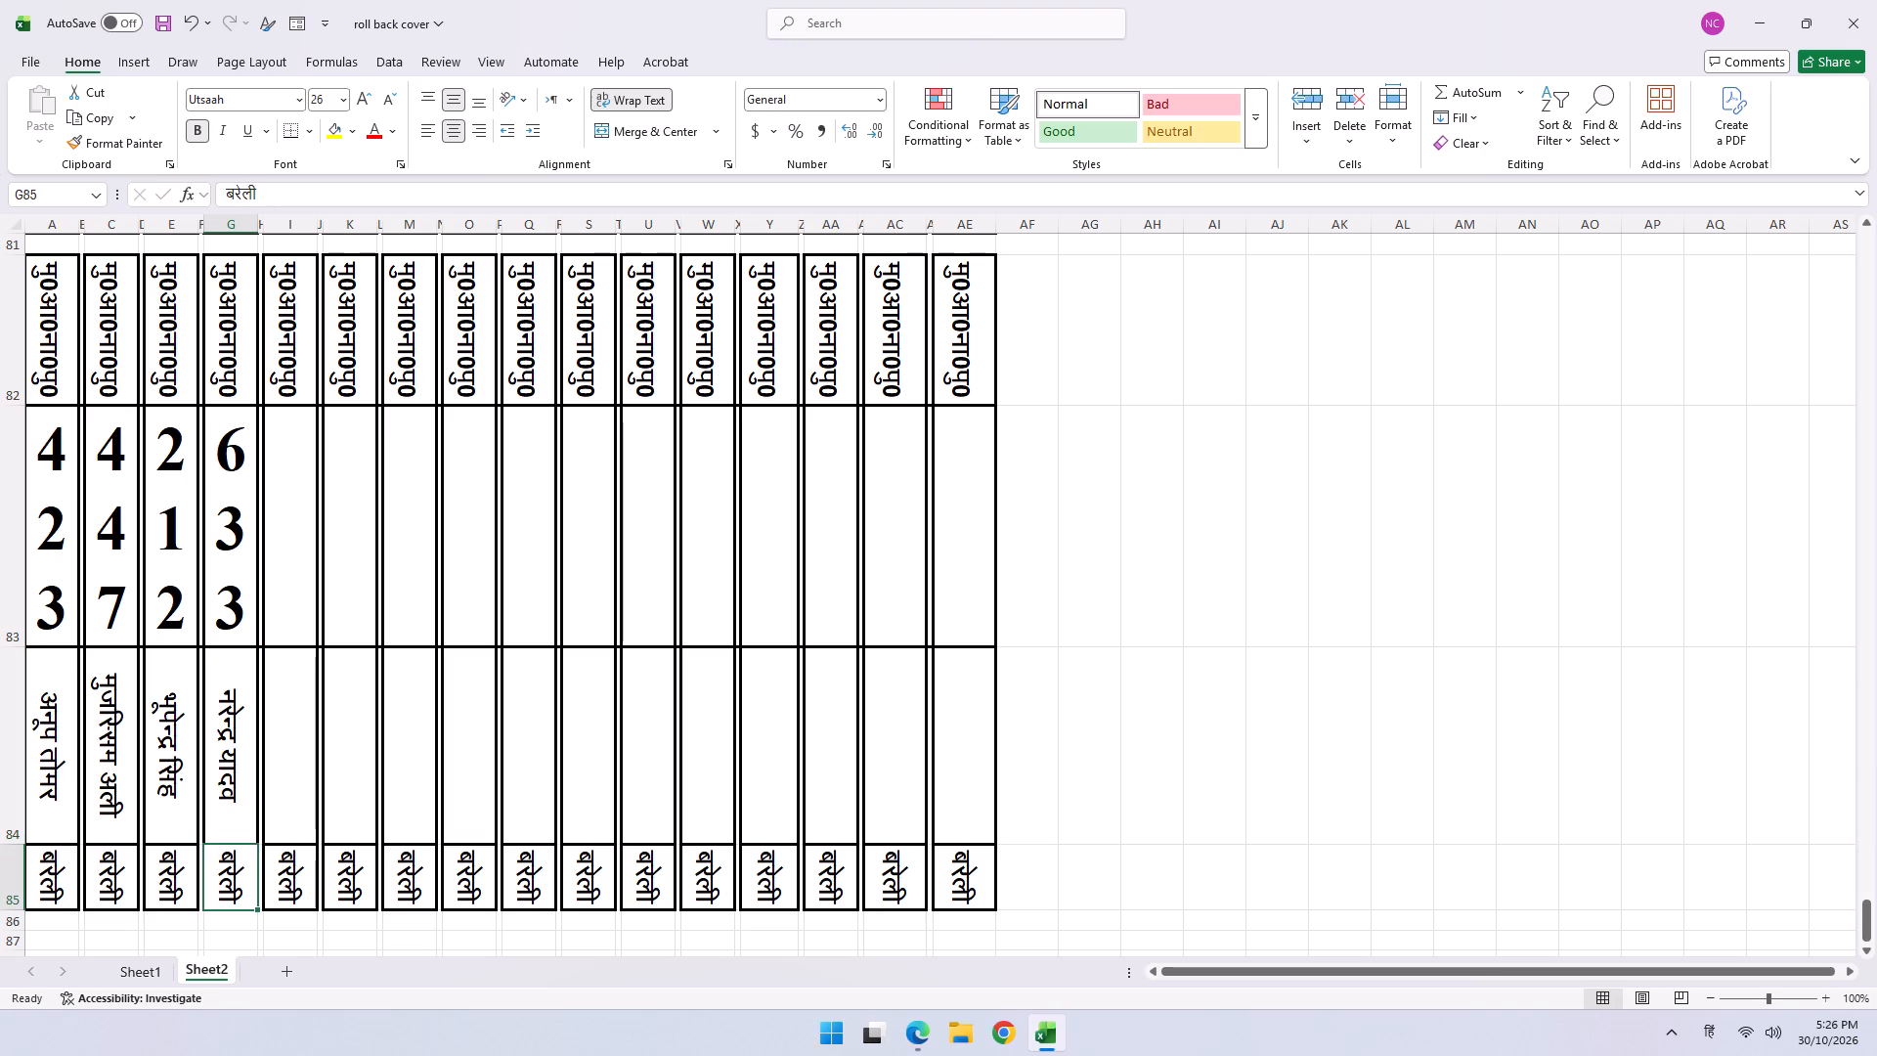
Switch to the NEW NR 2025 sheet in Edge and search for the next person's PNO to read the badge number and name.
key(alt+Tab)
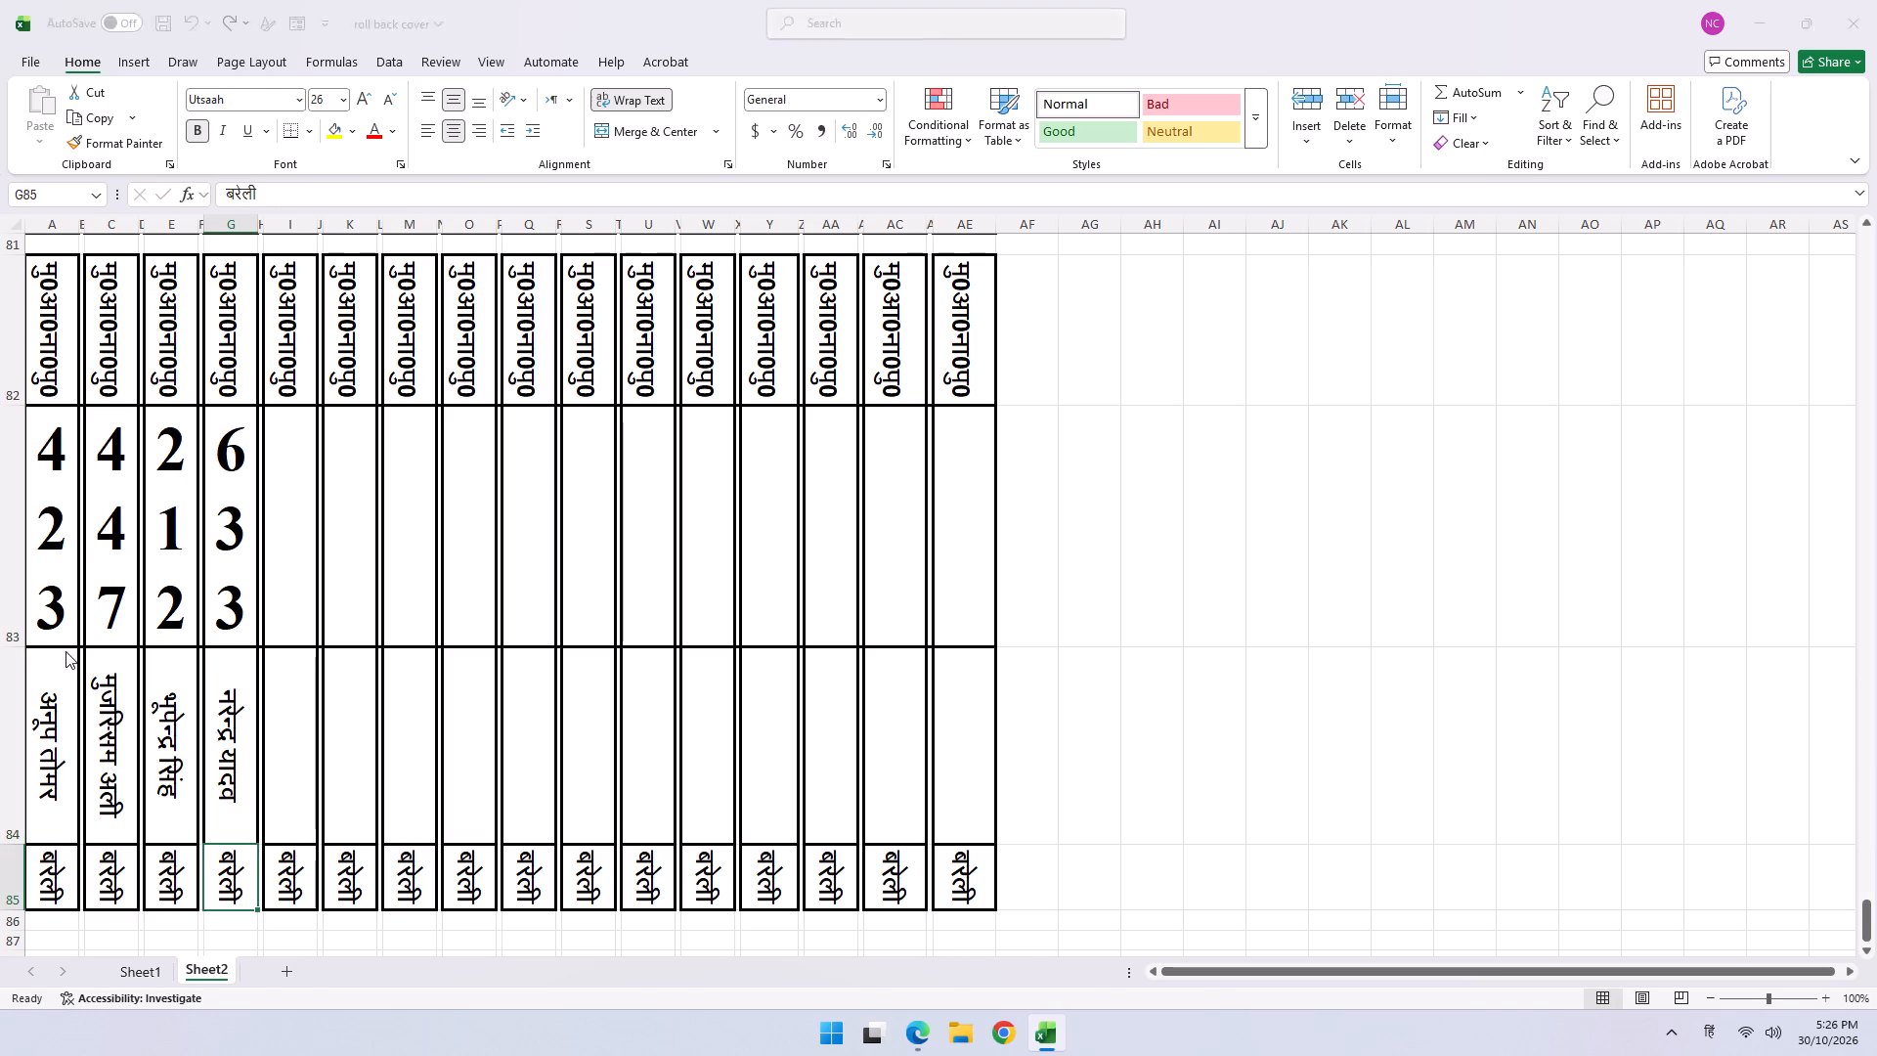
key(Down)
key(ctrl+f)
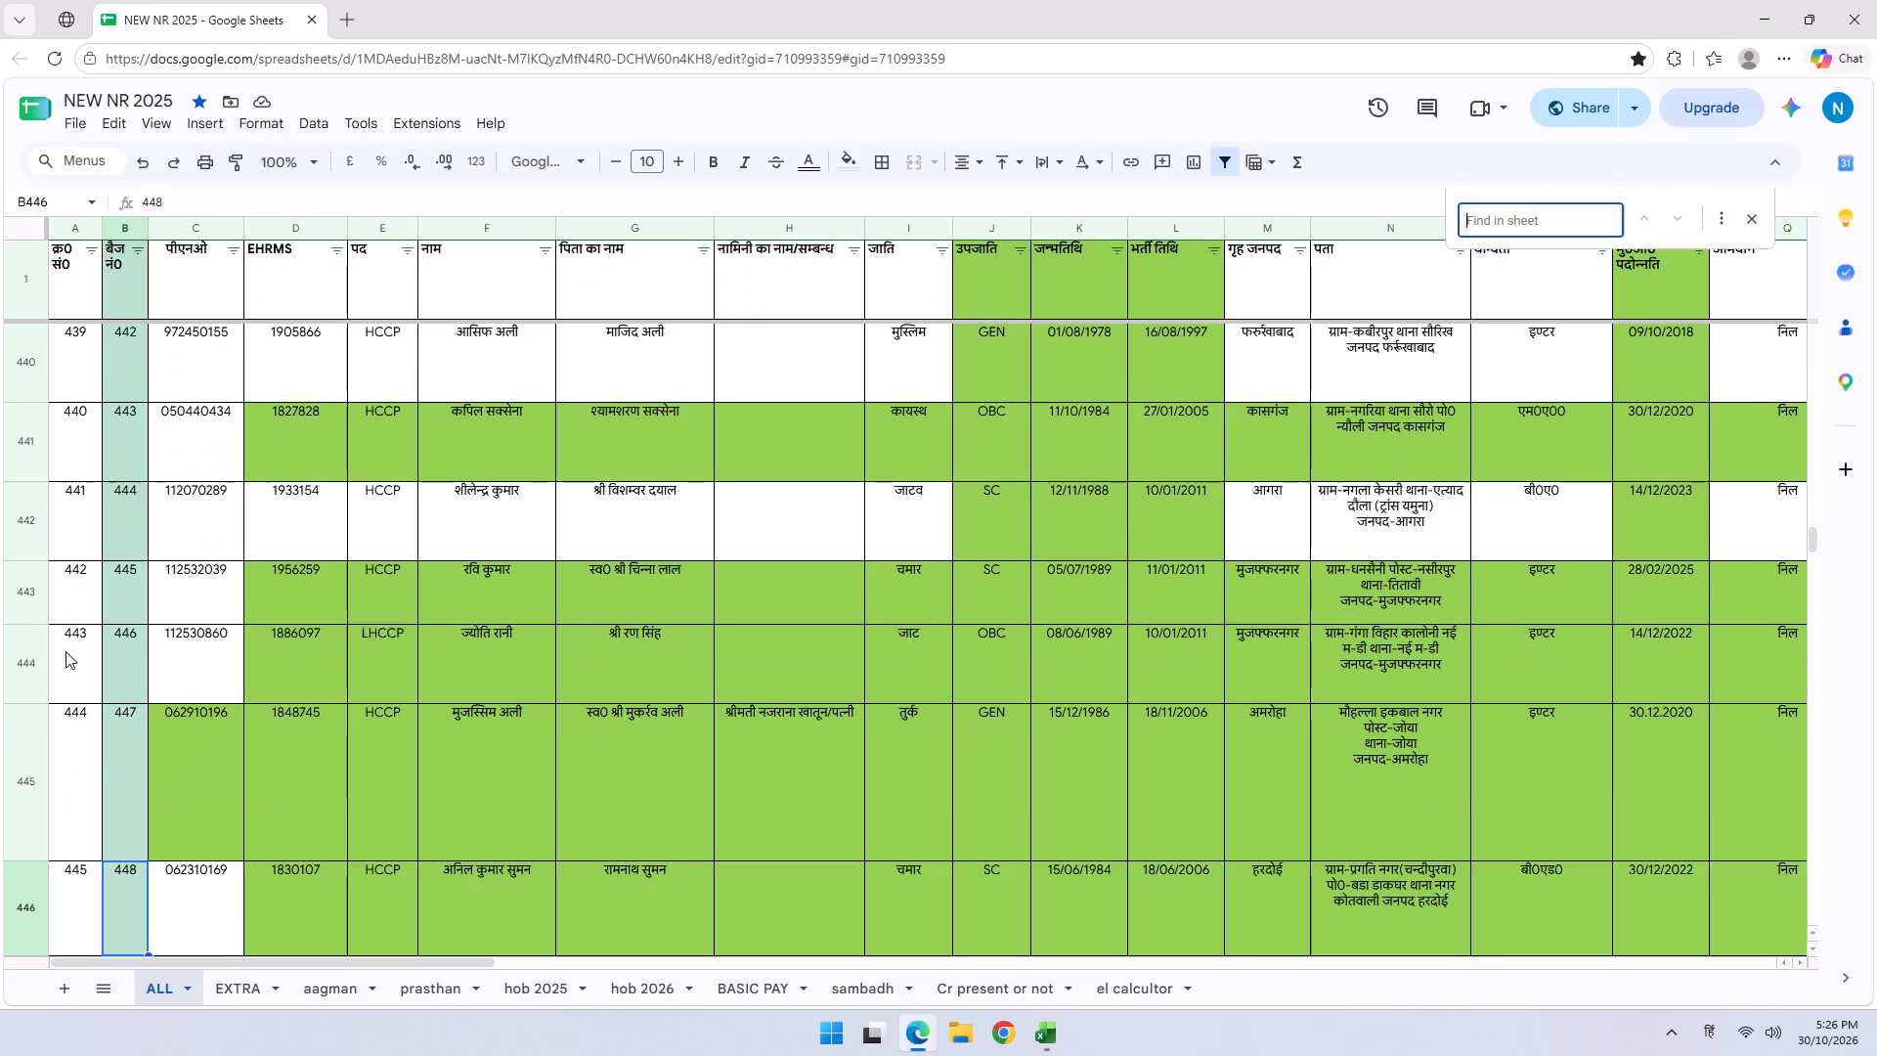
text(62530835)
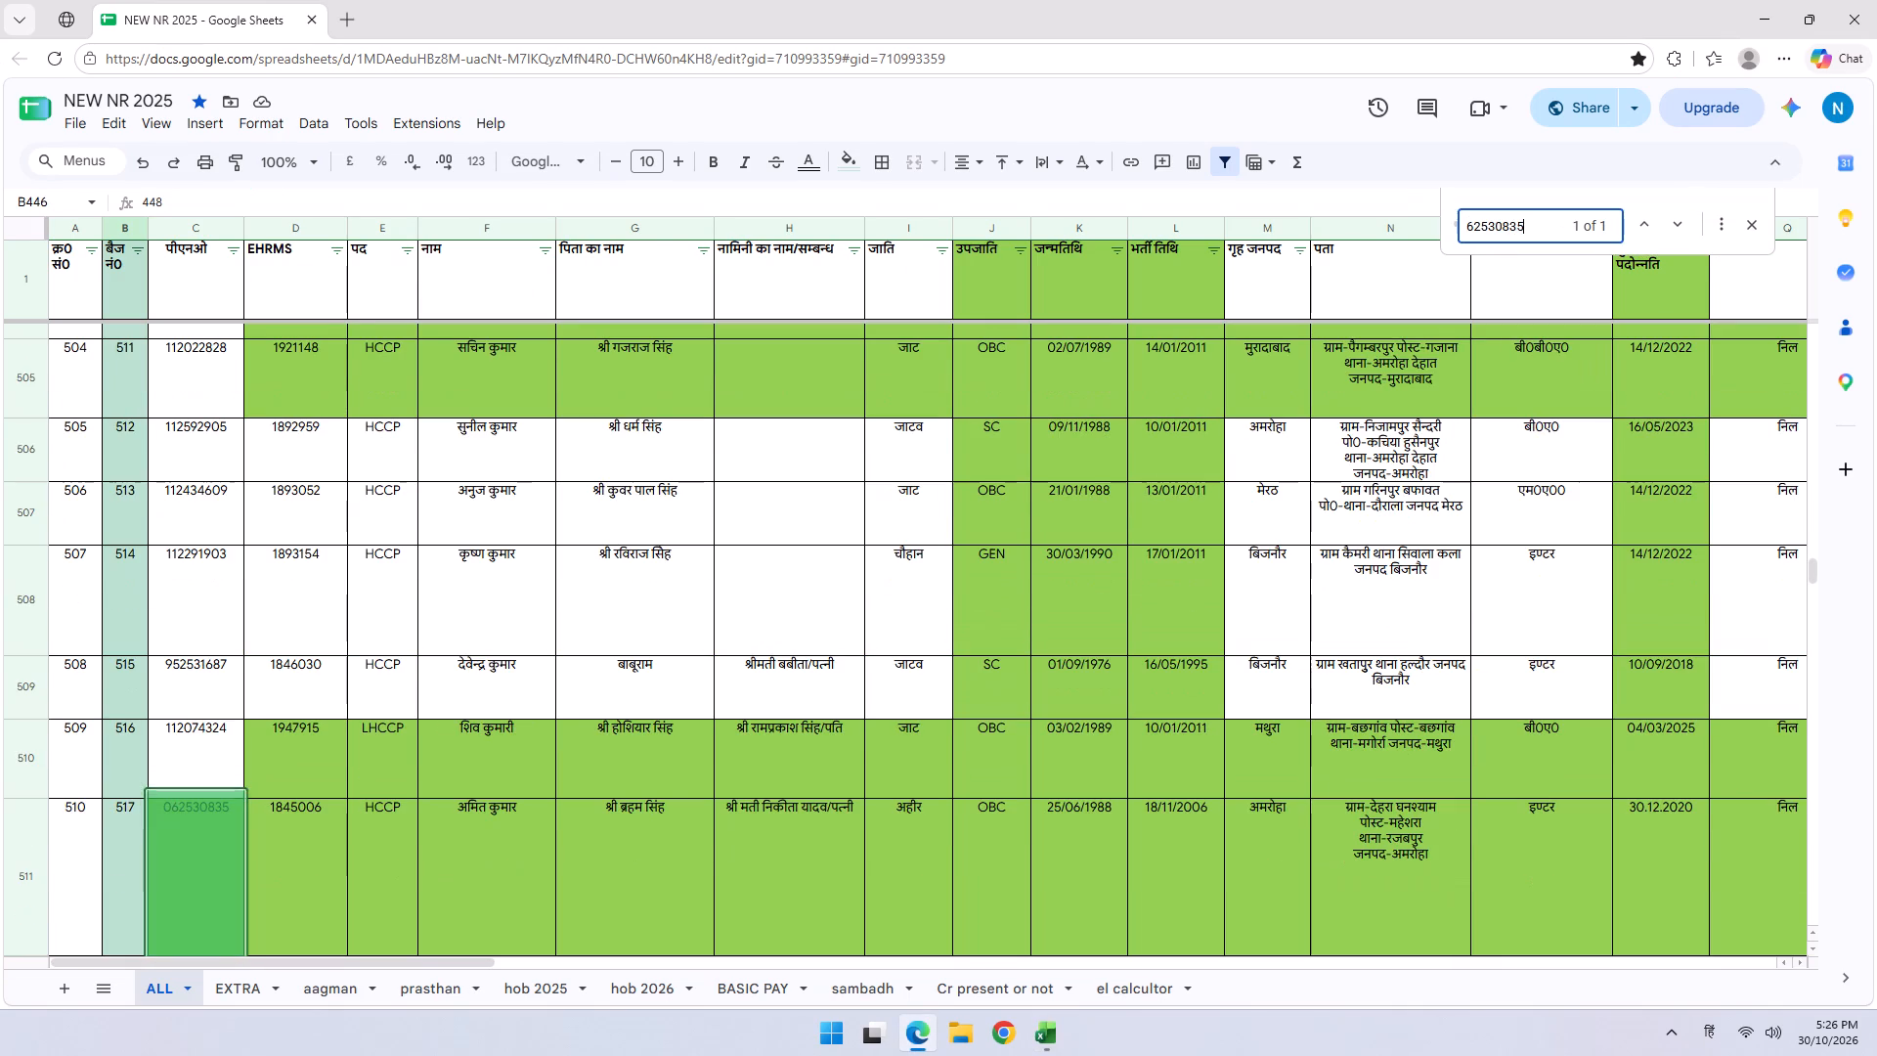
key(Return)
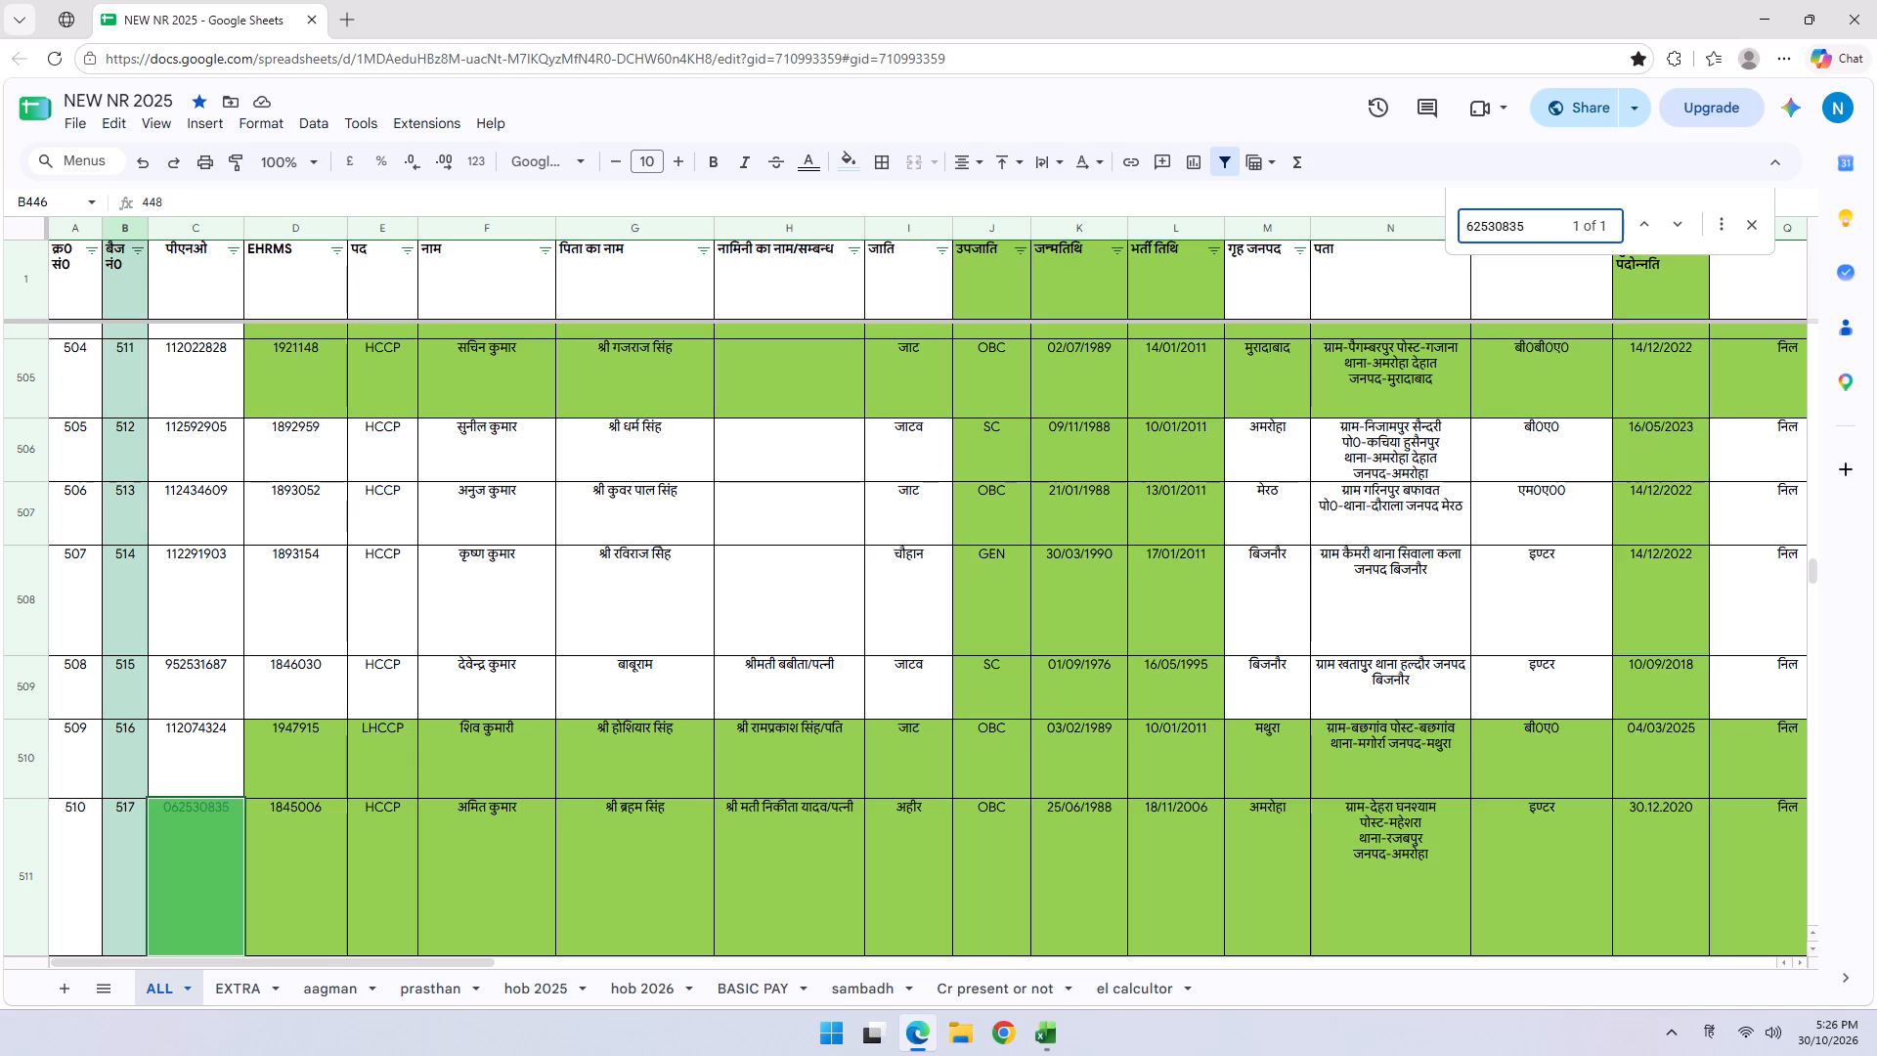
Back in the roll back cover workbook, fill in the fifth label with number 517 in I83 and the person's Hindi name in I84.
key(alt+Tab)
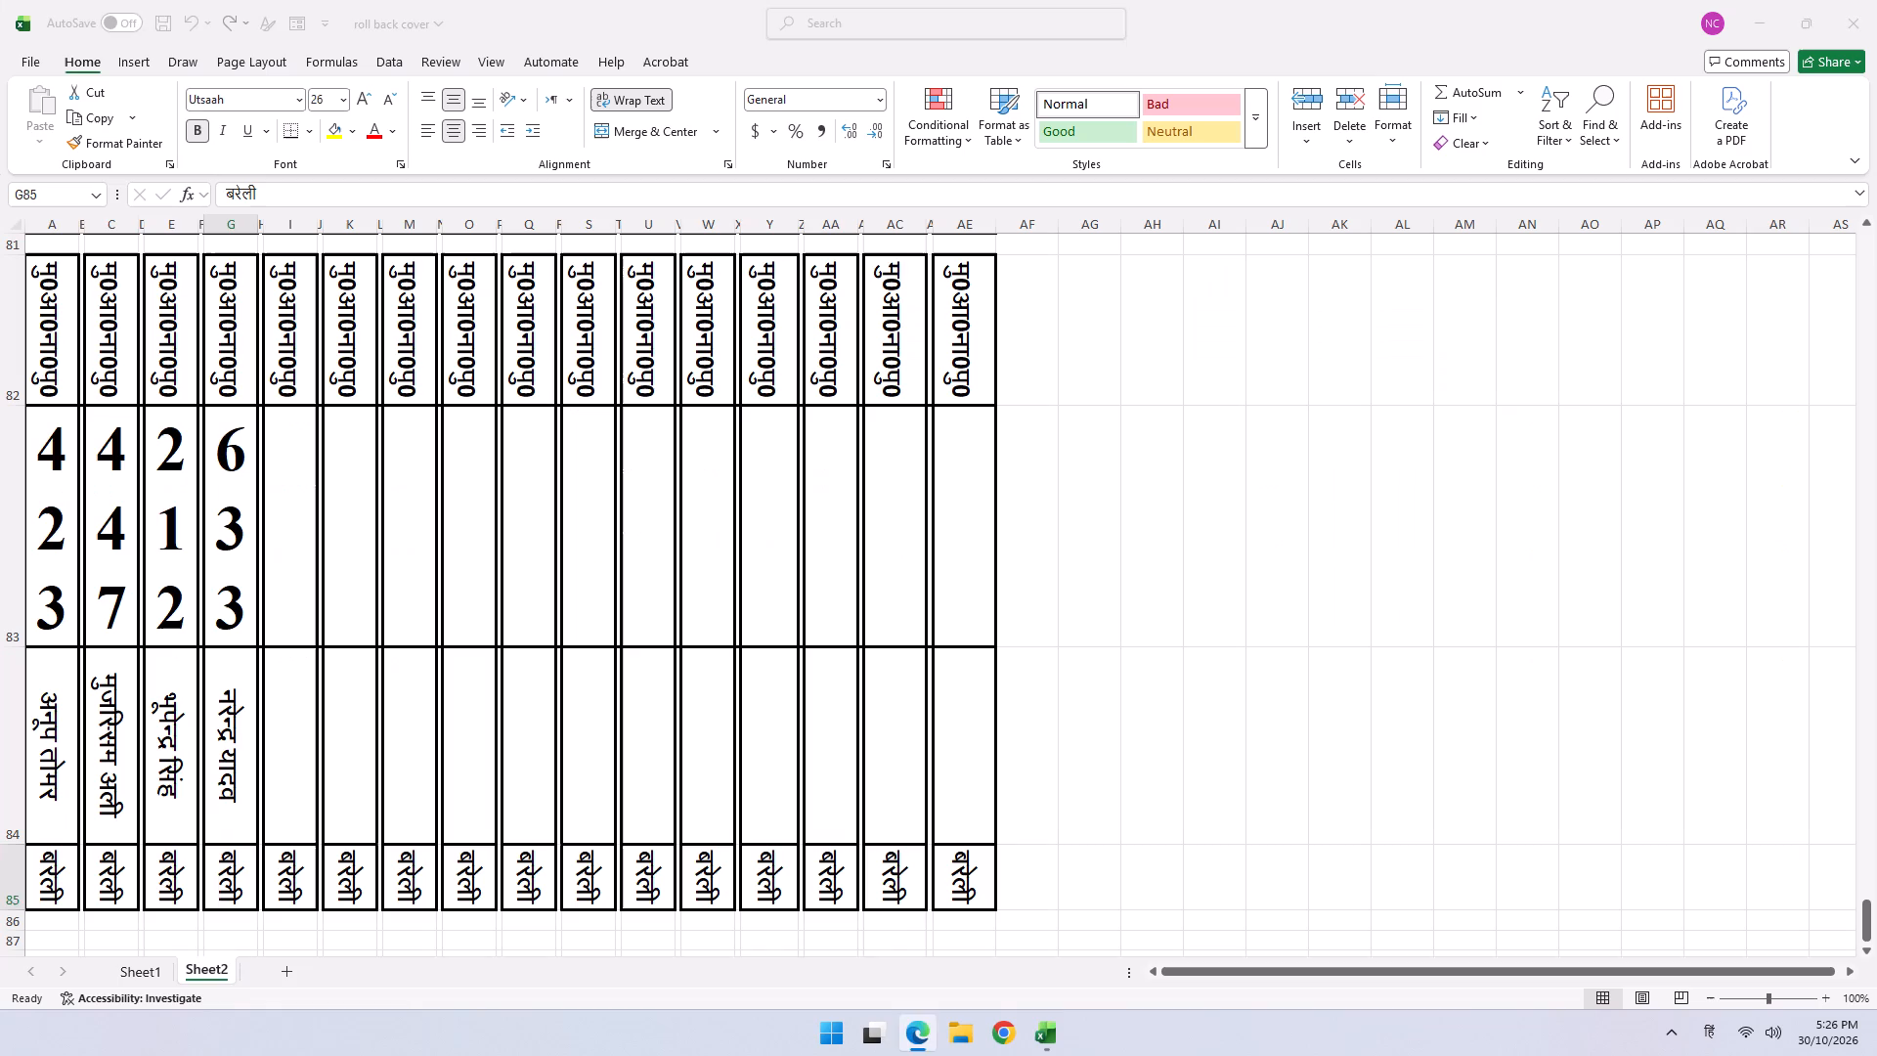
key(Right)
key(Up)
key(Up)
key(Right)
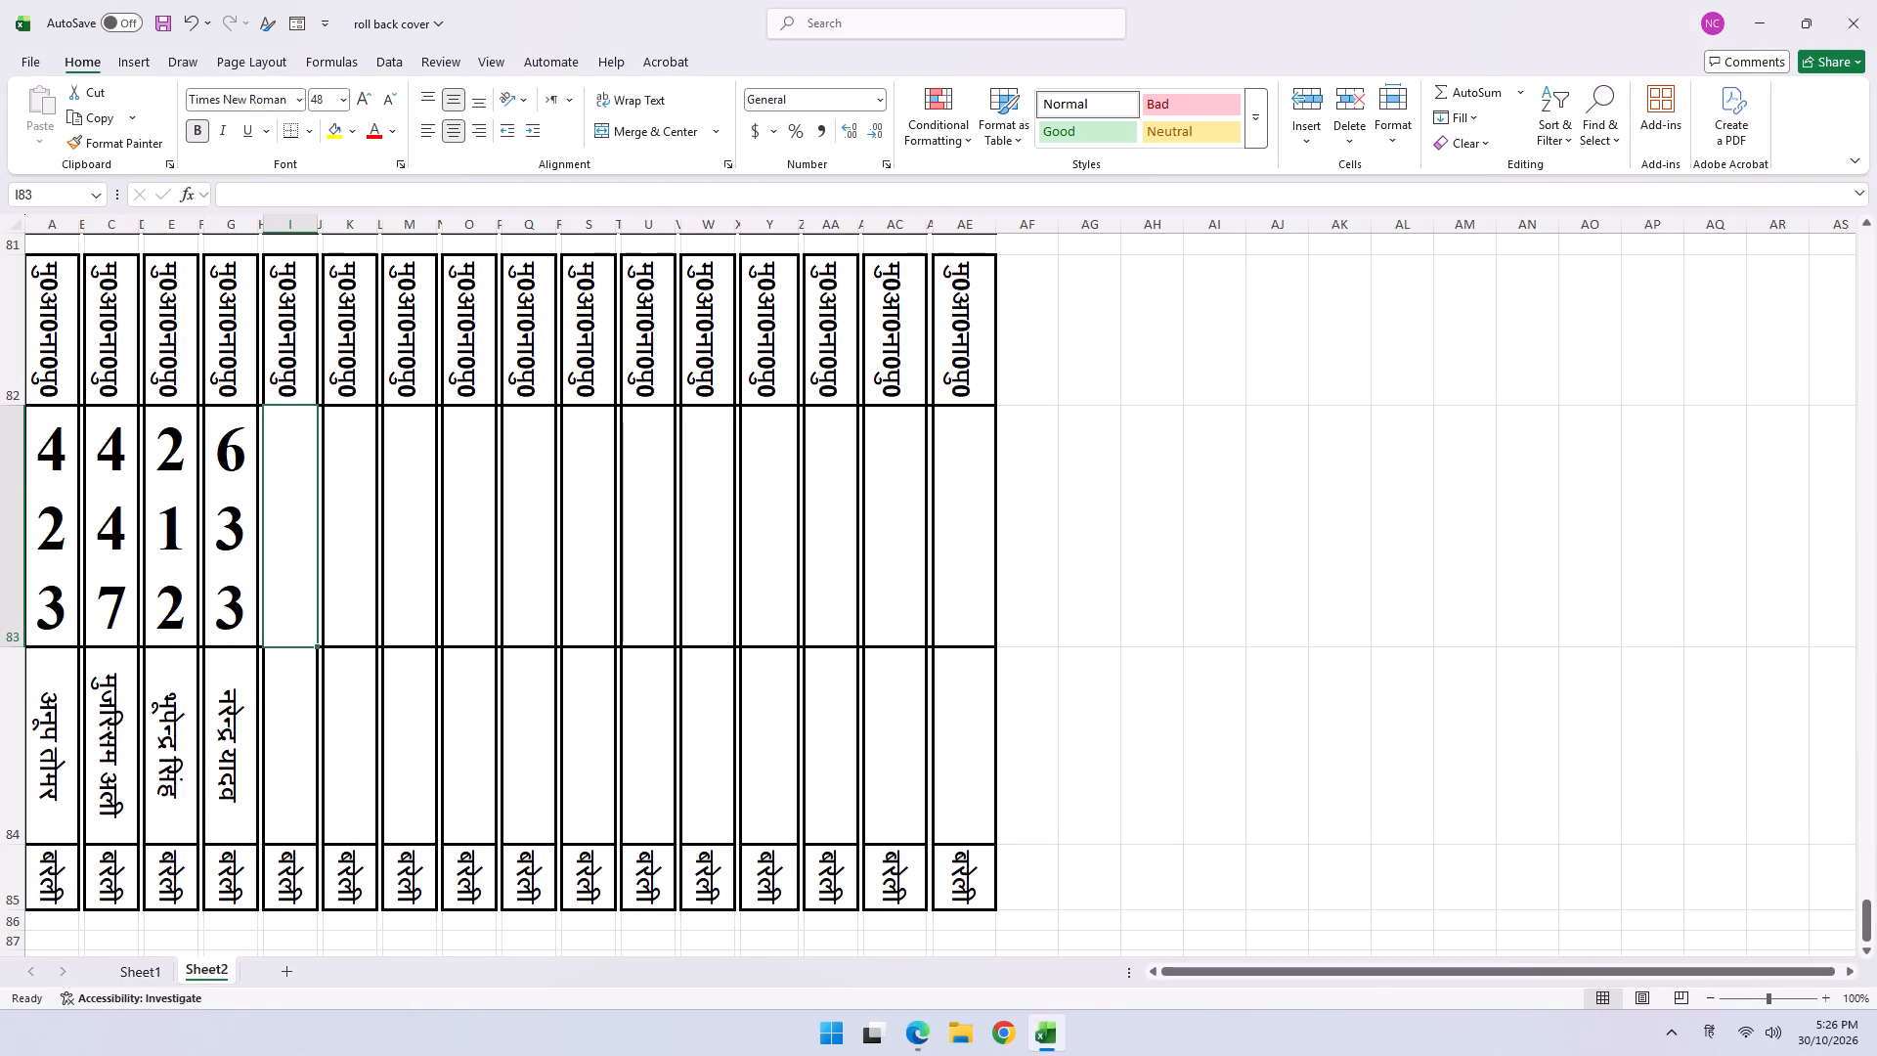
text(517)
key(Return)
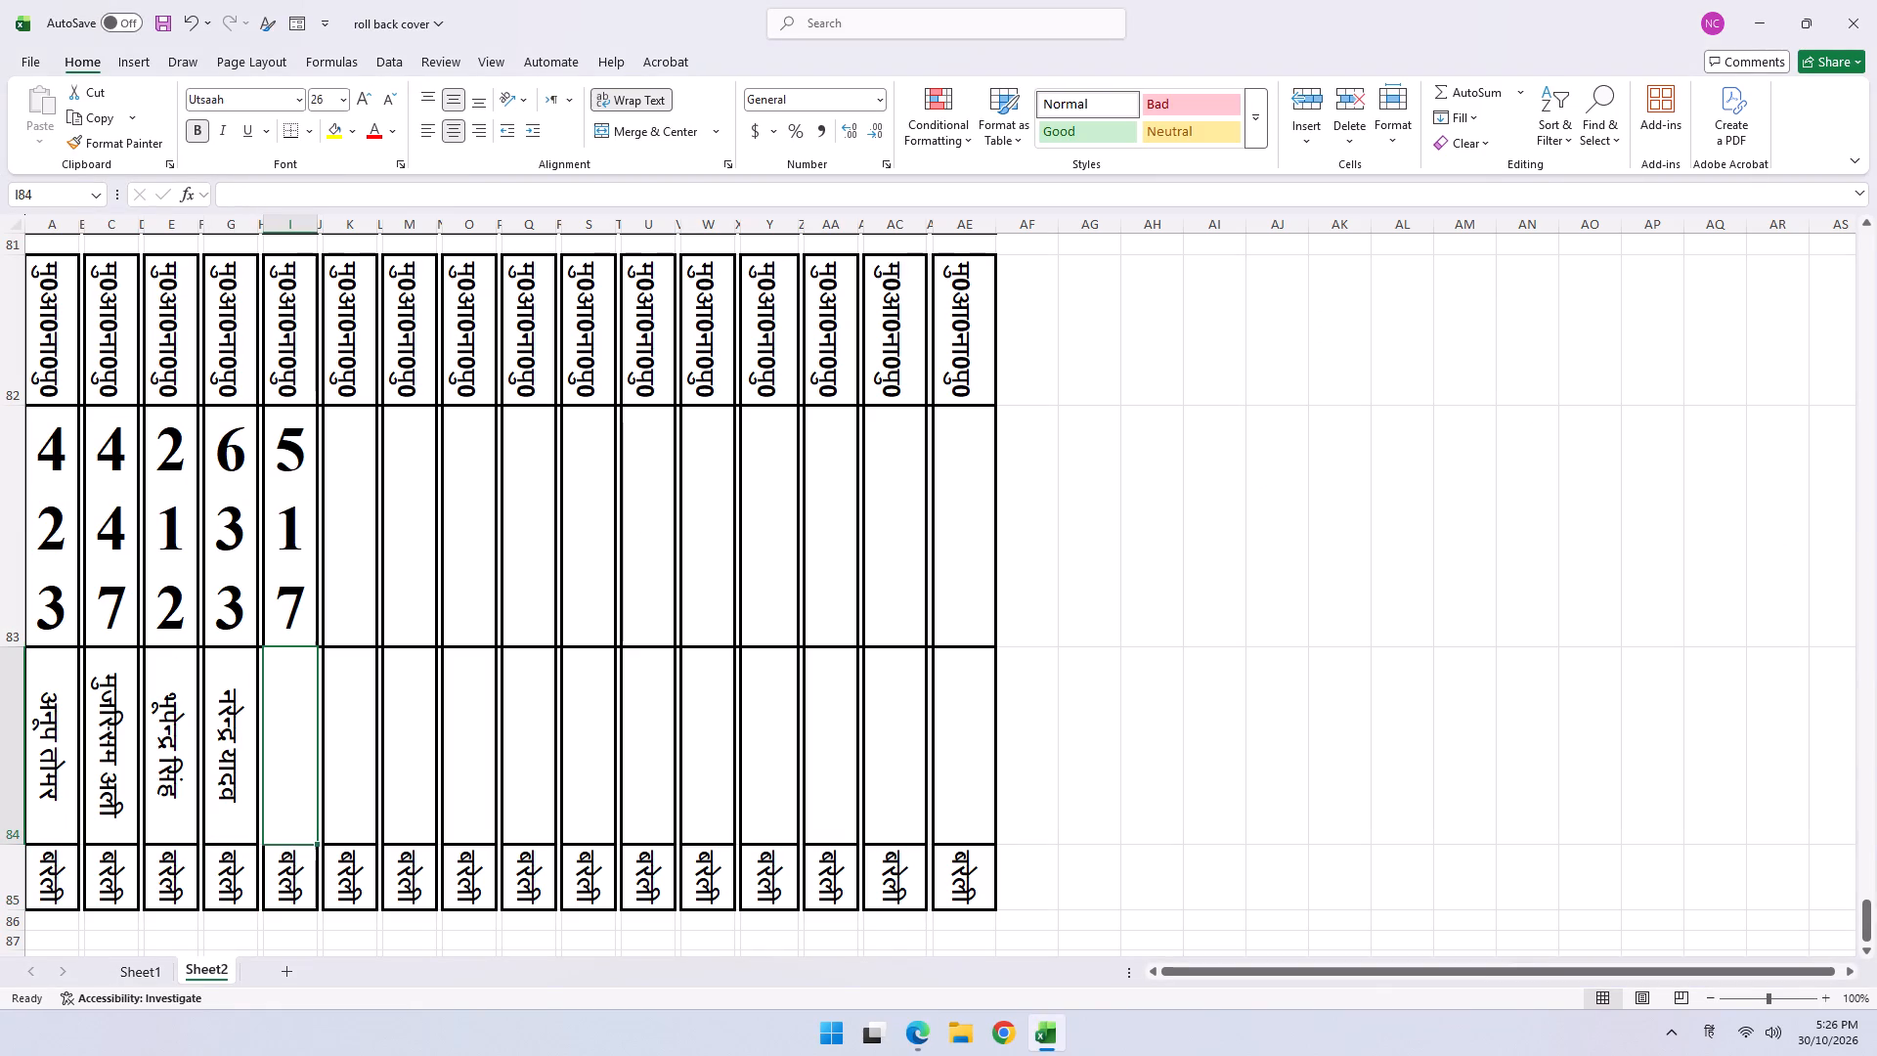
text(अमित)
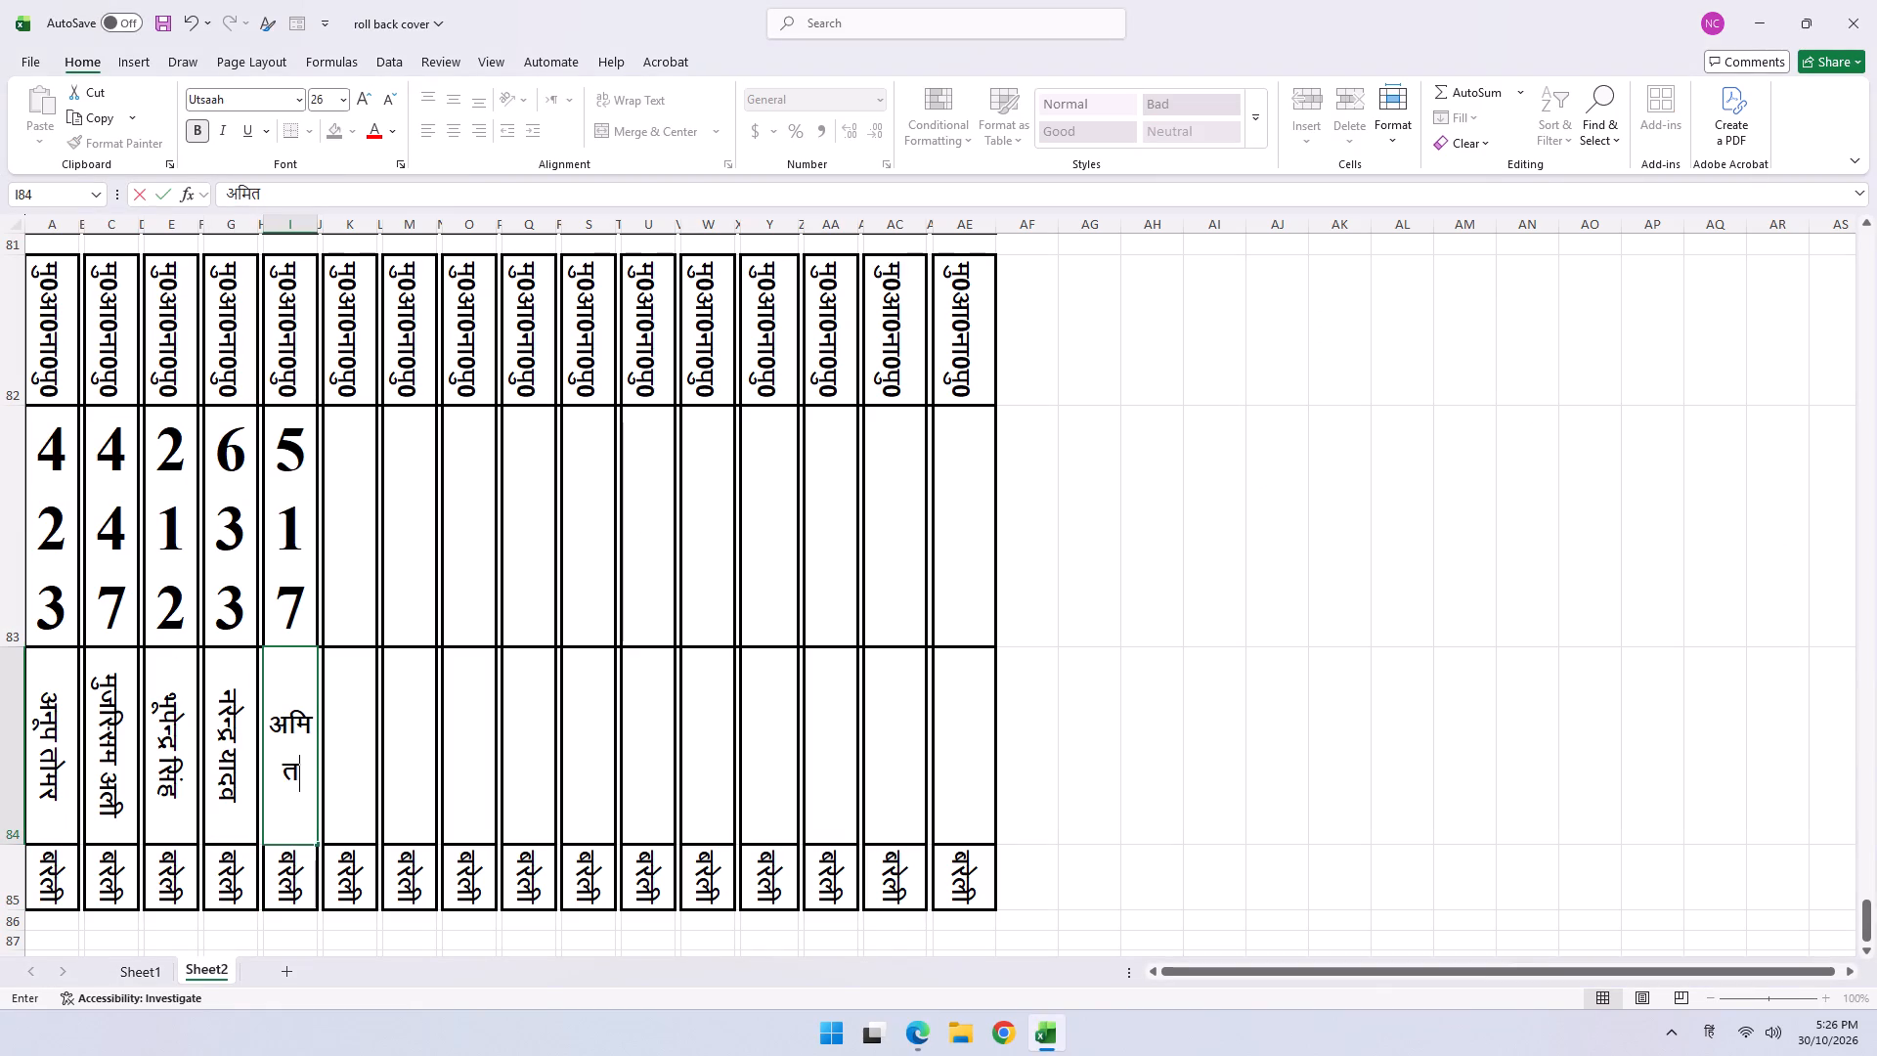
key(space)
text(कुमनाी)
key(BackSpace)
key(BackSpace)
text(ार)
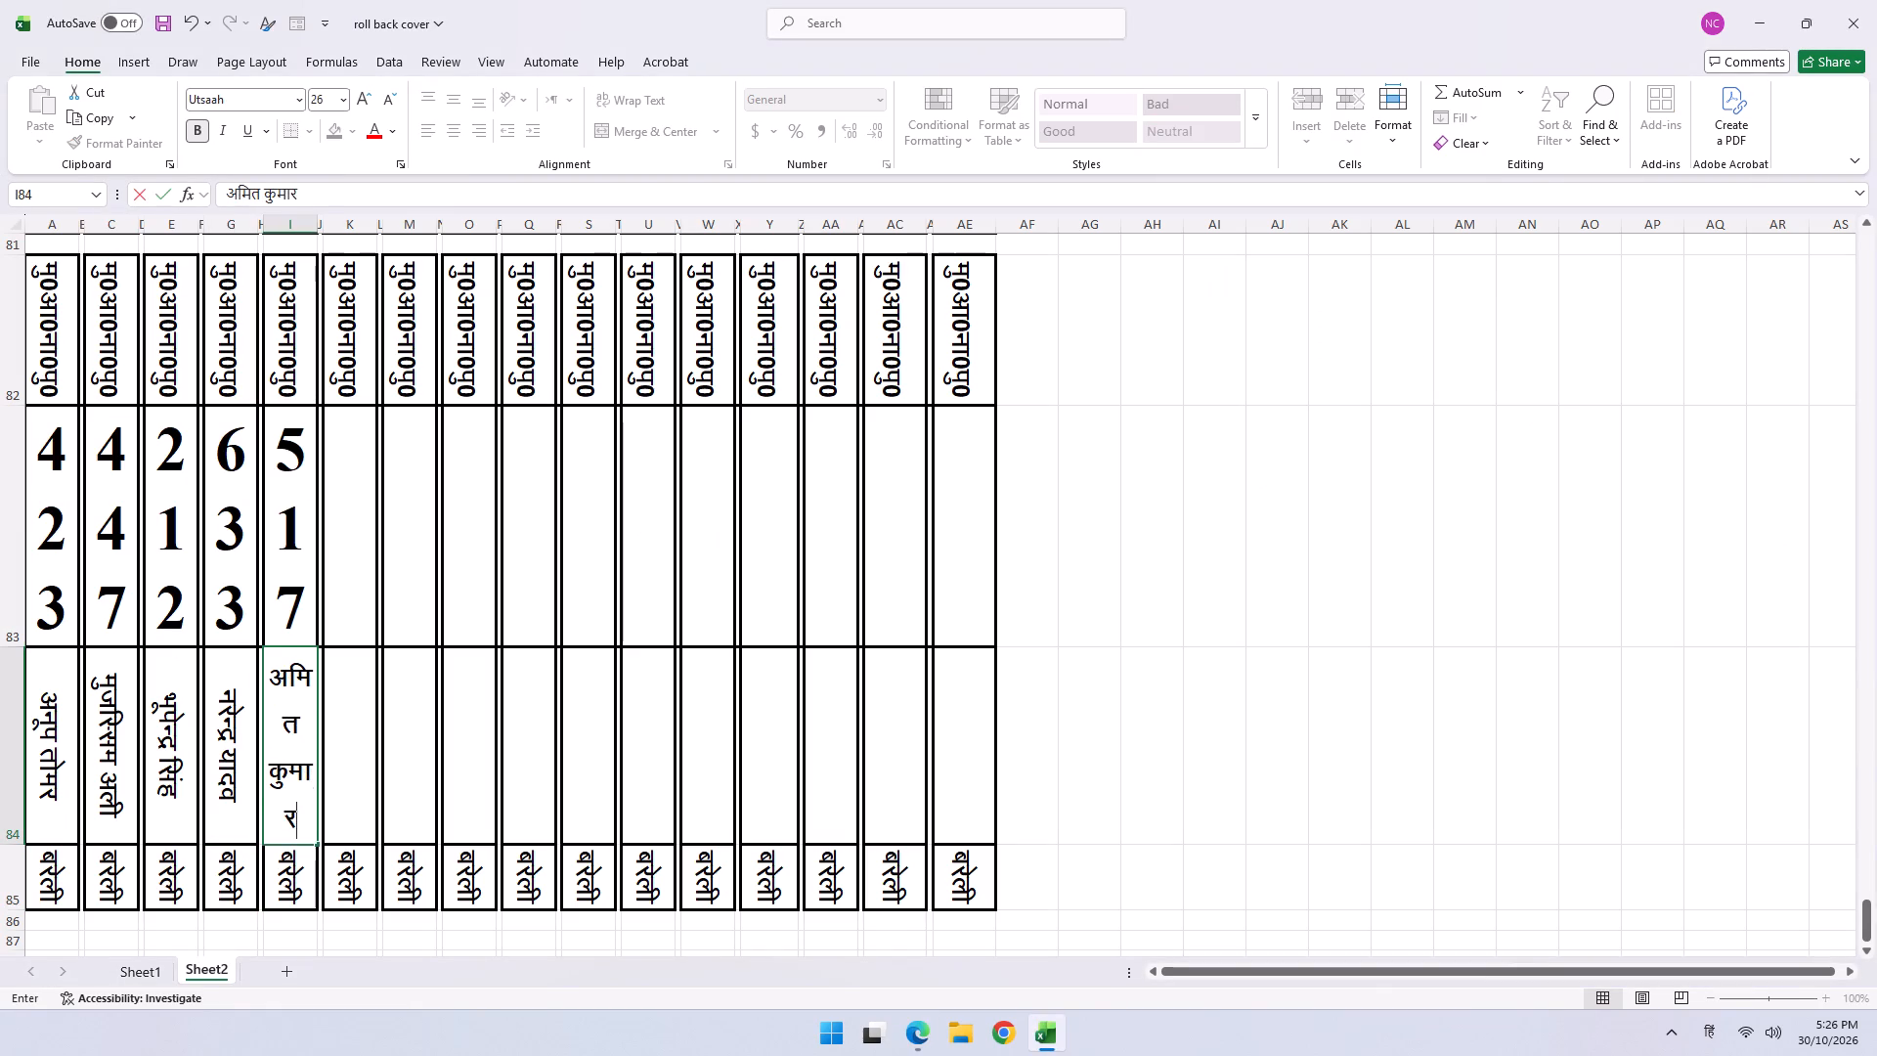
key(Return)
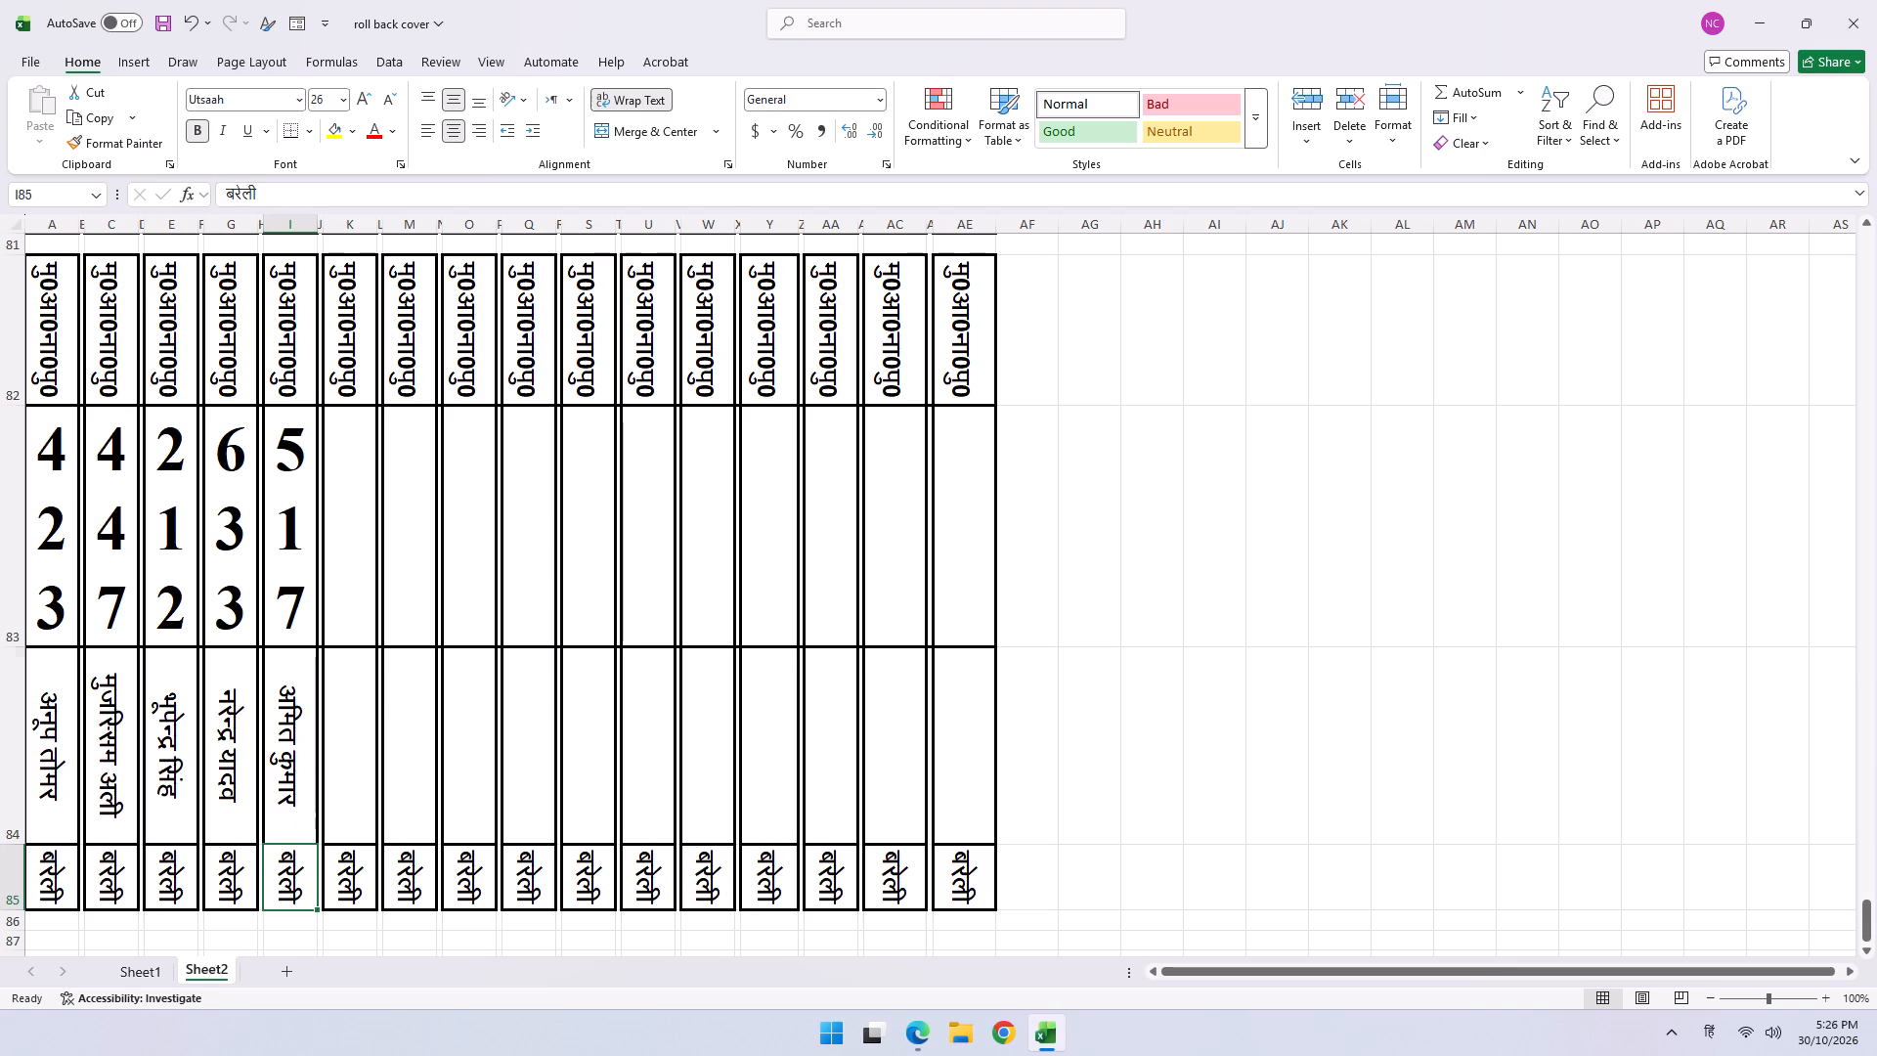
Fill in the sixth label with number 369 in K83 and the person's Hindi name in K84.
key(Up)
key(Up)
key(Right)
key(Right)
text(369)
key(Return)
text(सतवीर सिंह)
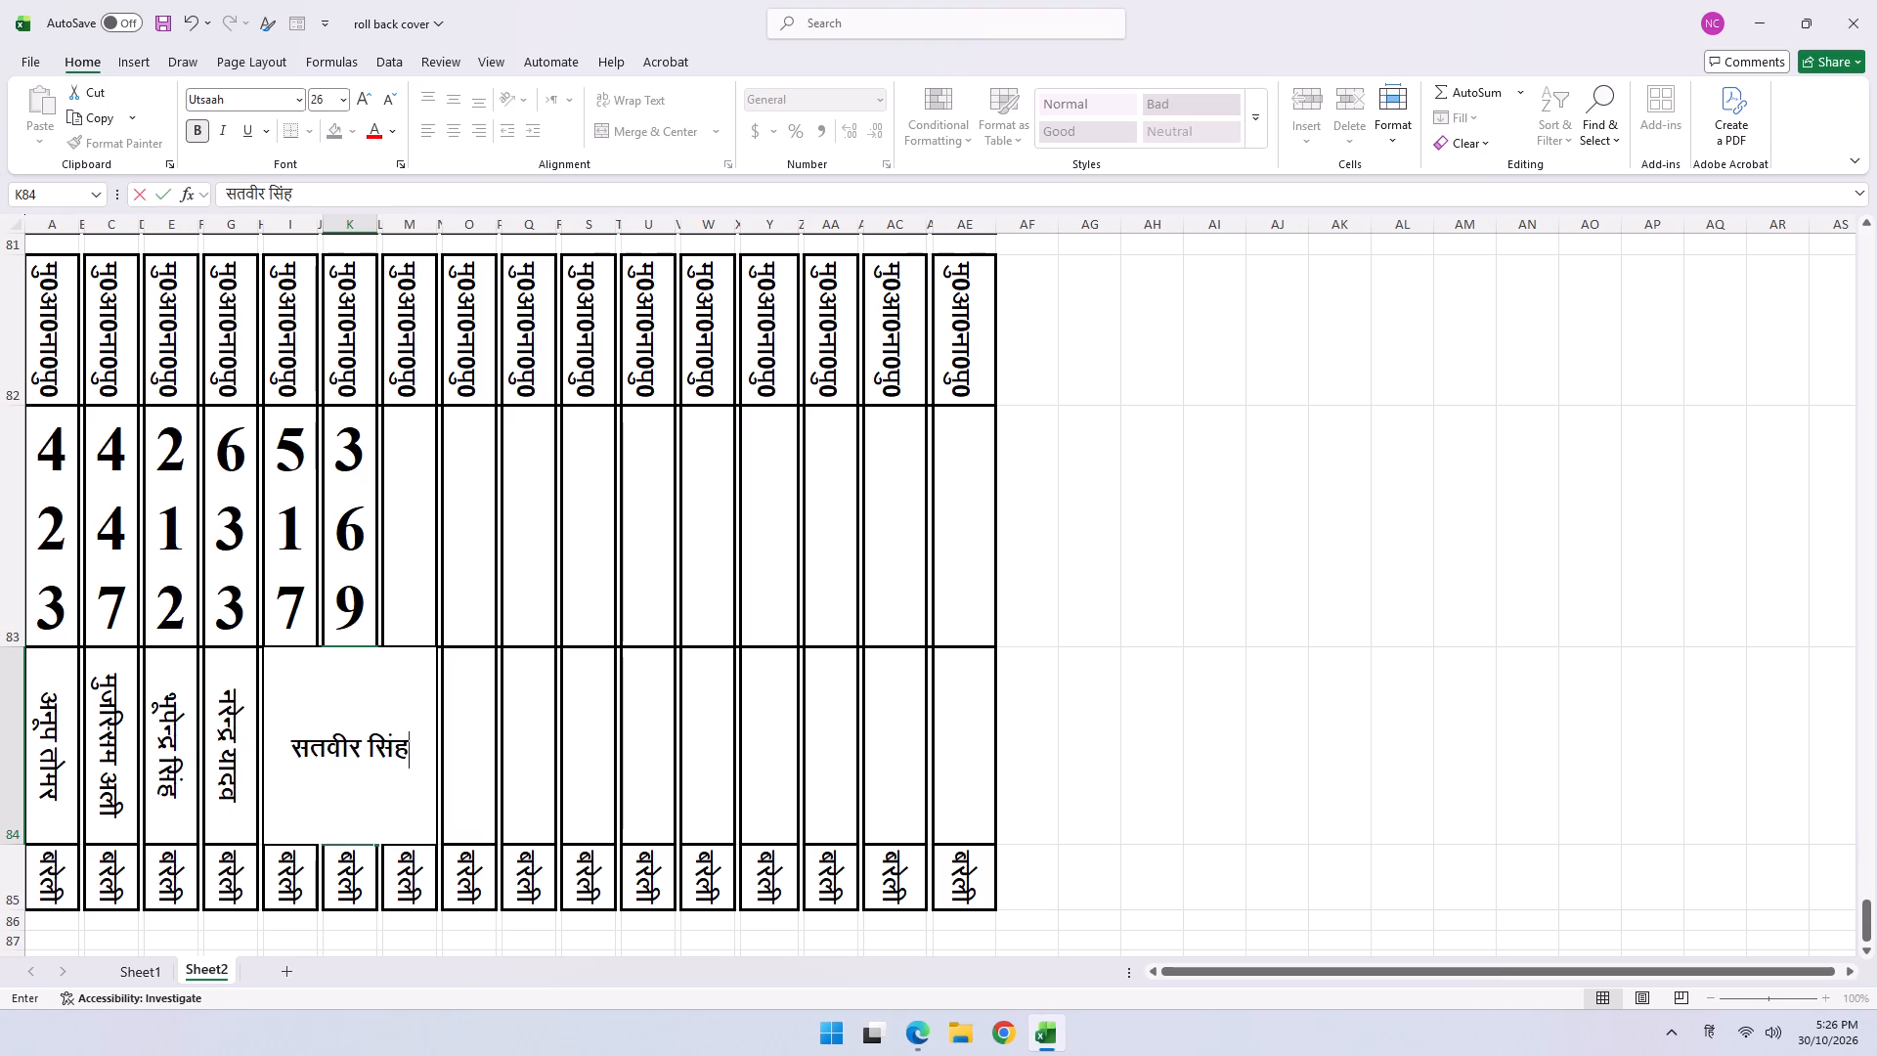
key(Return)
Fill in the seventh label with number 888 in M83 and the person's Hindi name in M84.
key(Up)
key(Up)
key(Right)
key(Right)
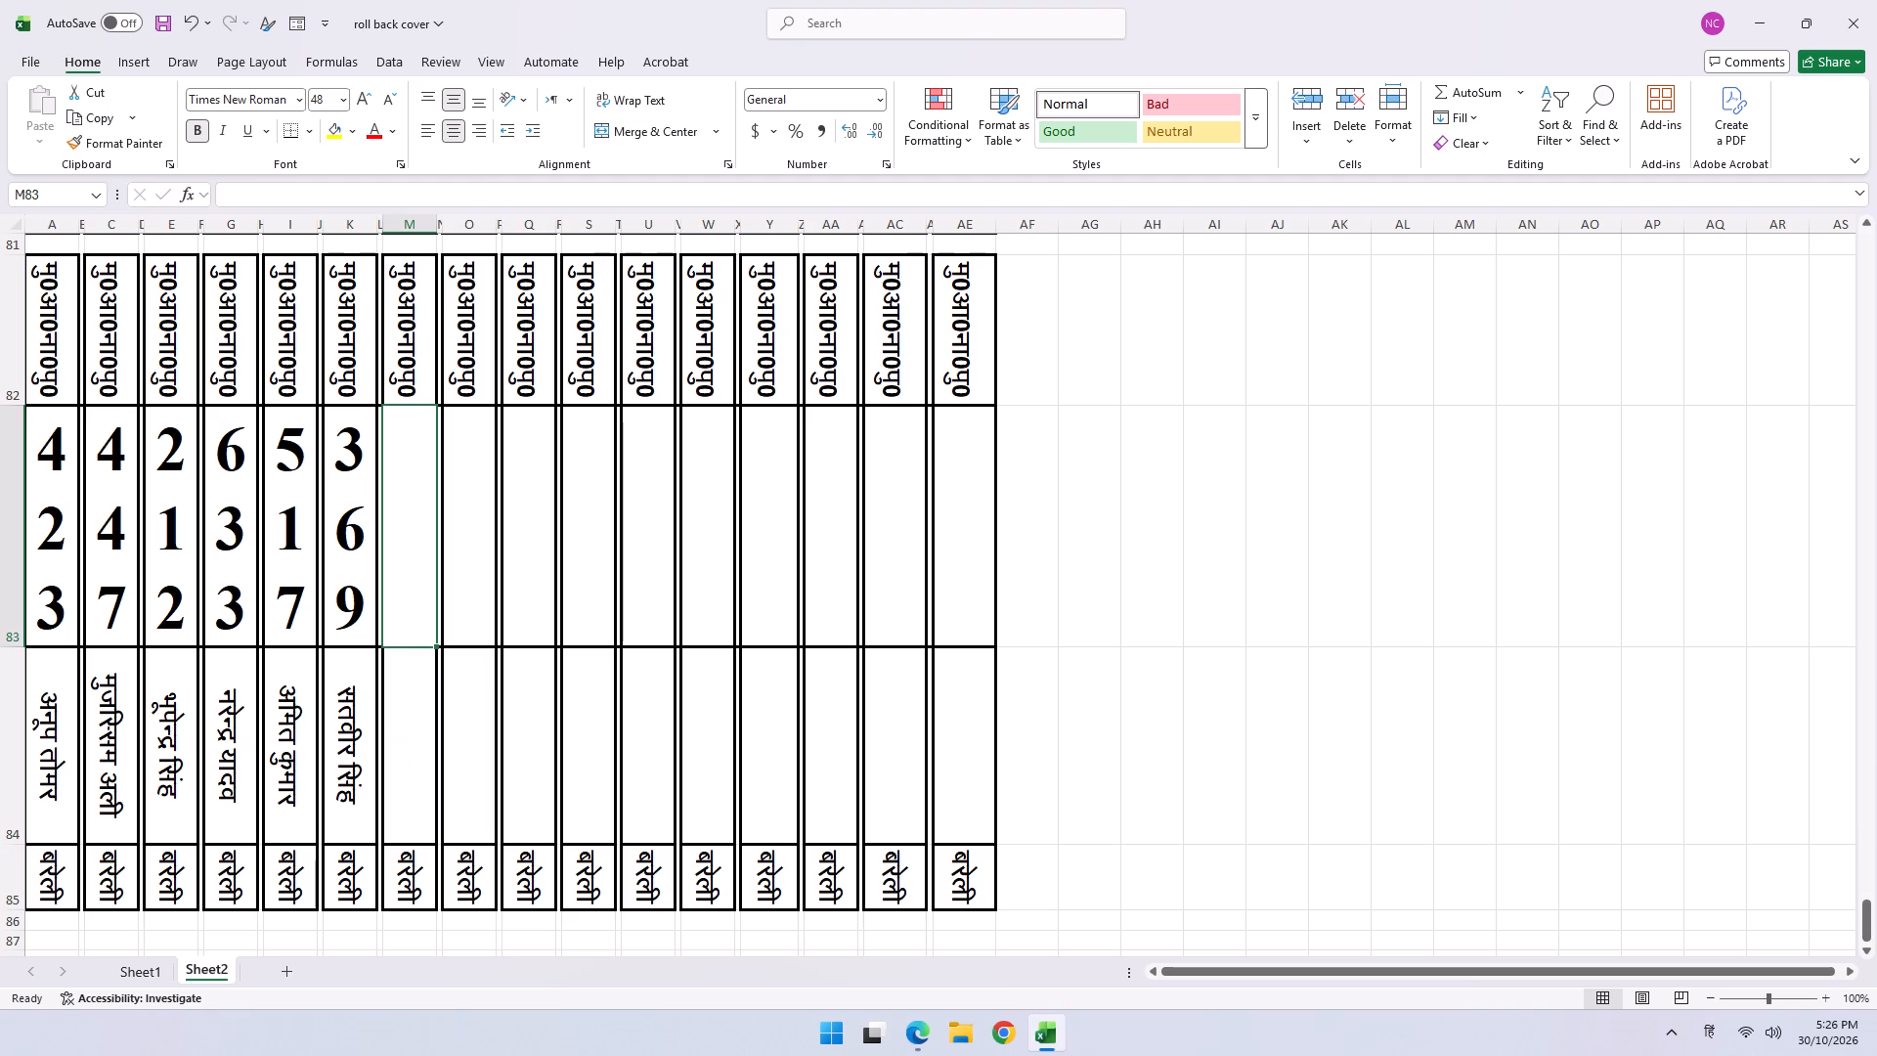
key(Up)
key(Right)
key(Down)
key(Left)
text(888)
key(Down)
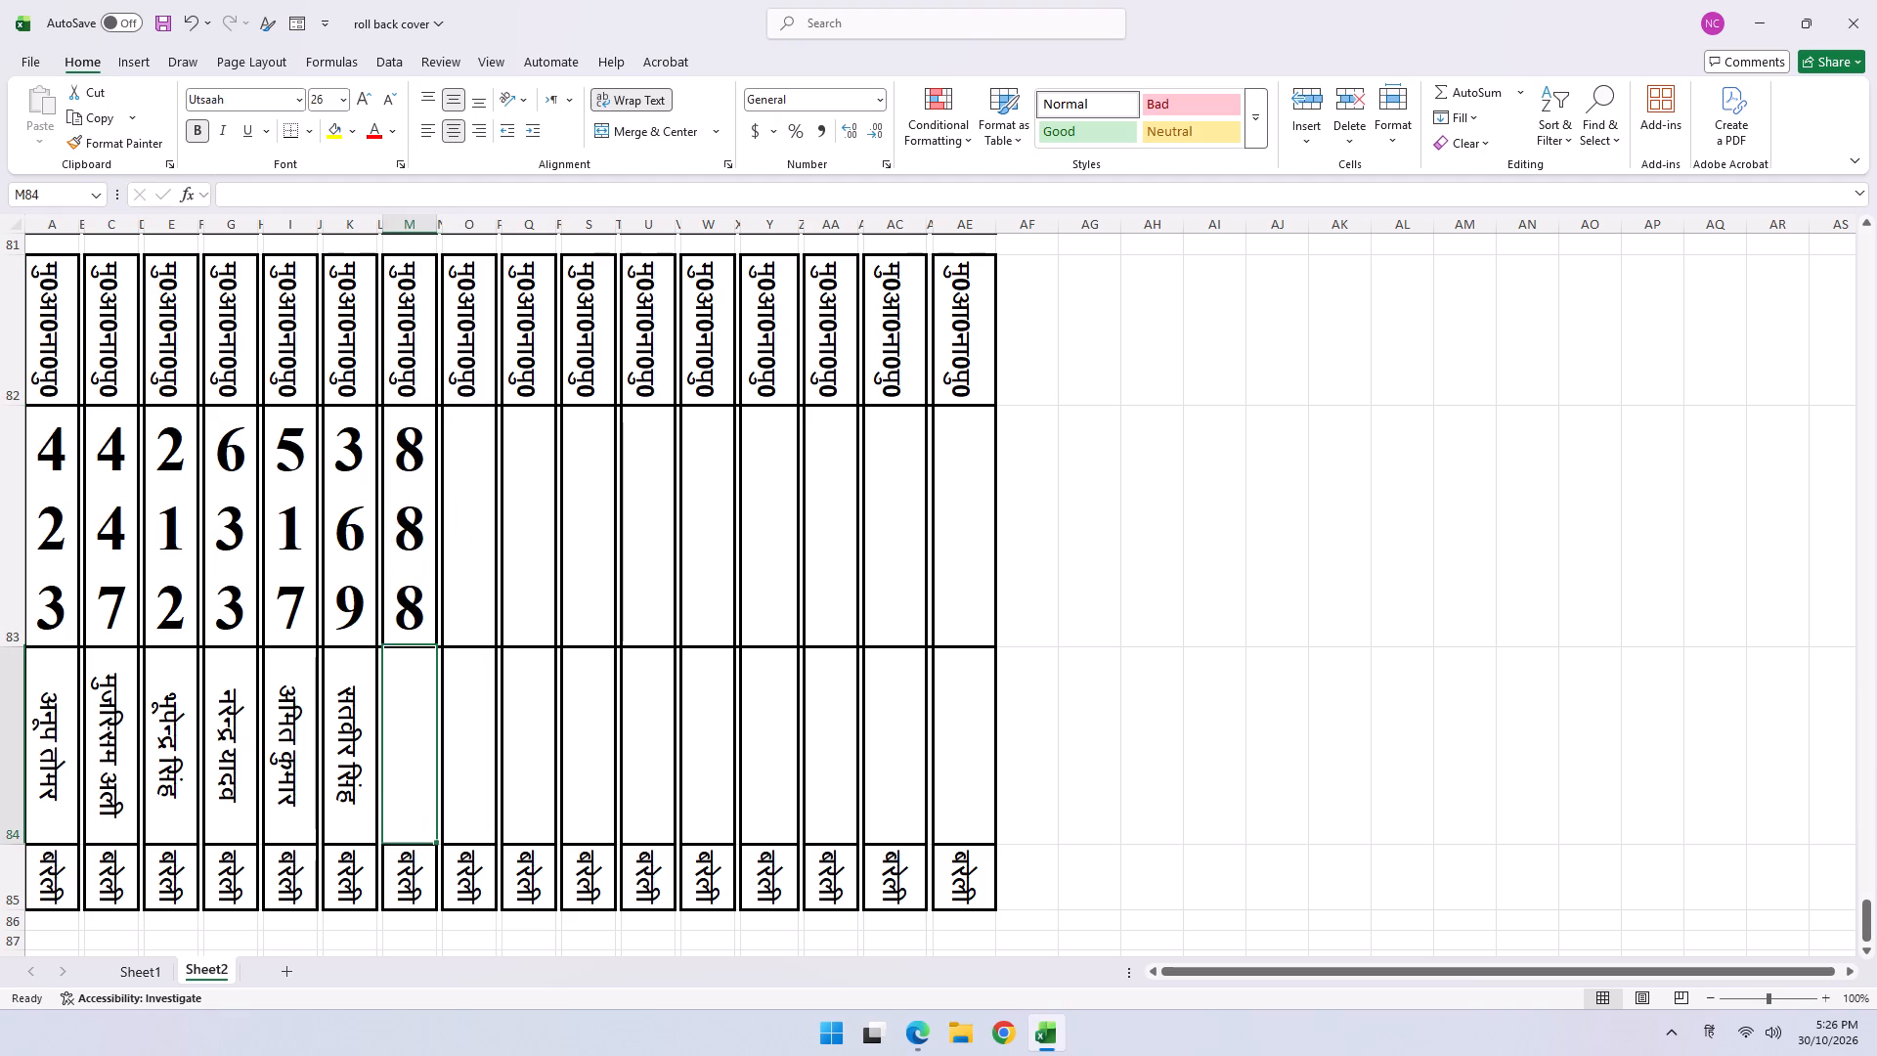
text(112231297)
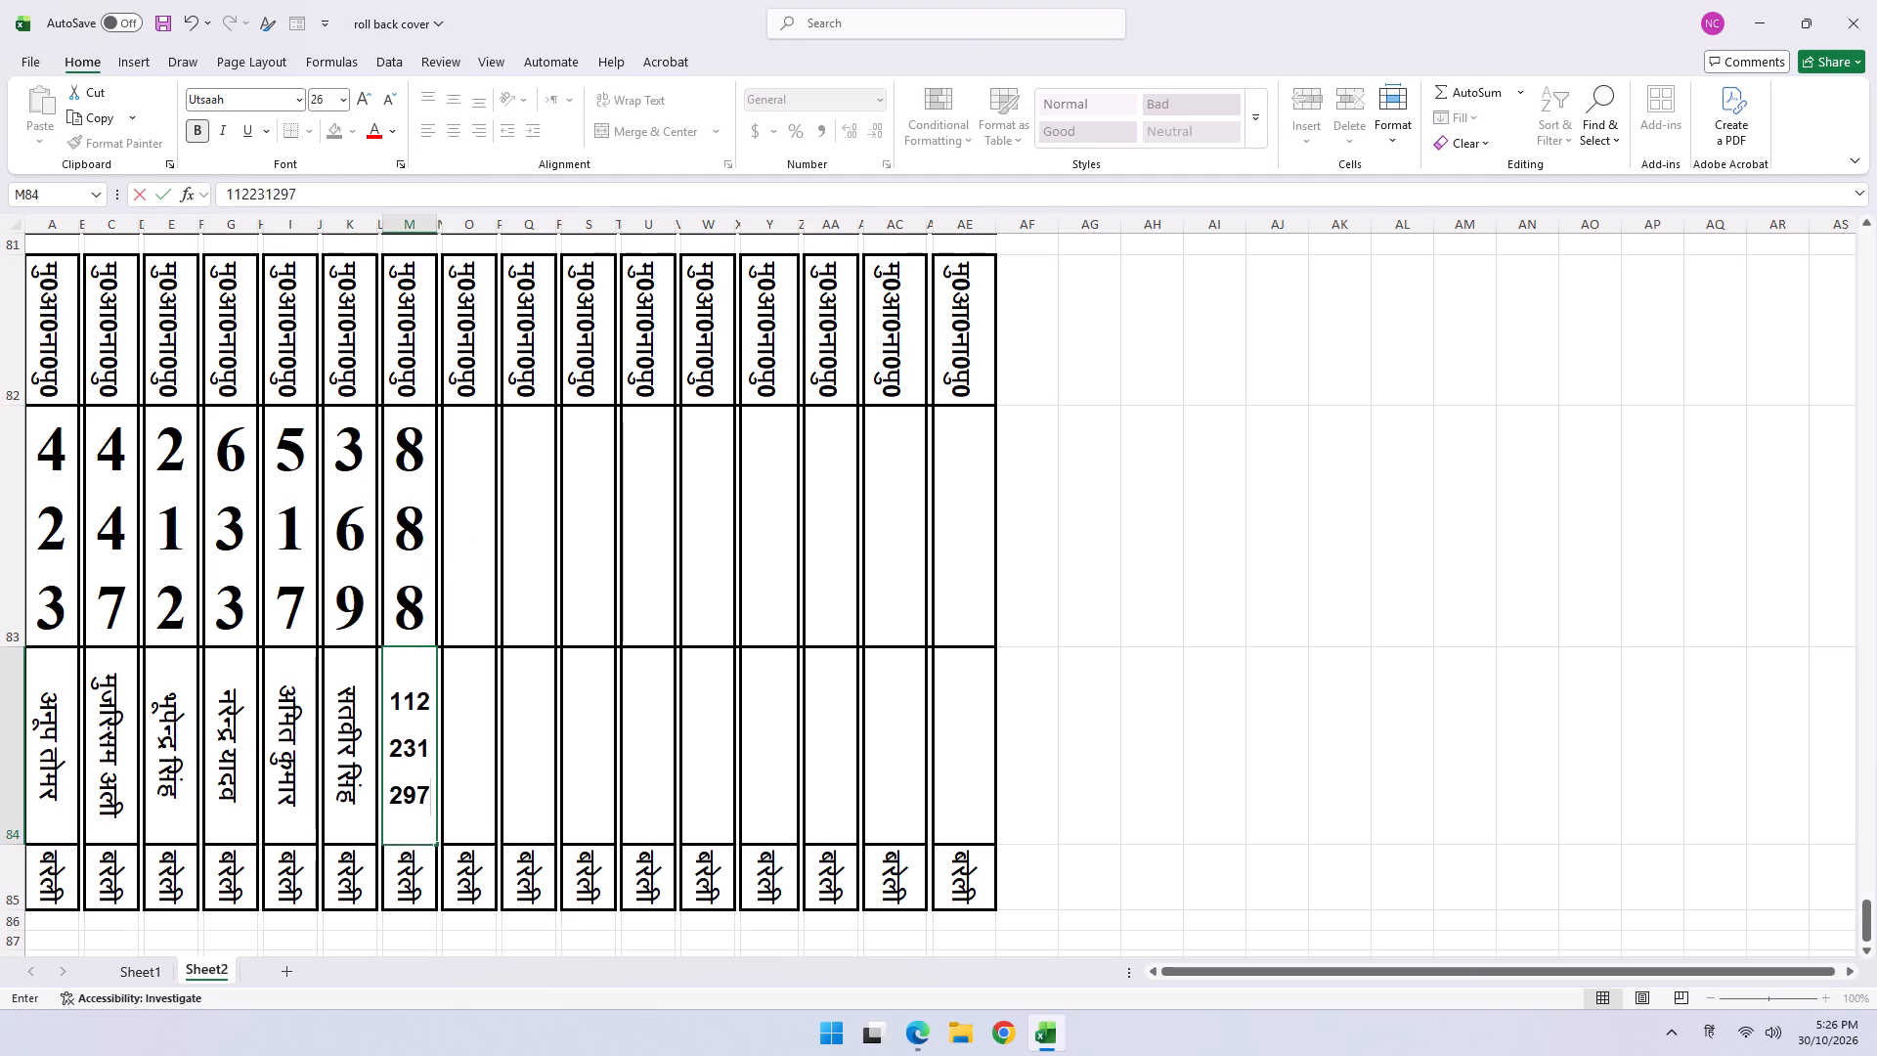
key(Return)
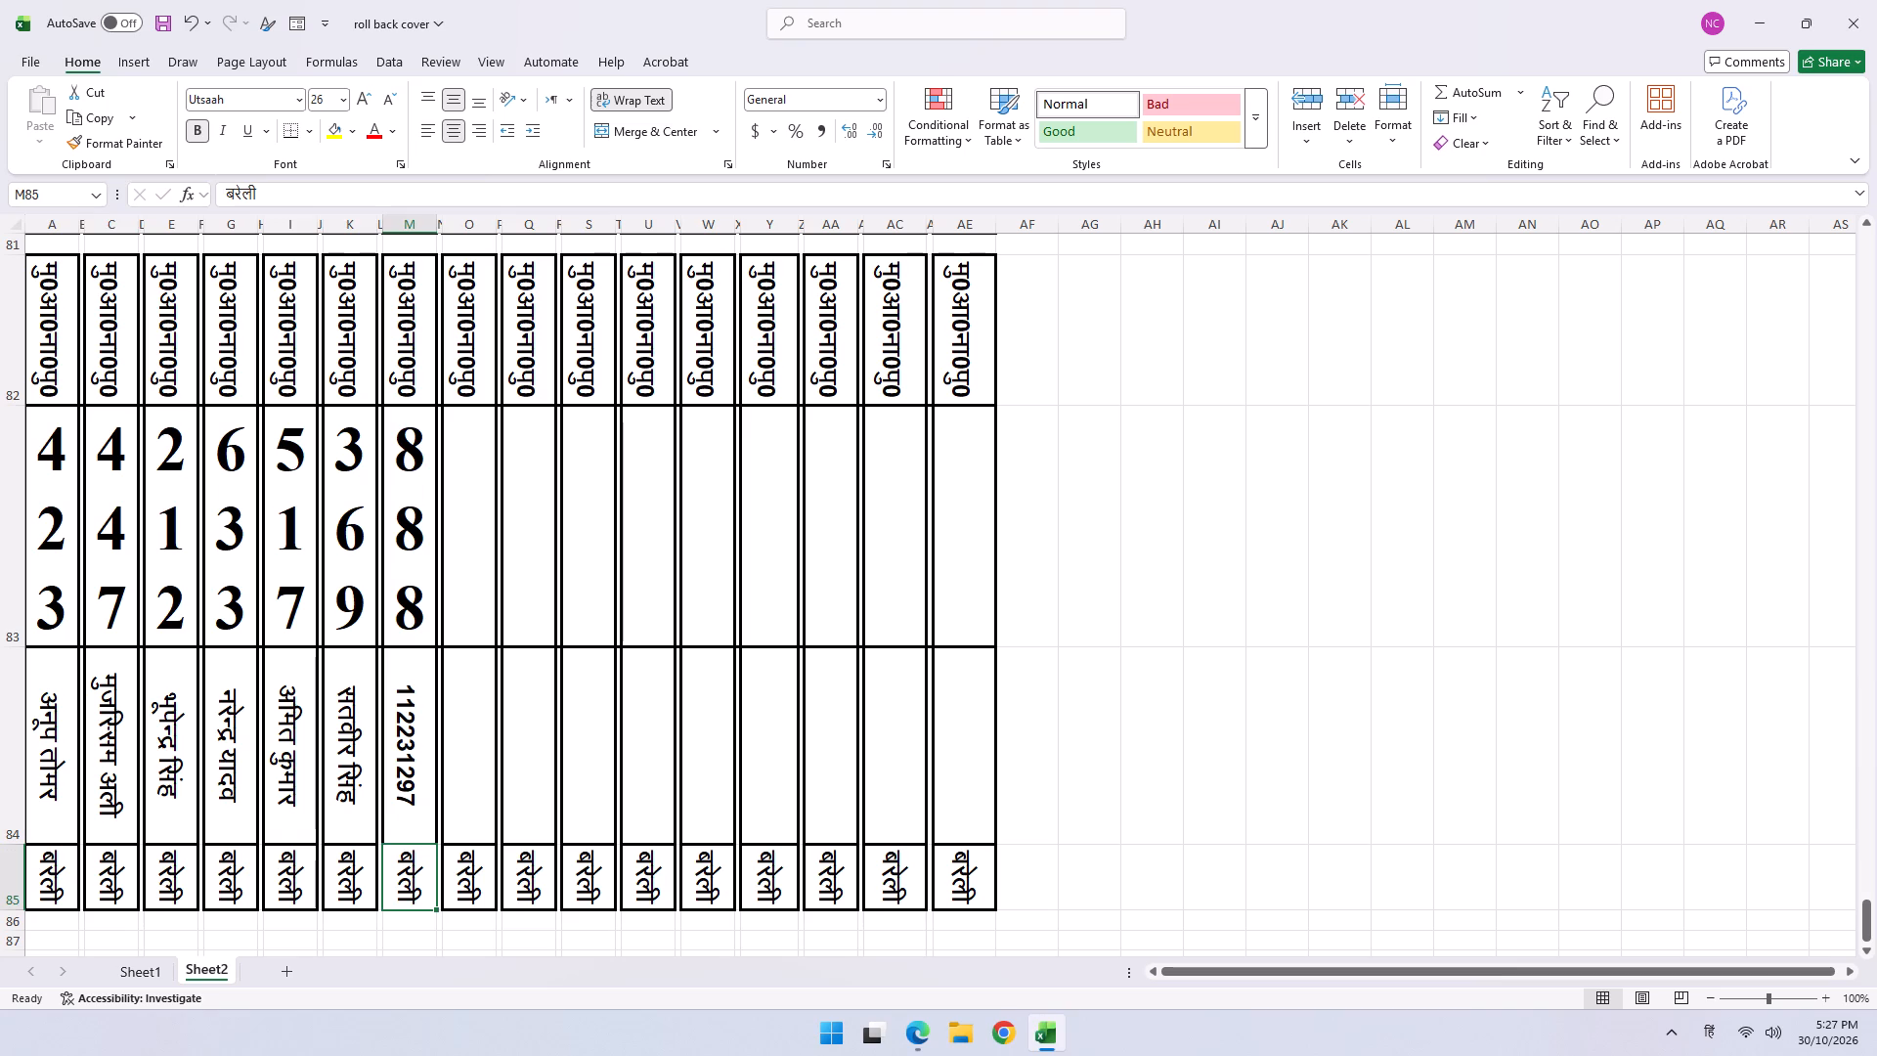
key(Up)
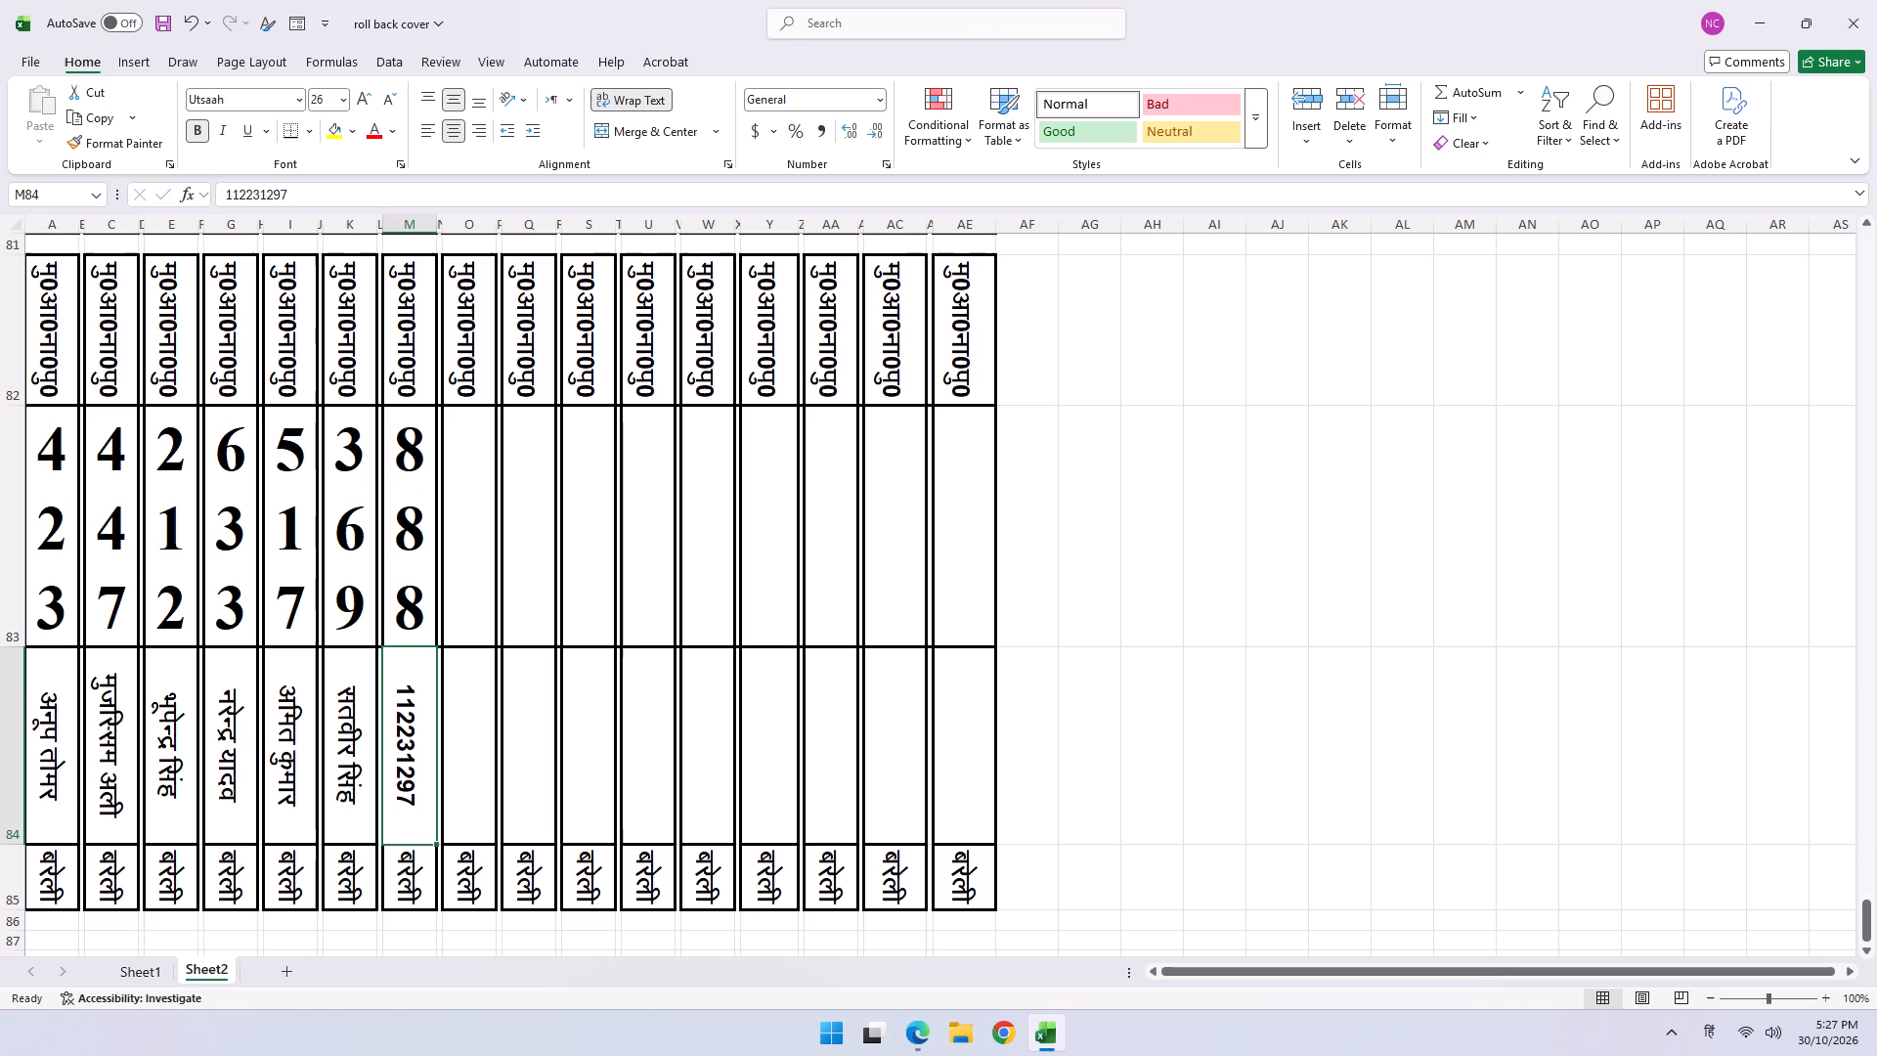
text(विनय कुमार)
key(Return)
Switch to the NEW NR 2025 sheet in Edge and search for the eighth label's PNO to read the badge number and name.
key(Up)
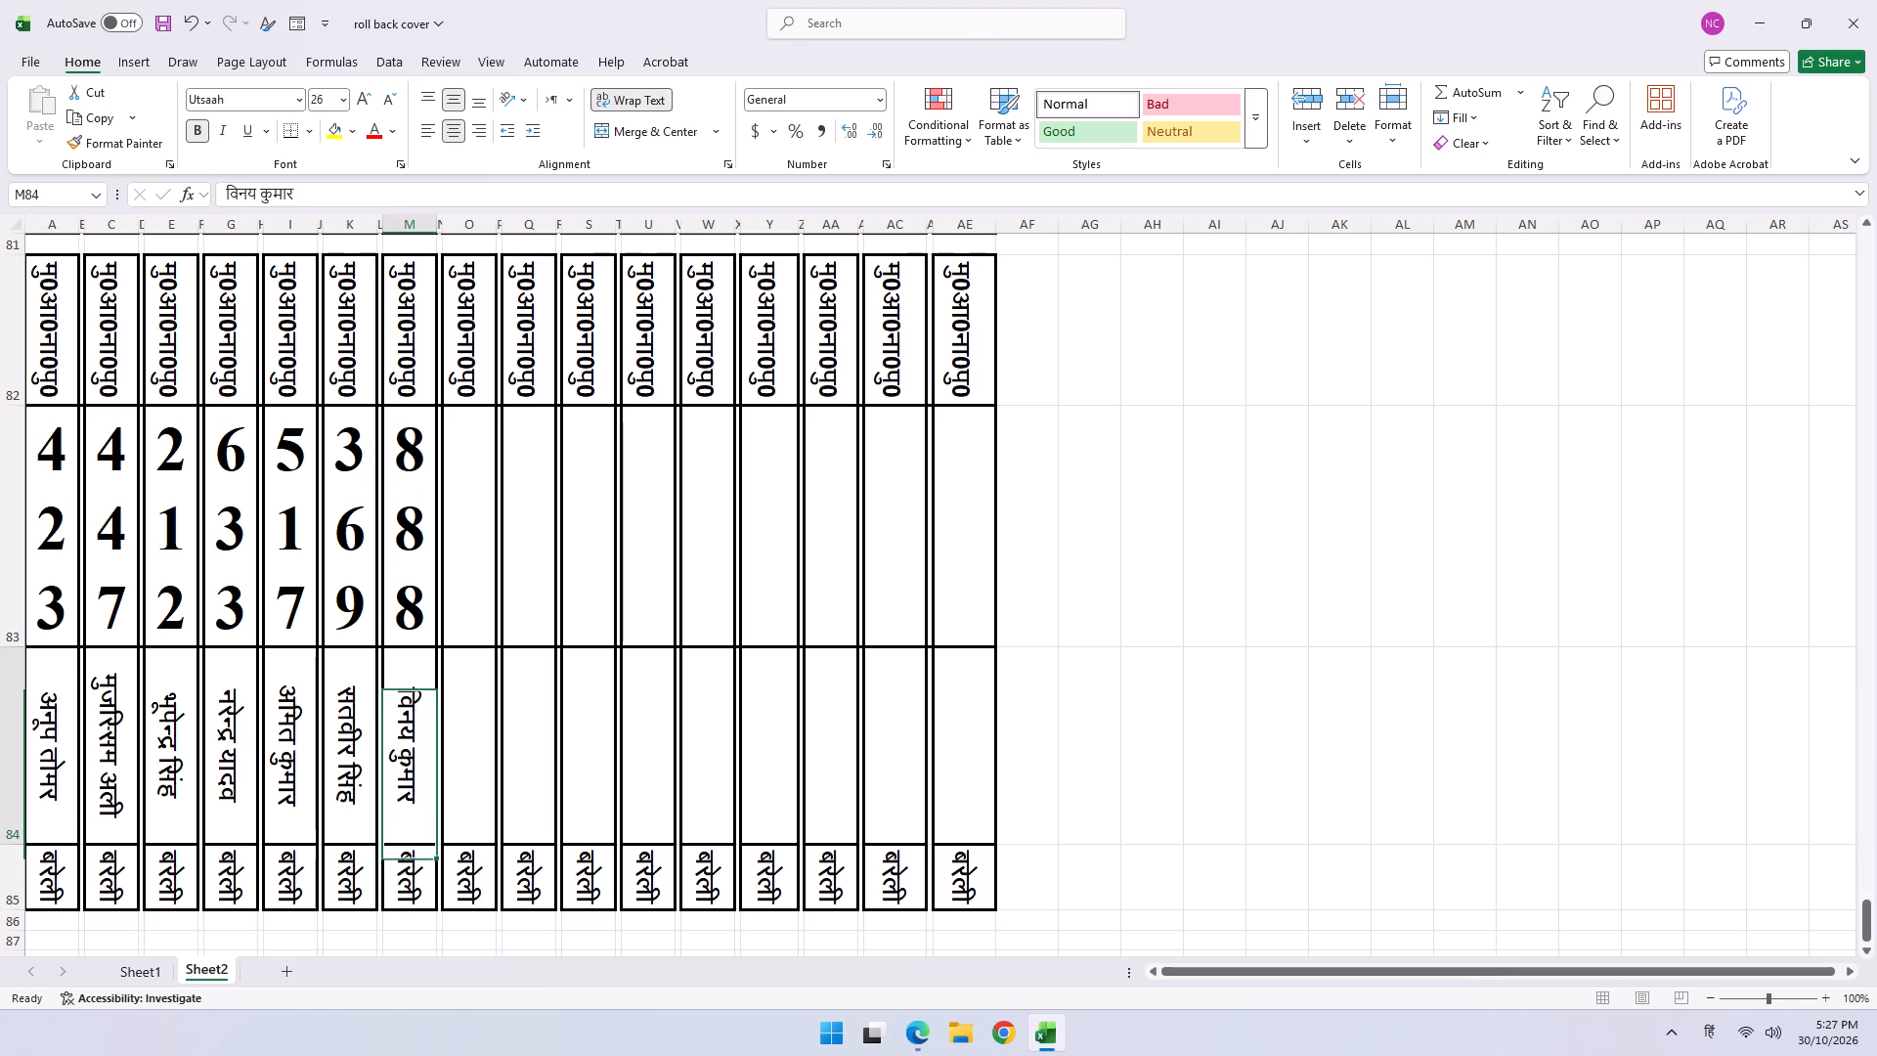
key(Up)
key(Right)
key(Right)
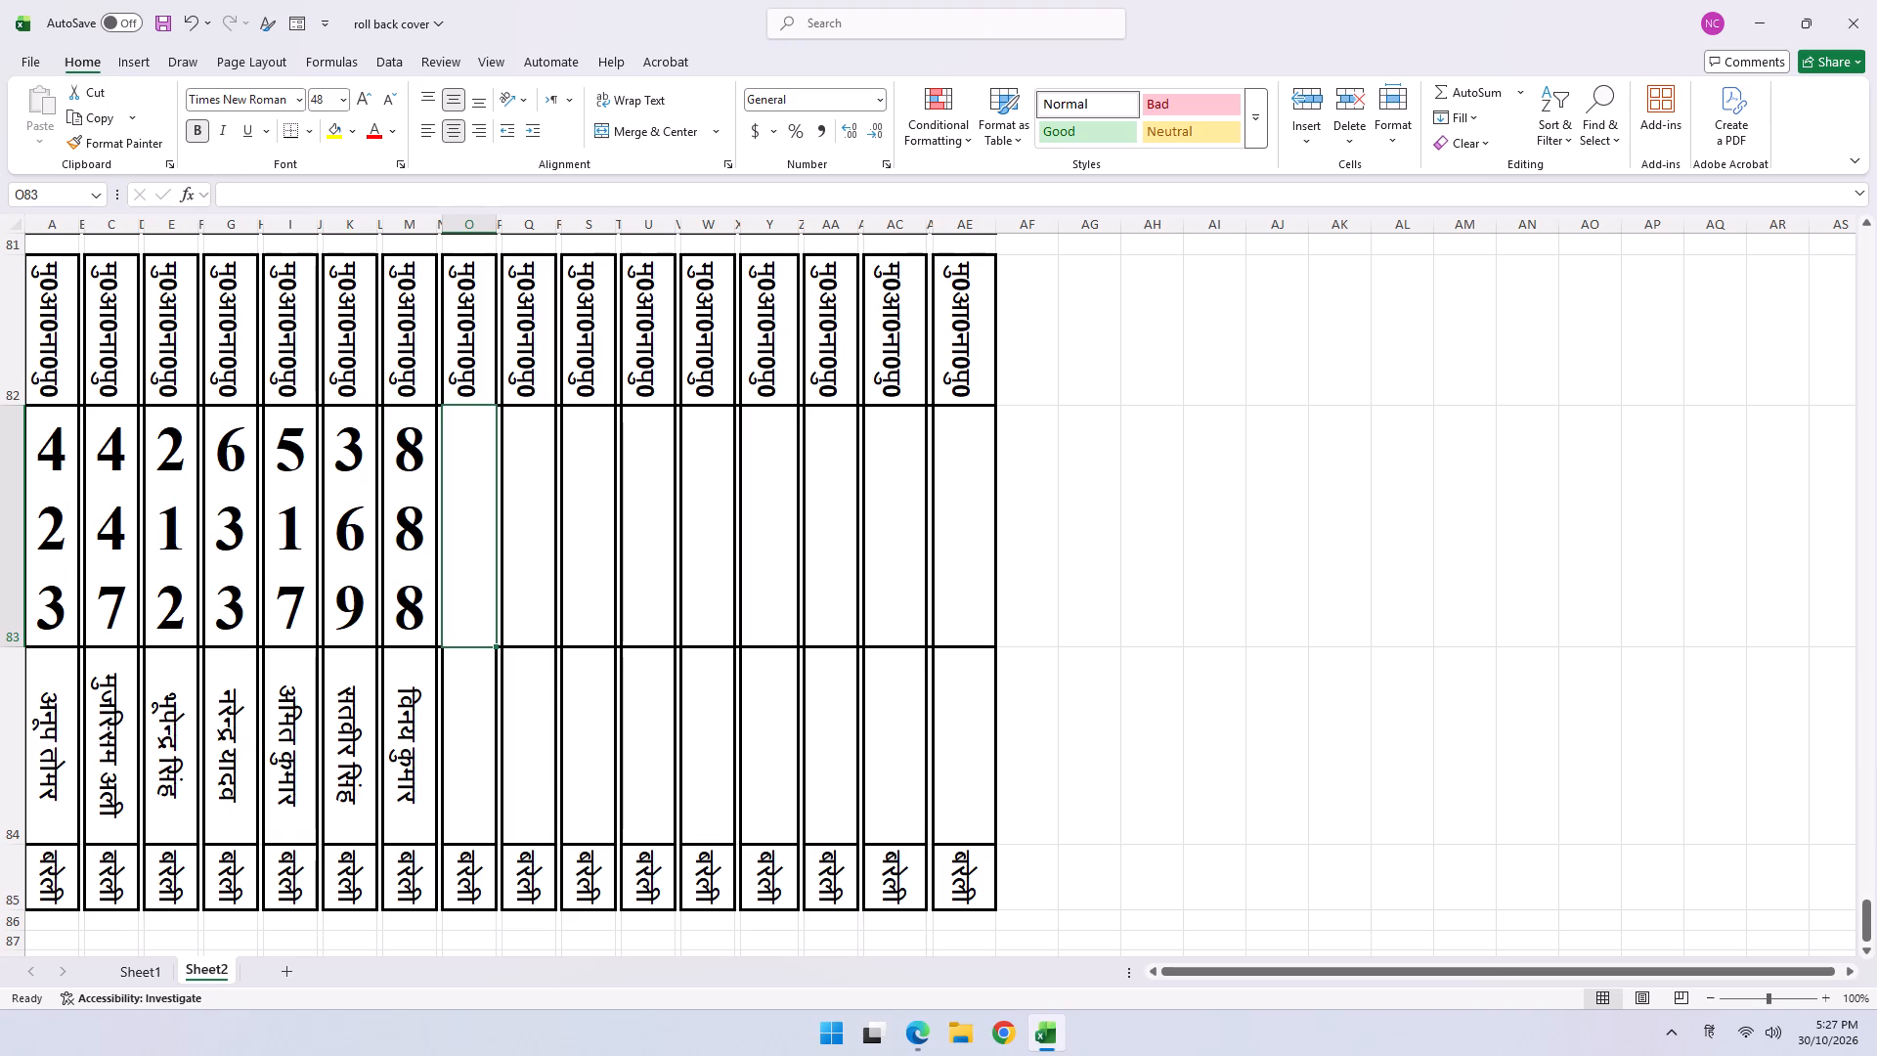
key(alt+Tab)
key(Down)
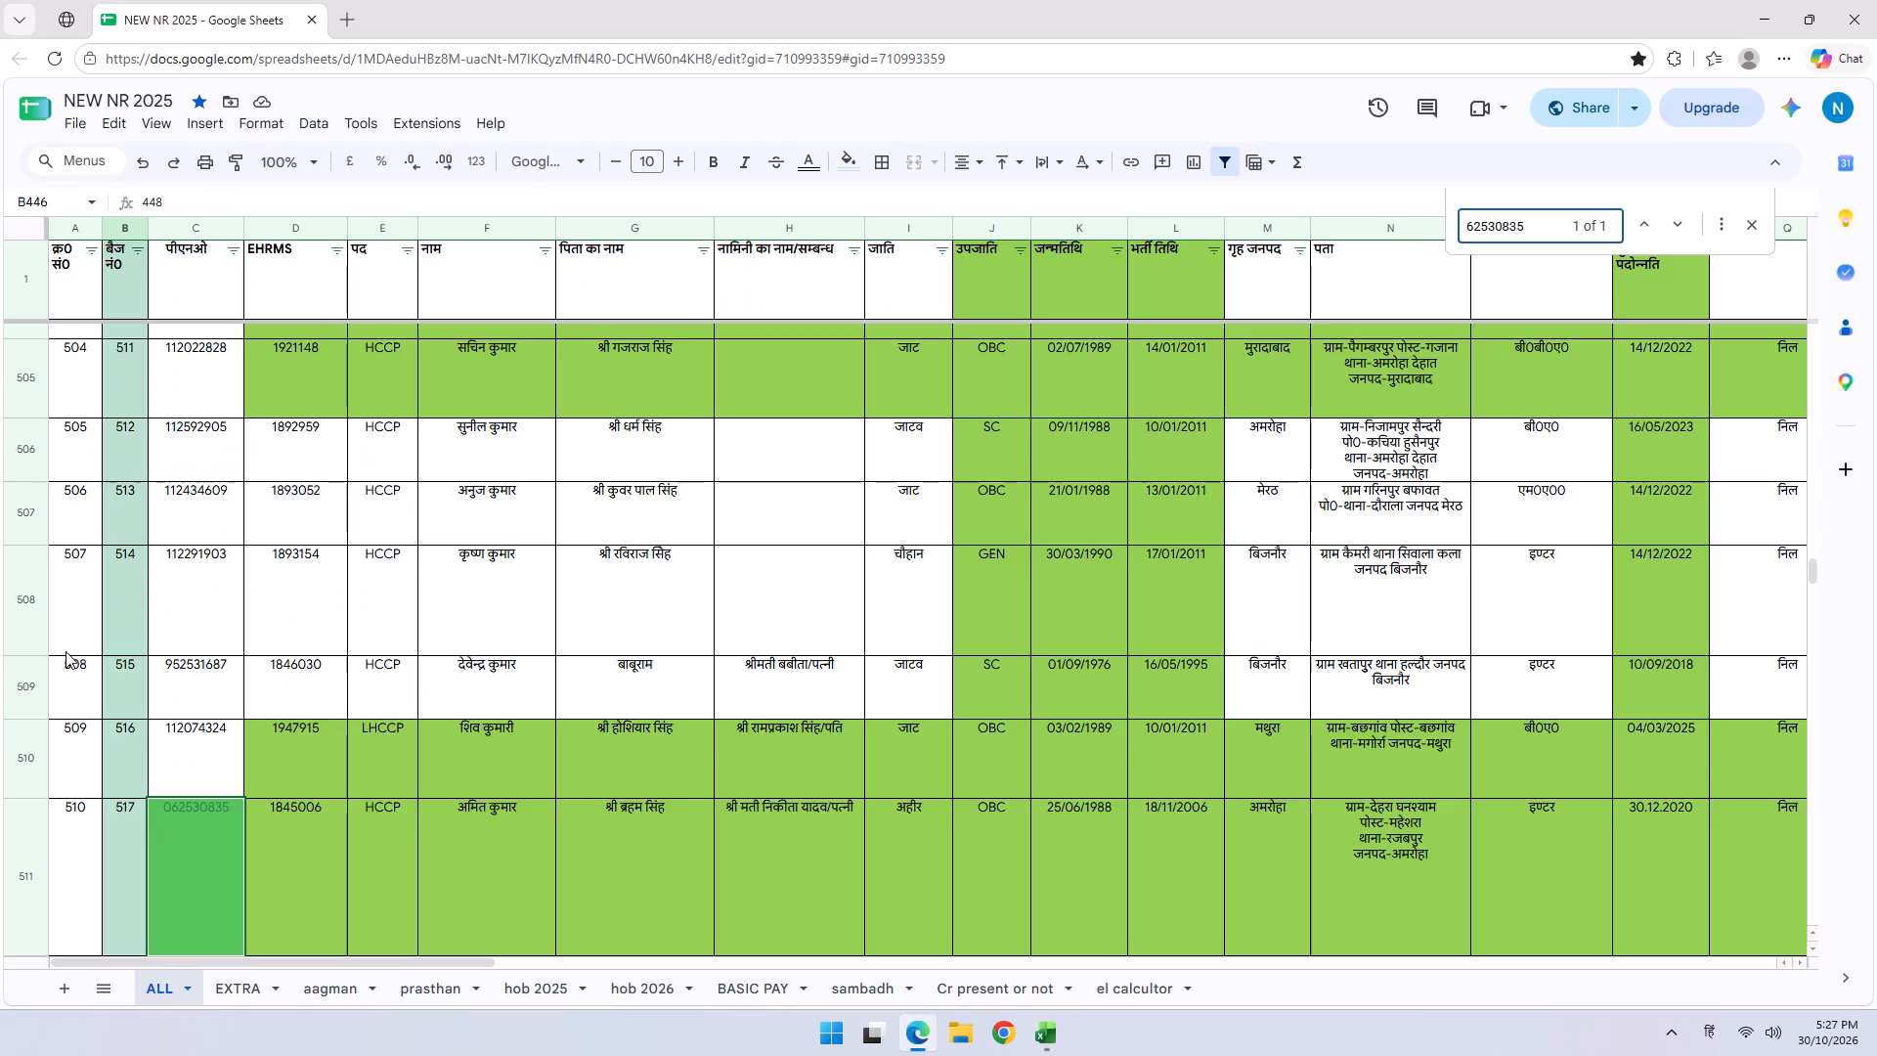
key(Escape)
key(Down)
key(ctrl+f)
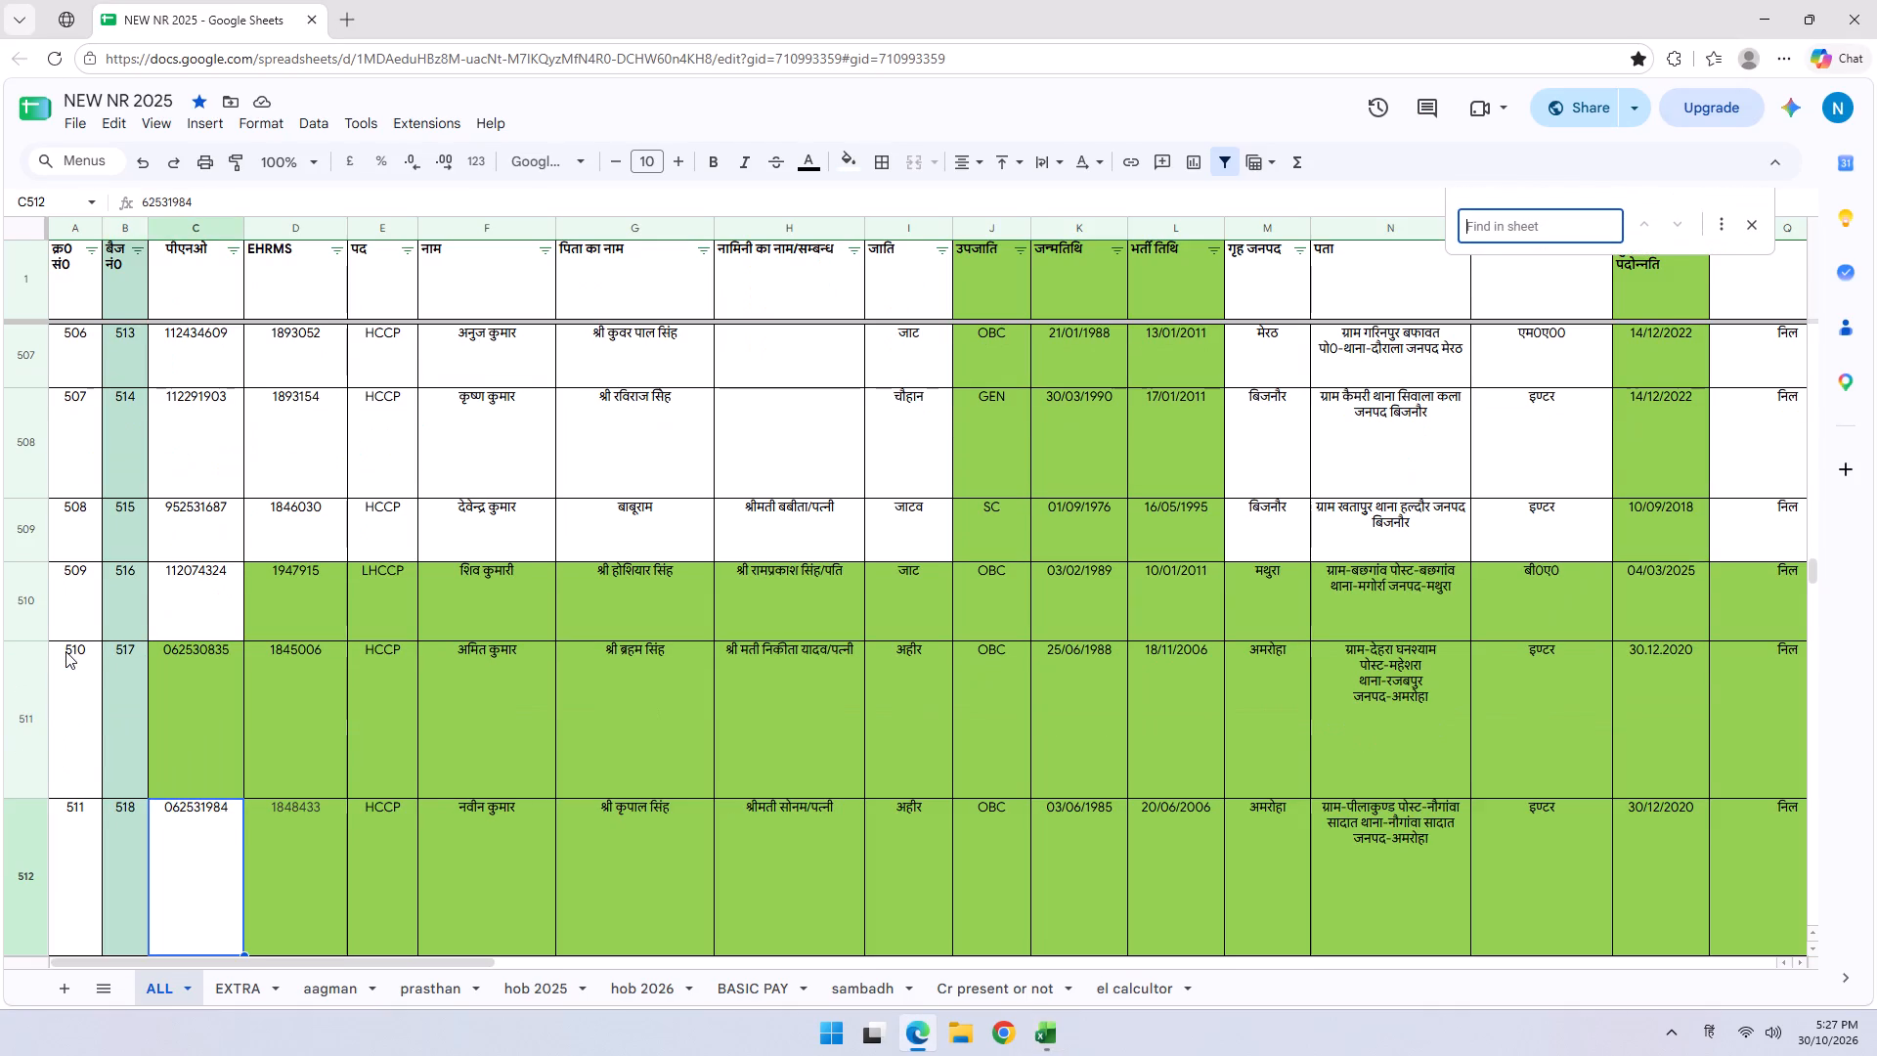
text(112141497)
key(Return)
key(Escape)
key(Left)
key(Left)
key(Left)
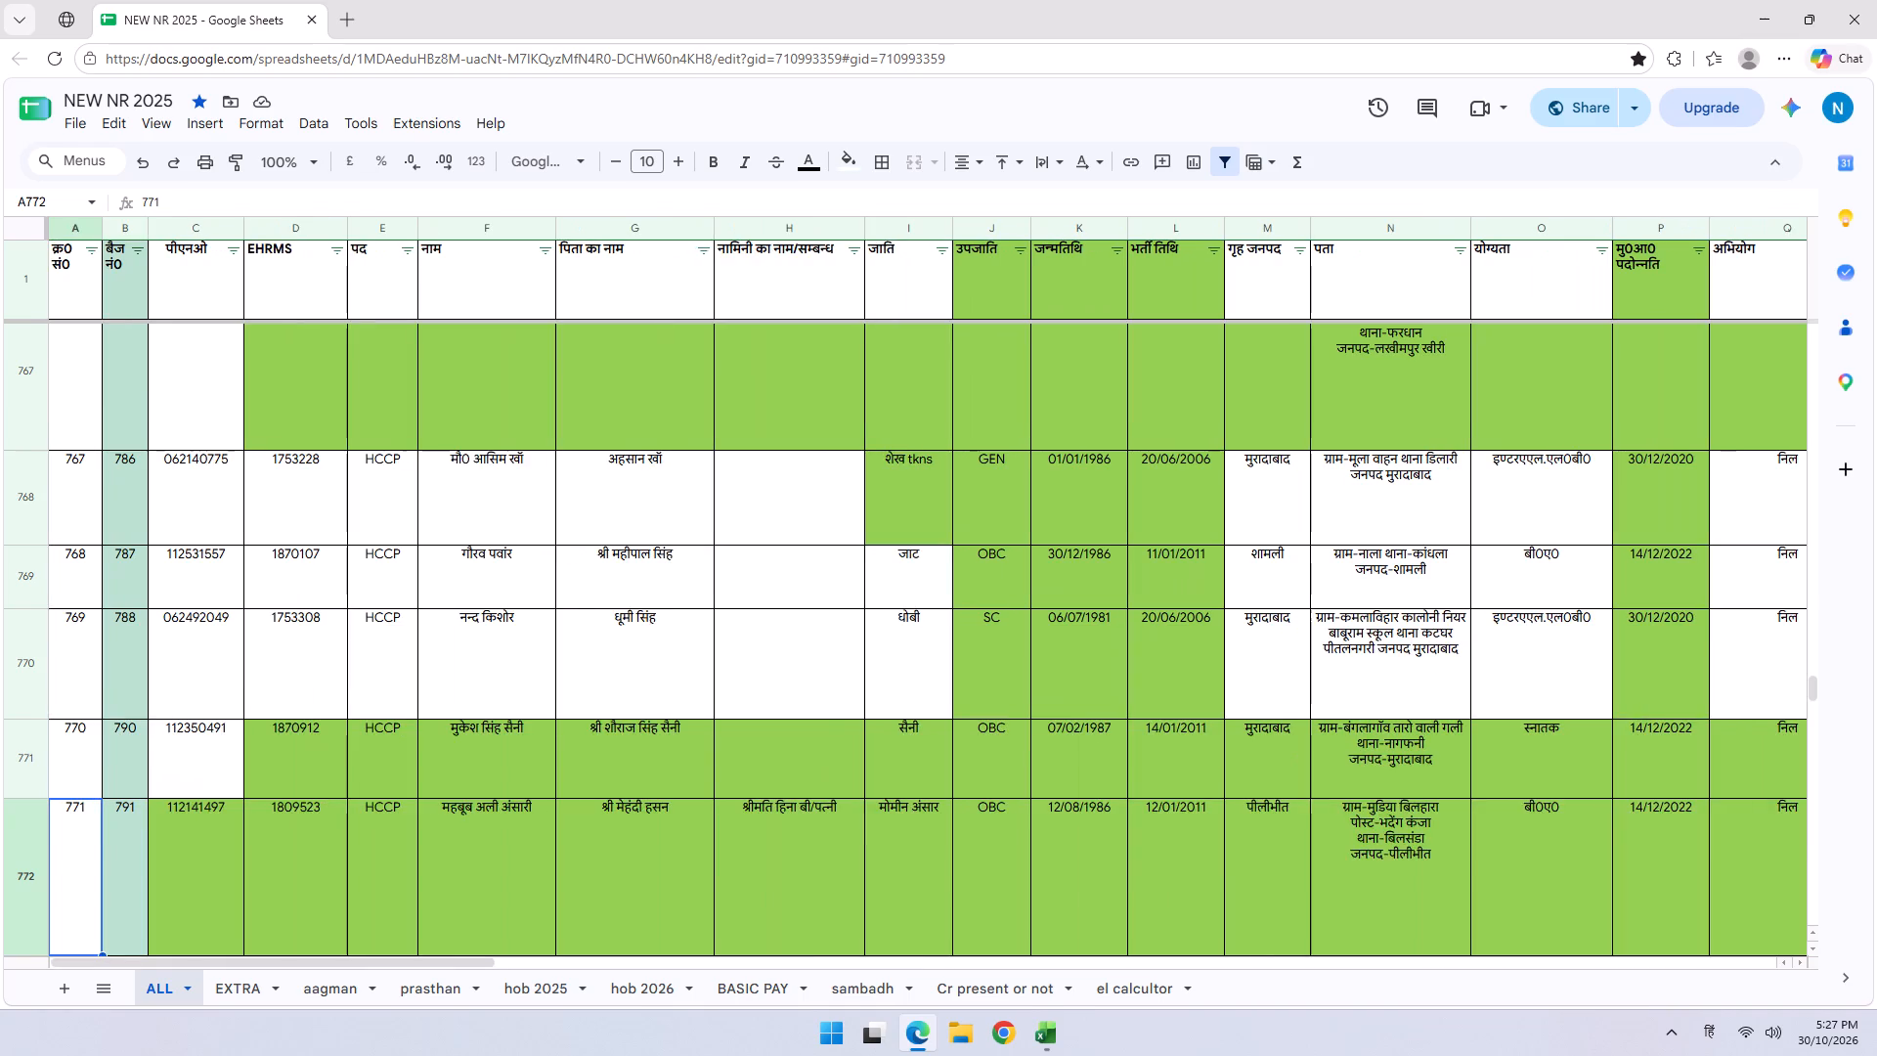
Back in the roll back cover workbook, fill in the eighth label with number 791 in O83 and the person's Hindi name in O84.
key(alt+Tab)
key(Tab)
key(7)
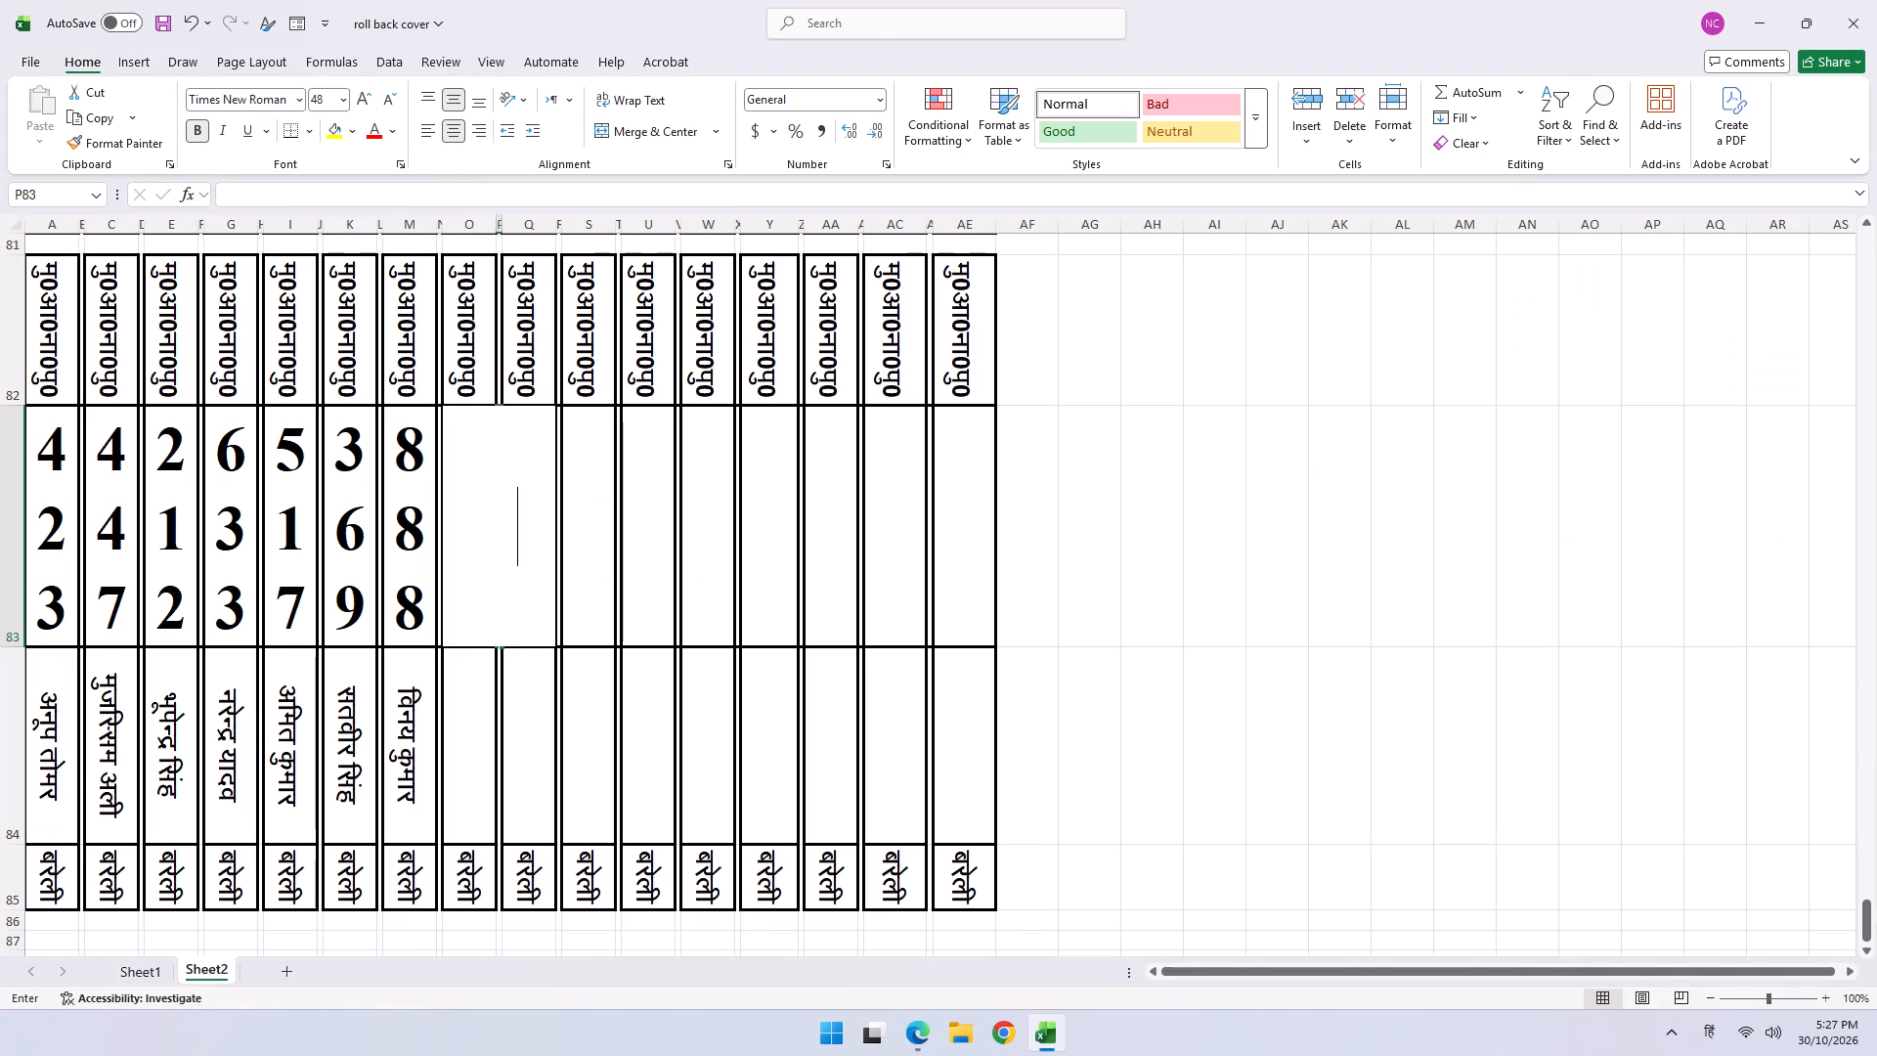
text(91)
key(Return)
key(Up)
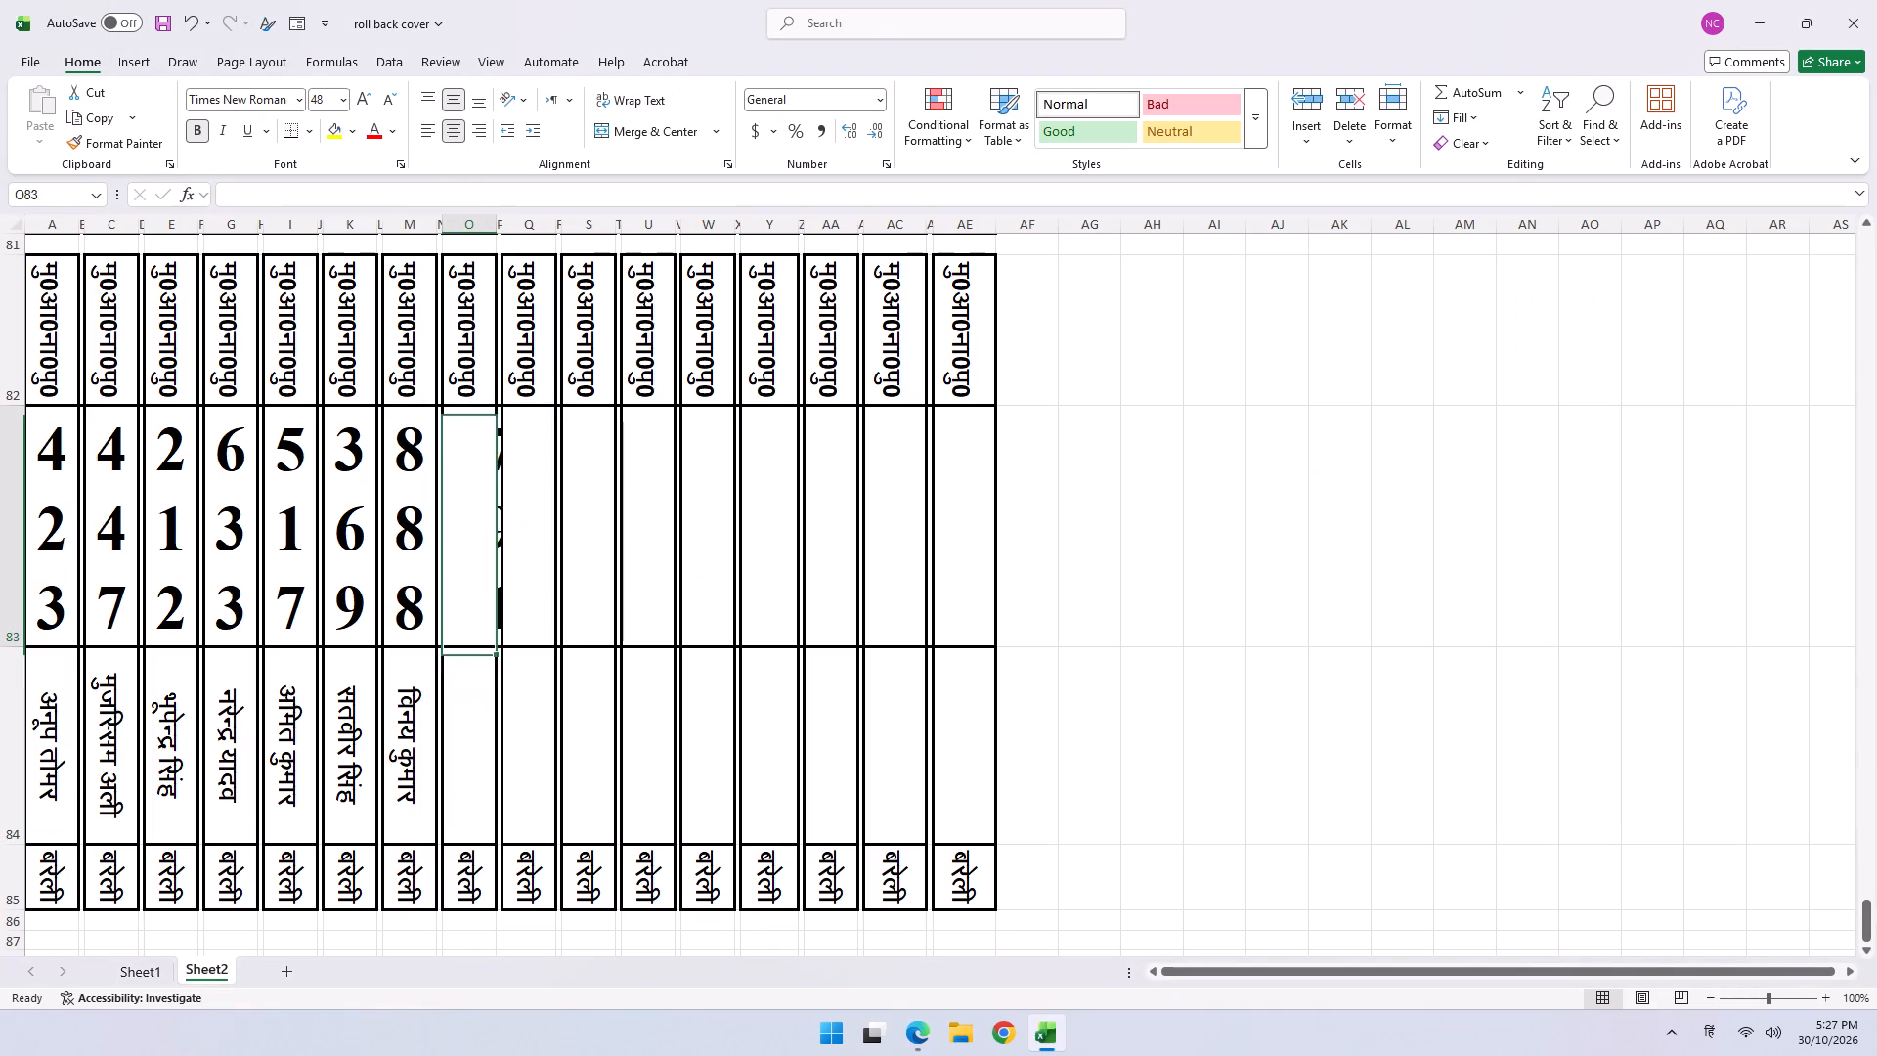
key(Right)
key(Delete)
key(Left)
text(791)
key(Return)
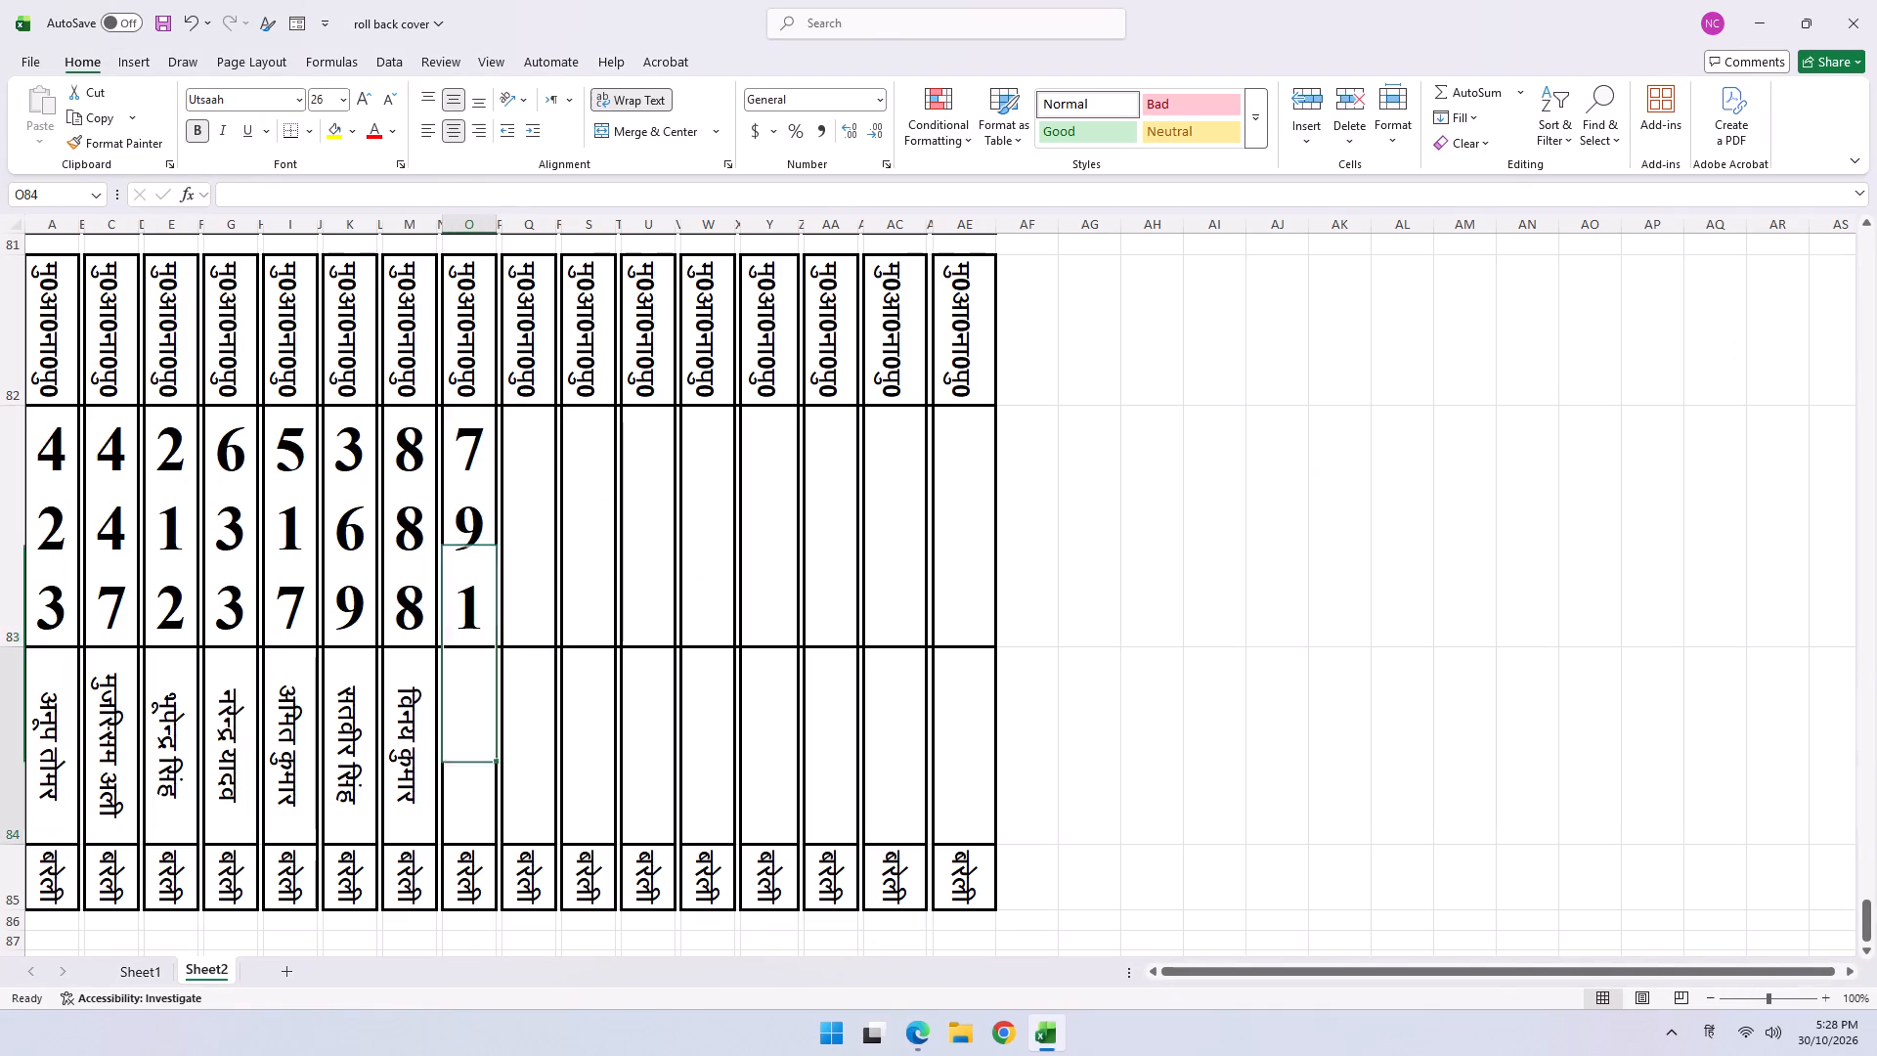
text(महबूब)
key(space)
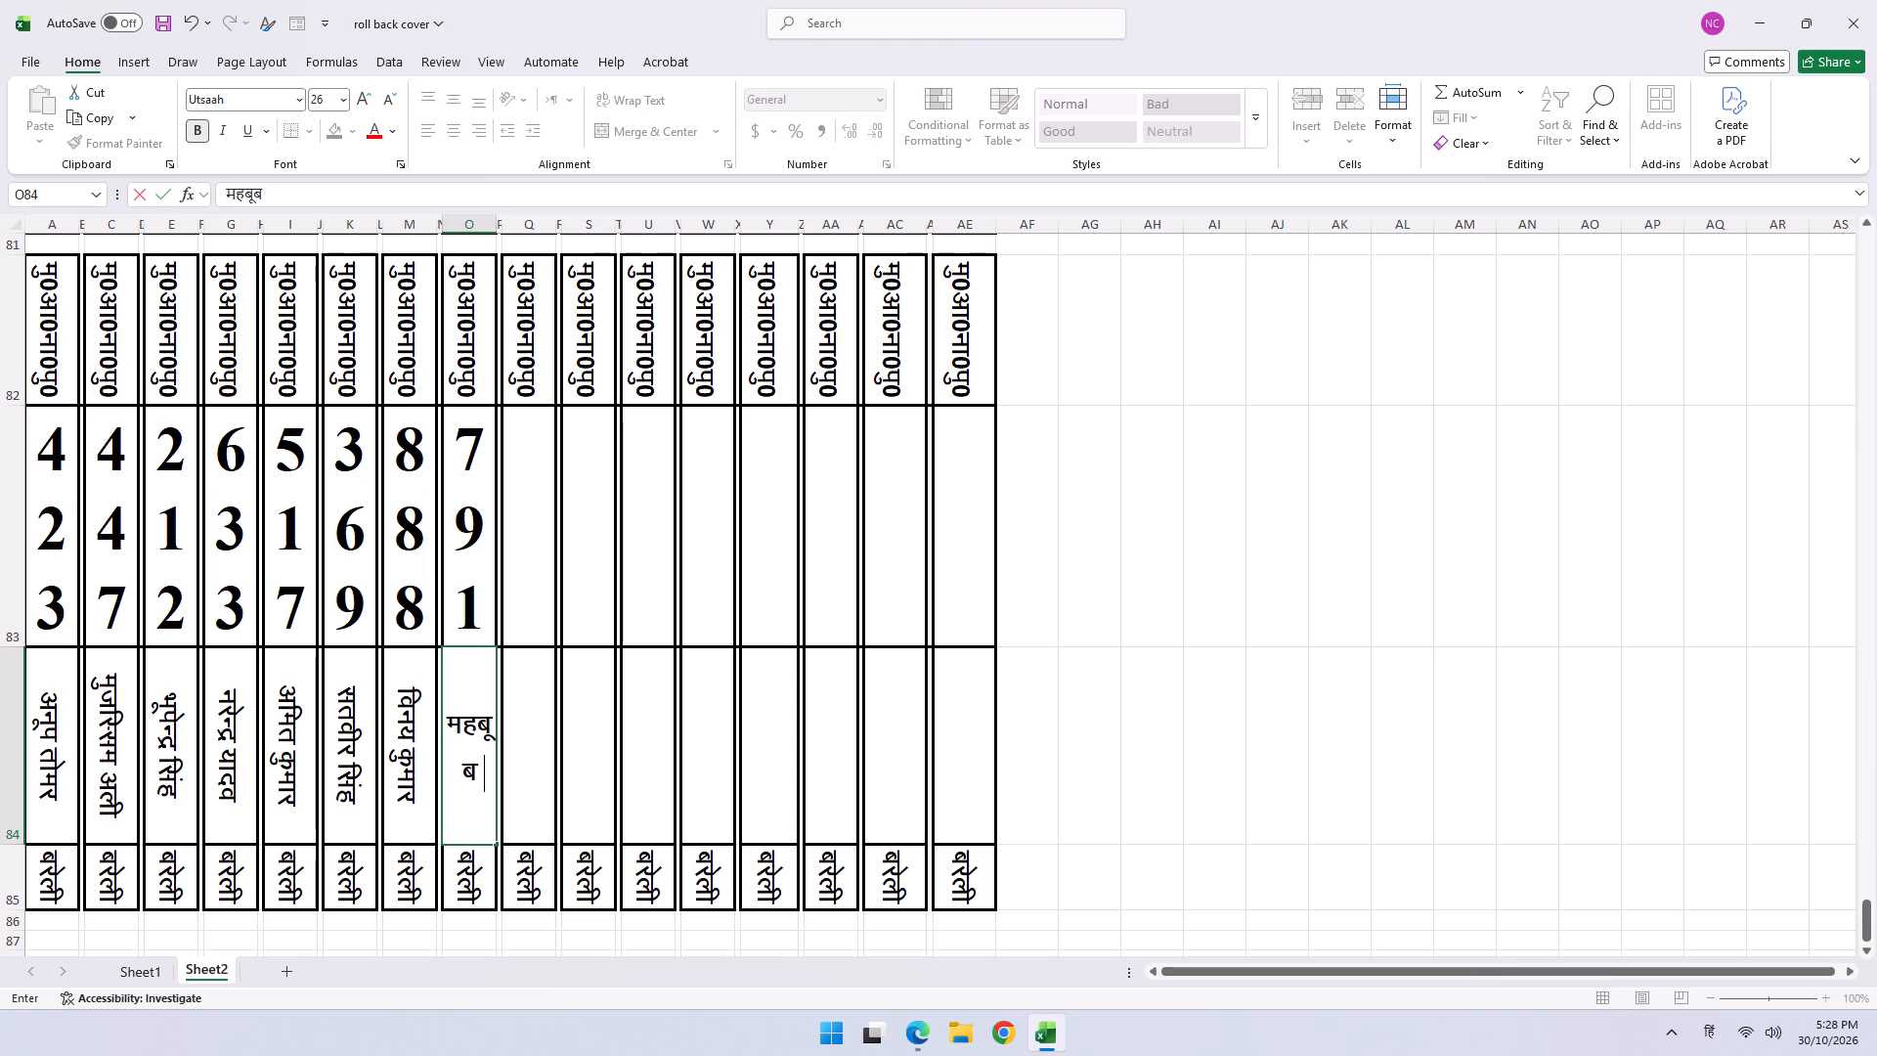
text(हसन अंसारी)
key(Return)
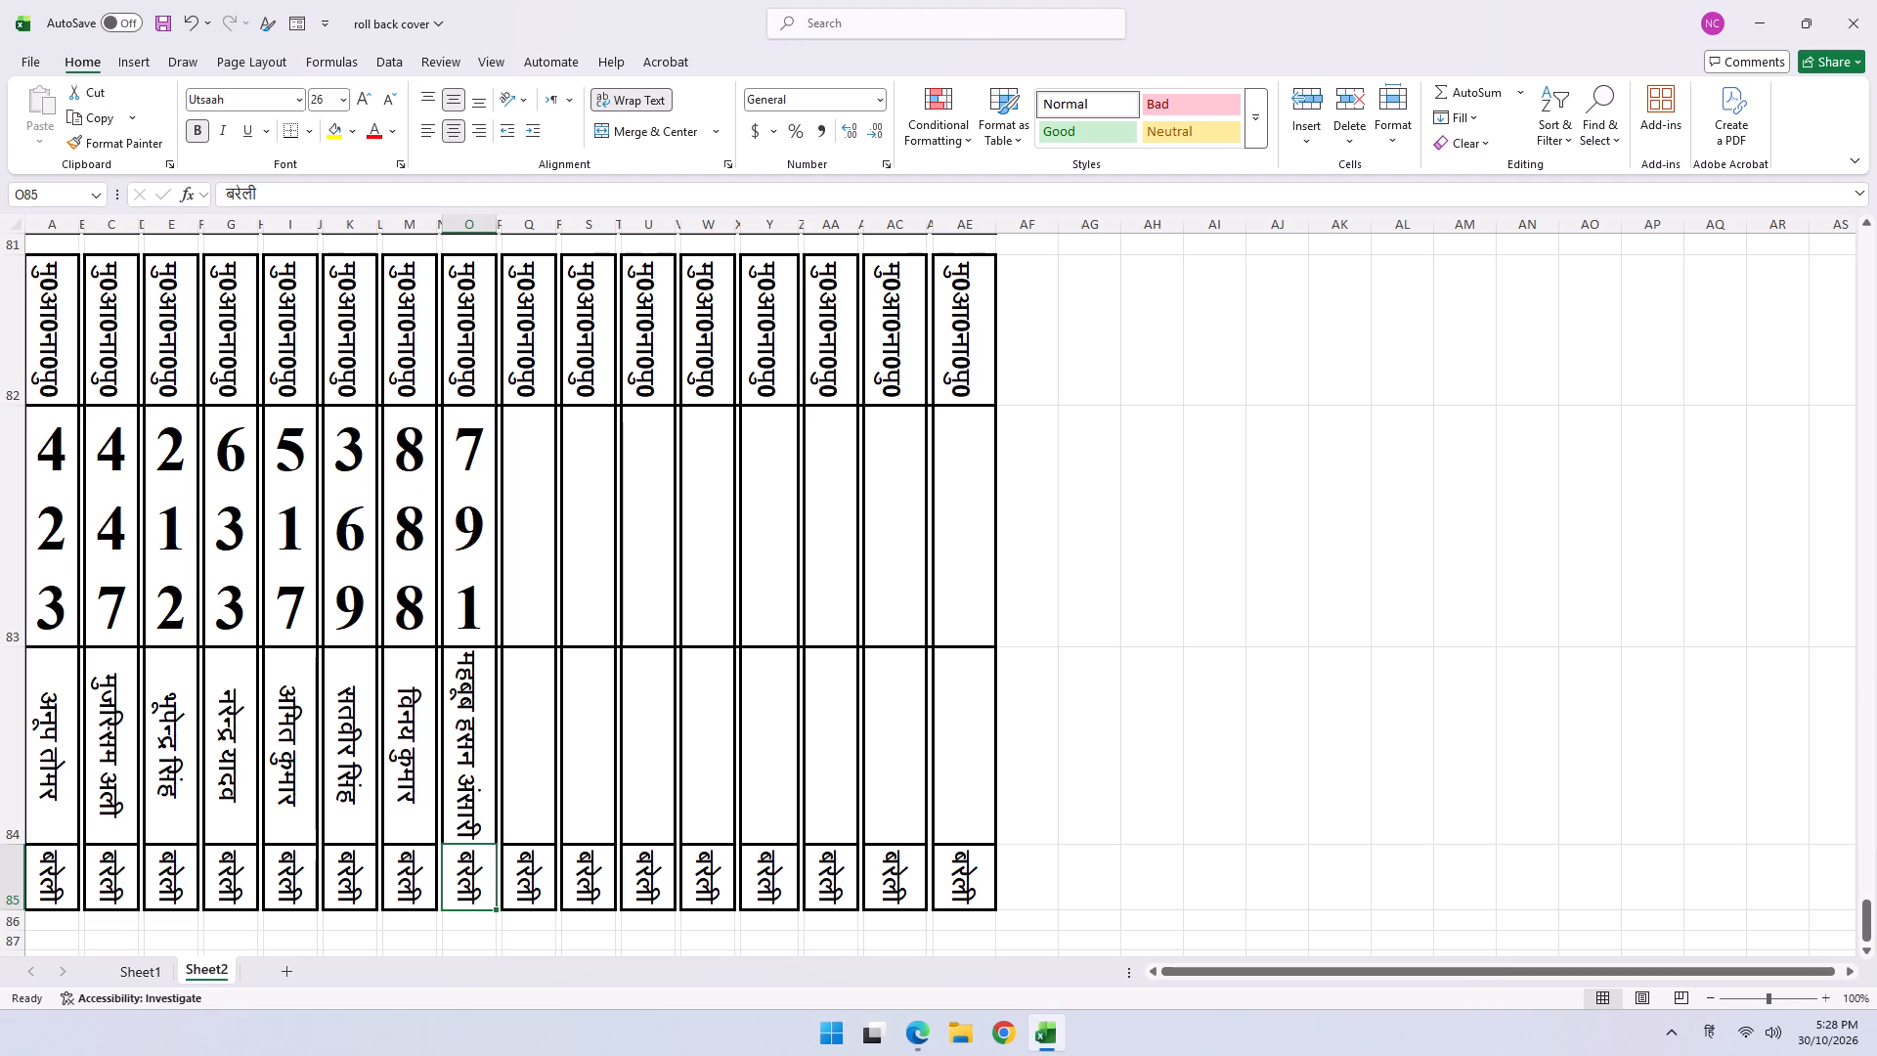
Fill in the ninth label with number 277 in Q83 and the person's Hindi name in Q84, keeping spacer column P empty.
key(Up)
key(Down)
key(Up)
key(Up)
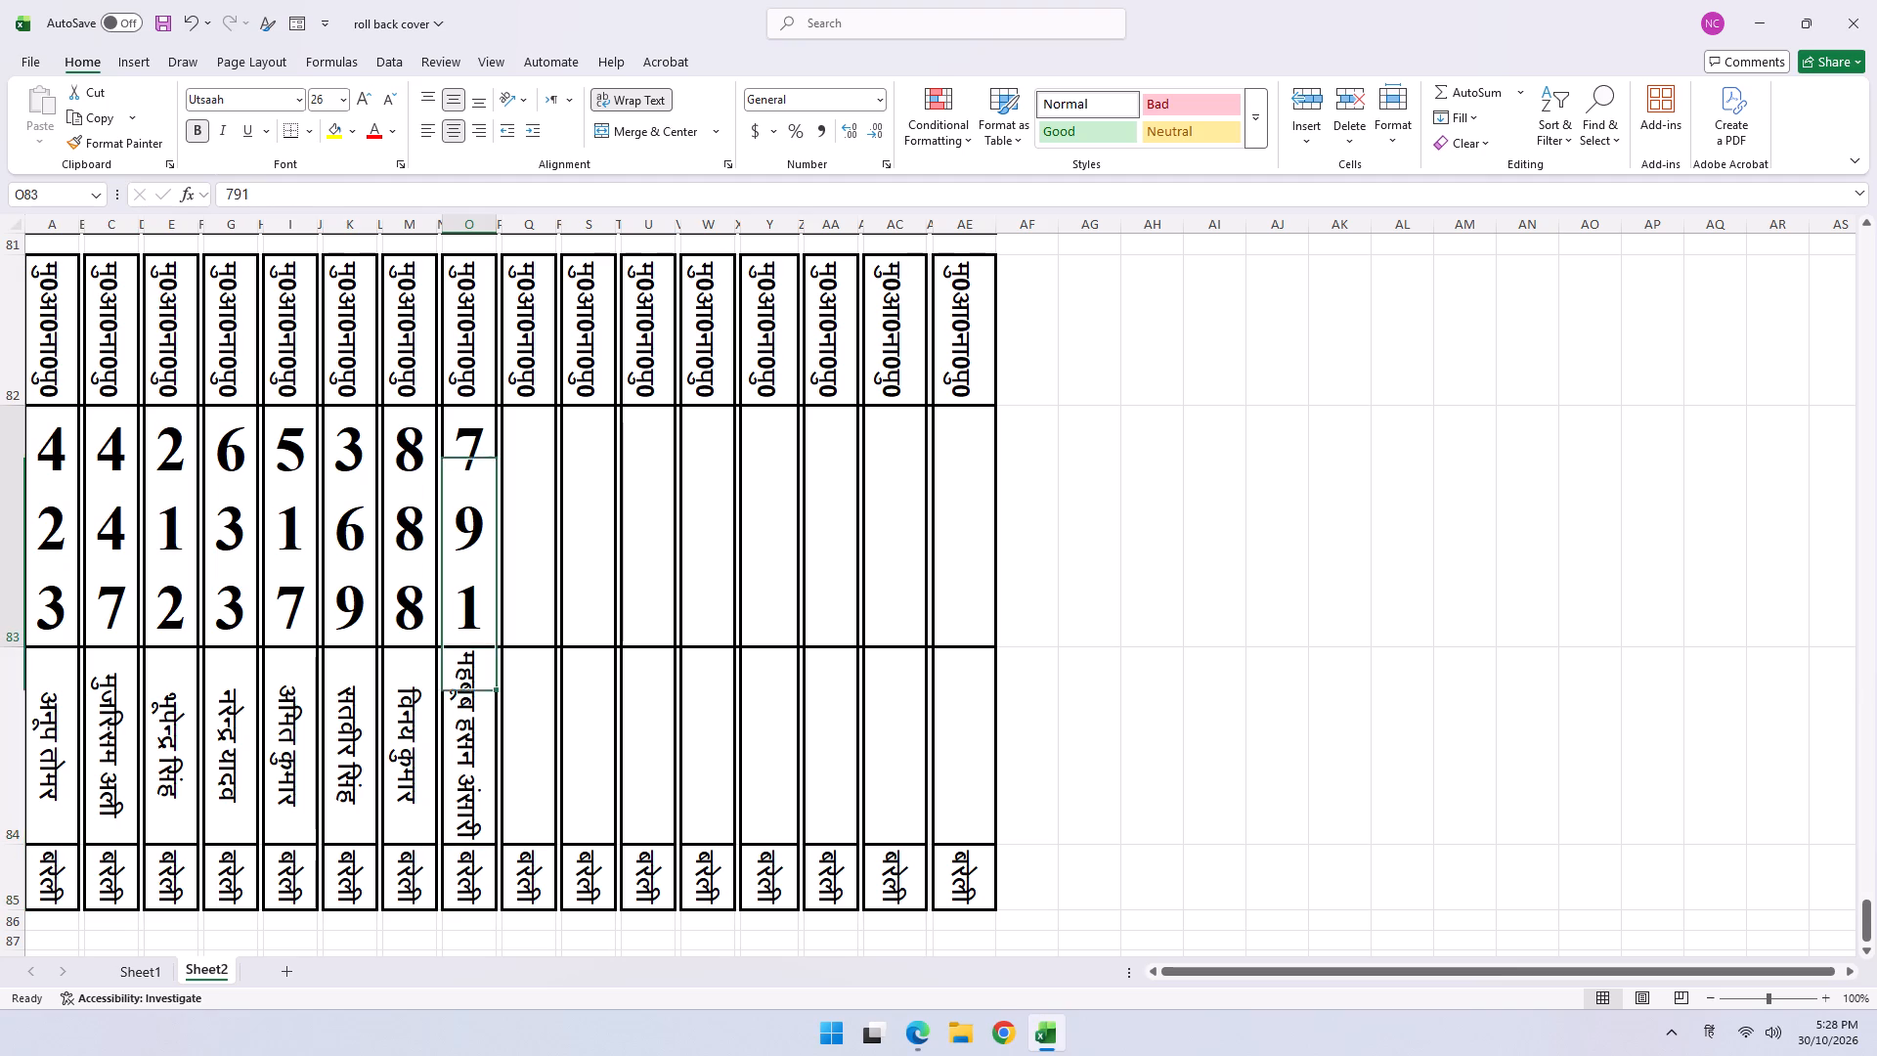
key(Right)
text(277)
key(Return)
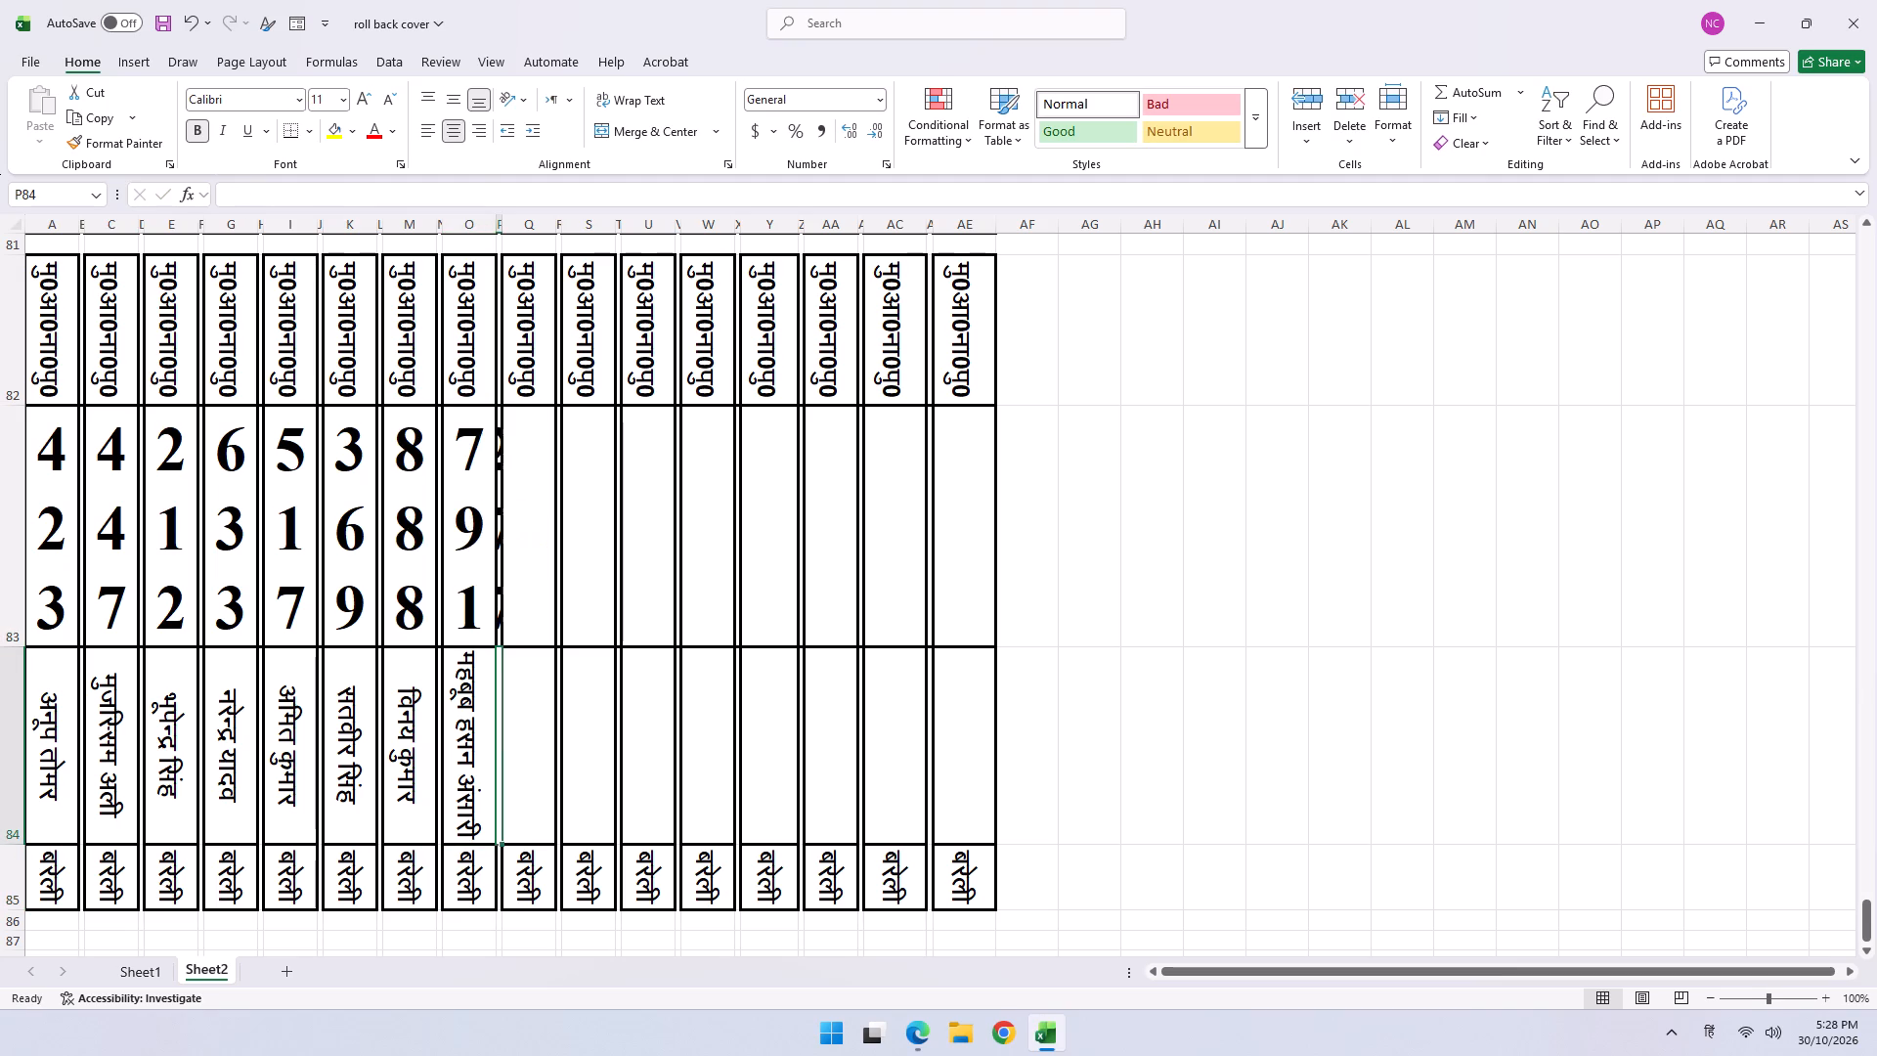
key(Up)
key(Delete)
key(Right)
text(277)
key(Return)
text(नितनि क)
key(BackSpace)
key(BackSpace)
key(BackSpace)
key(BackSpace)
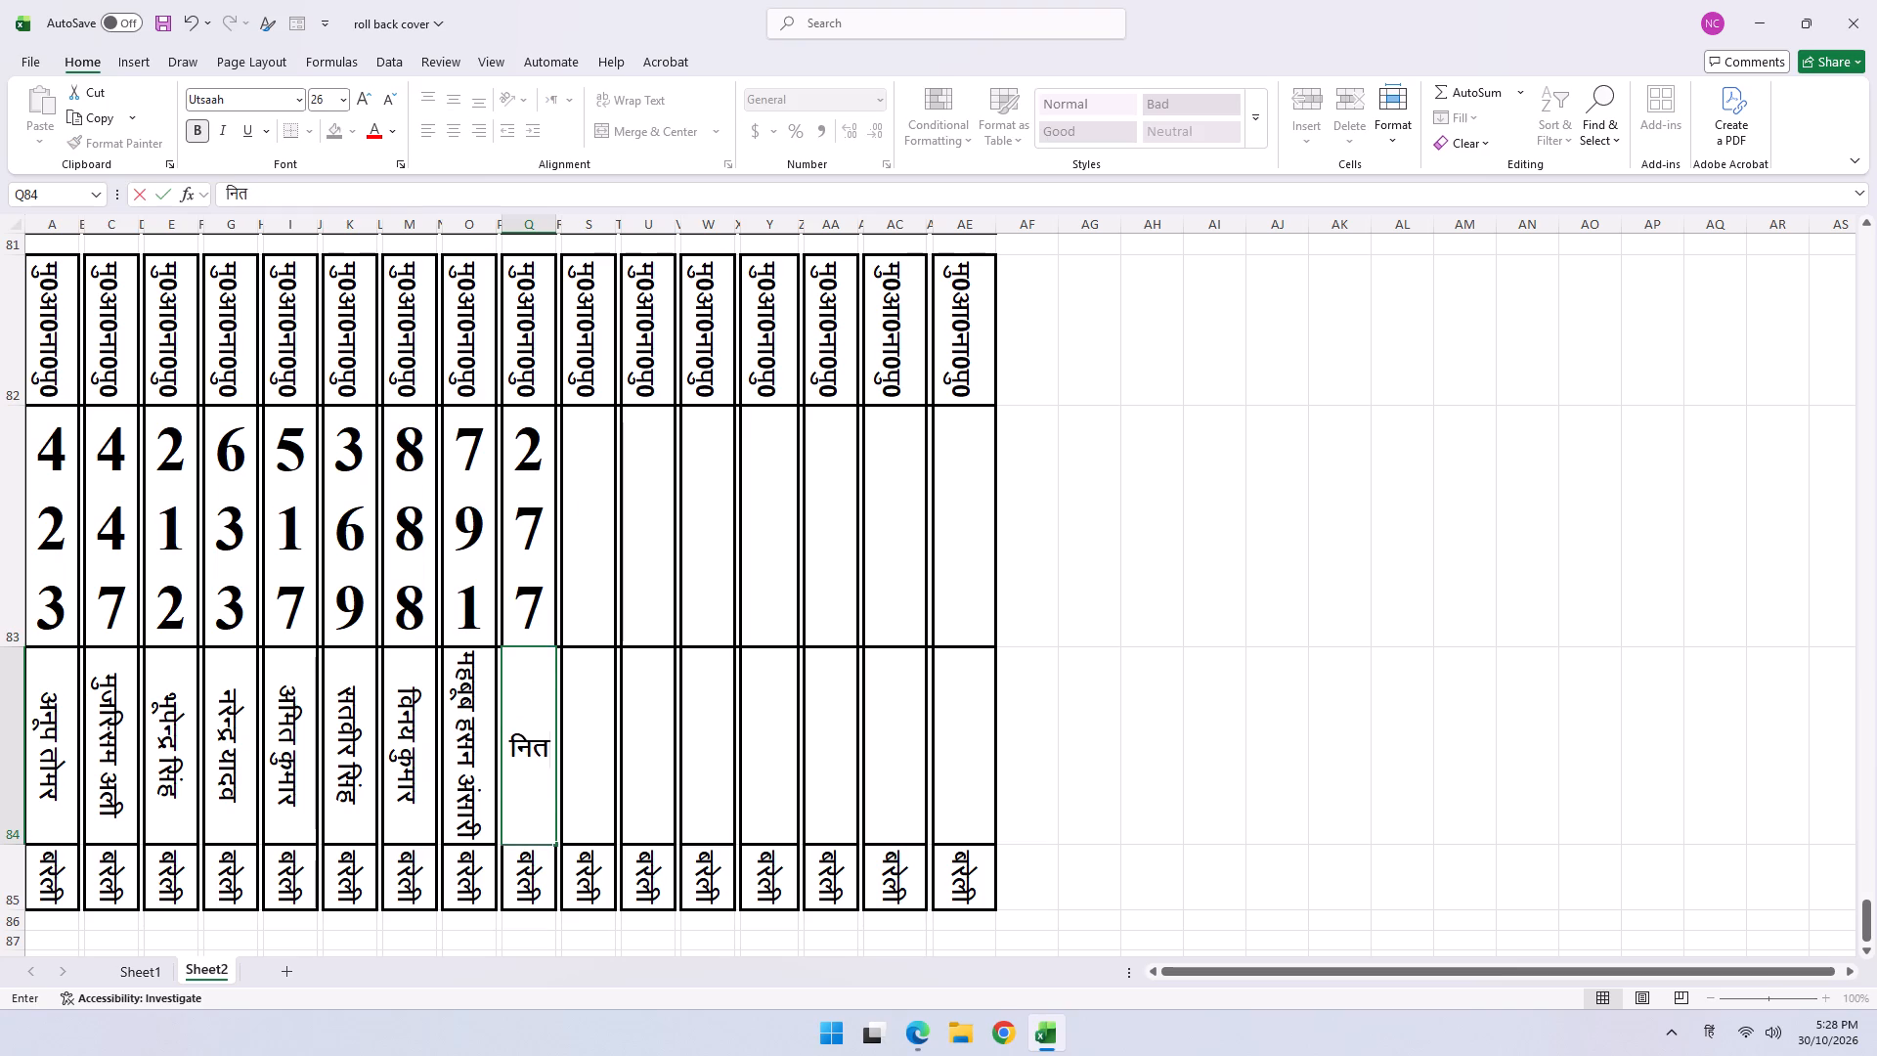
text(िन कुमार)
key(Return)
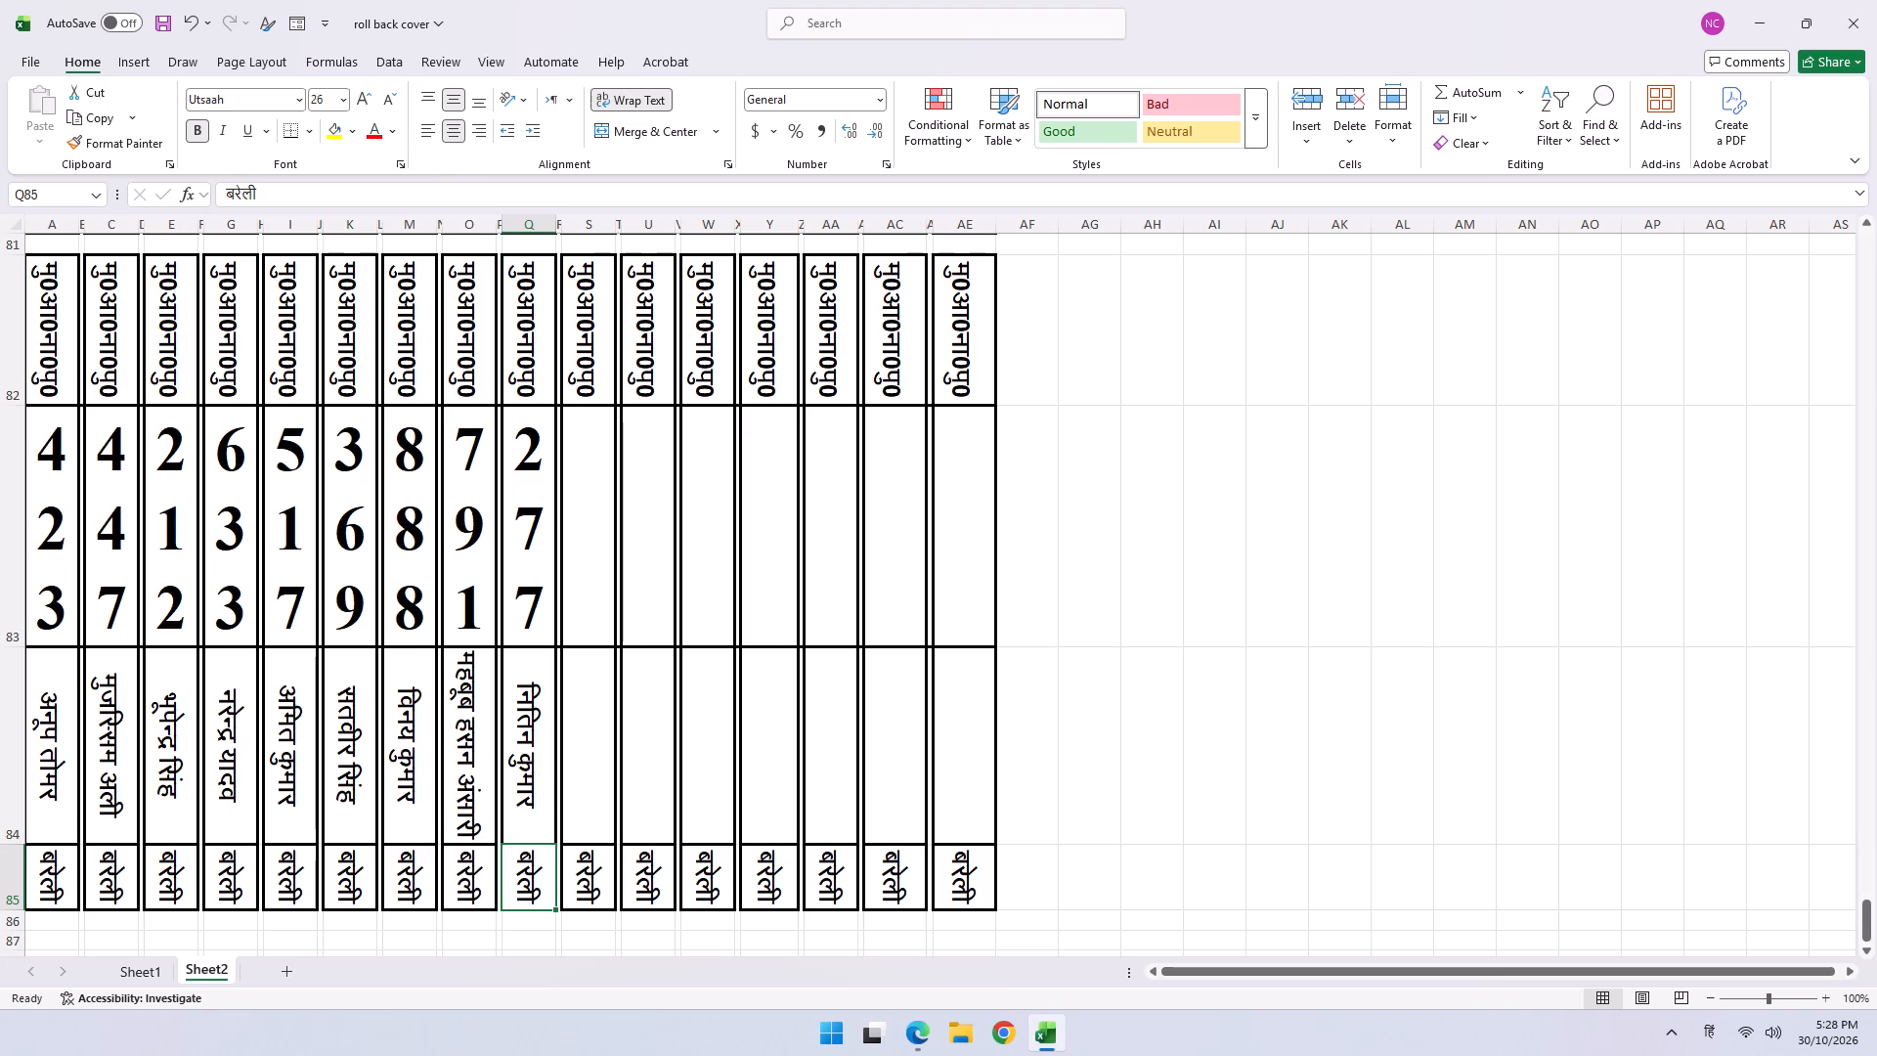
Switch to the NEW NR 2025 sheet in Edge and search for the tenth label's PNO to read the badge number and name.
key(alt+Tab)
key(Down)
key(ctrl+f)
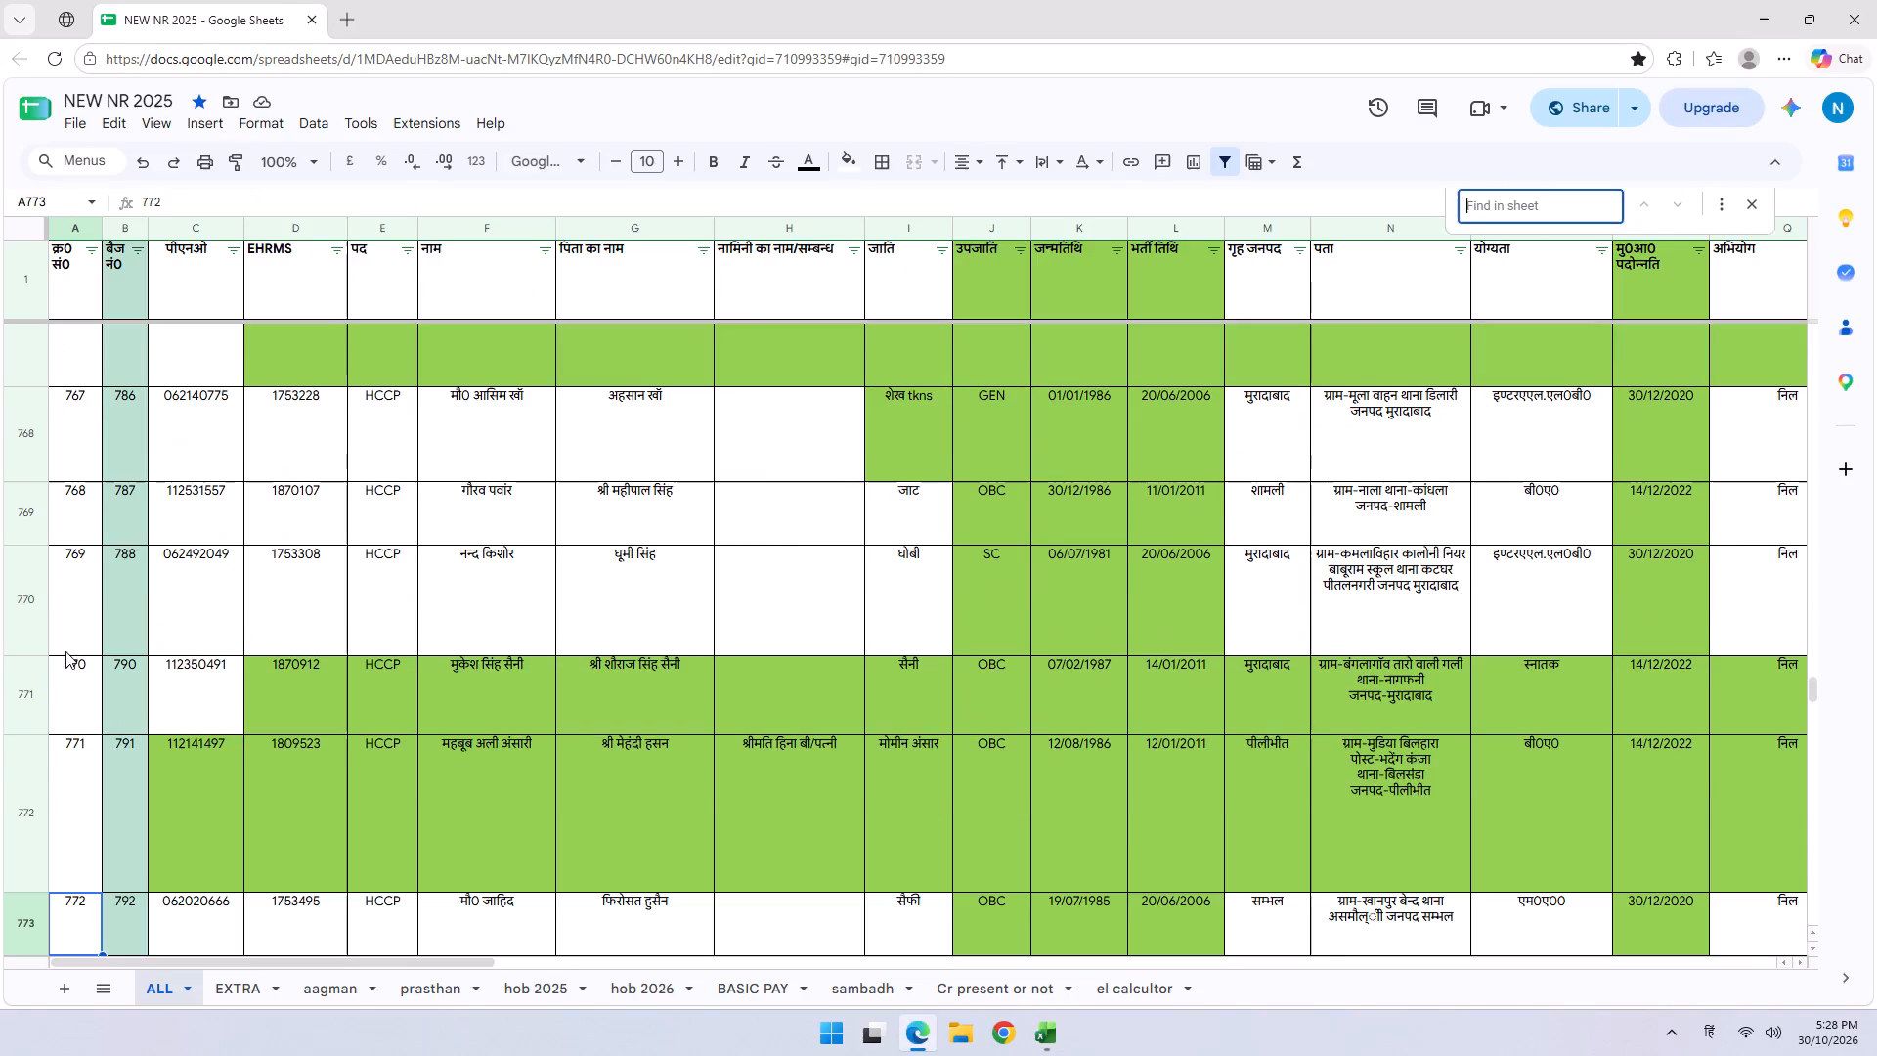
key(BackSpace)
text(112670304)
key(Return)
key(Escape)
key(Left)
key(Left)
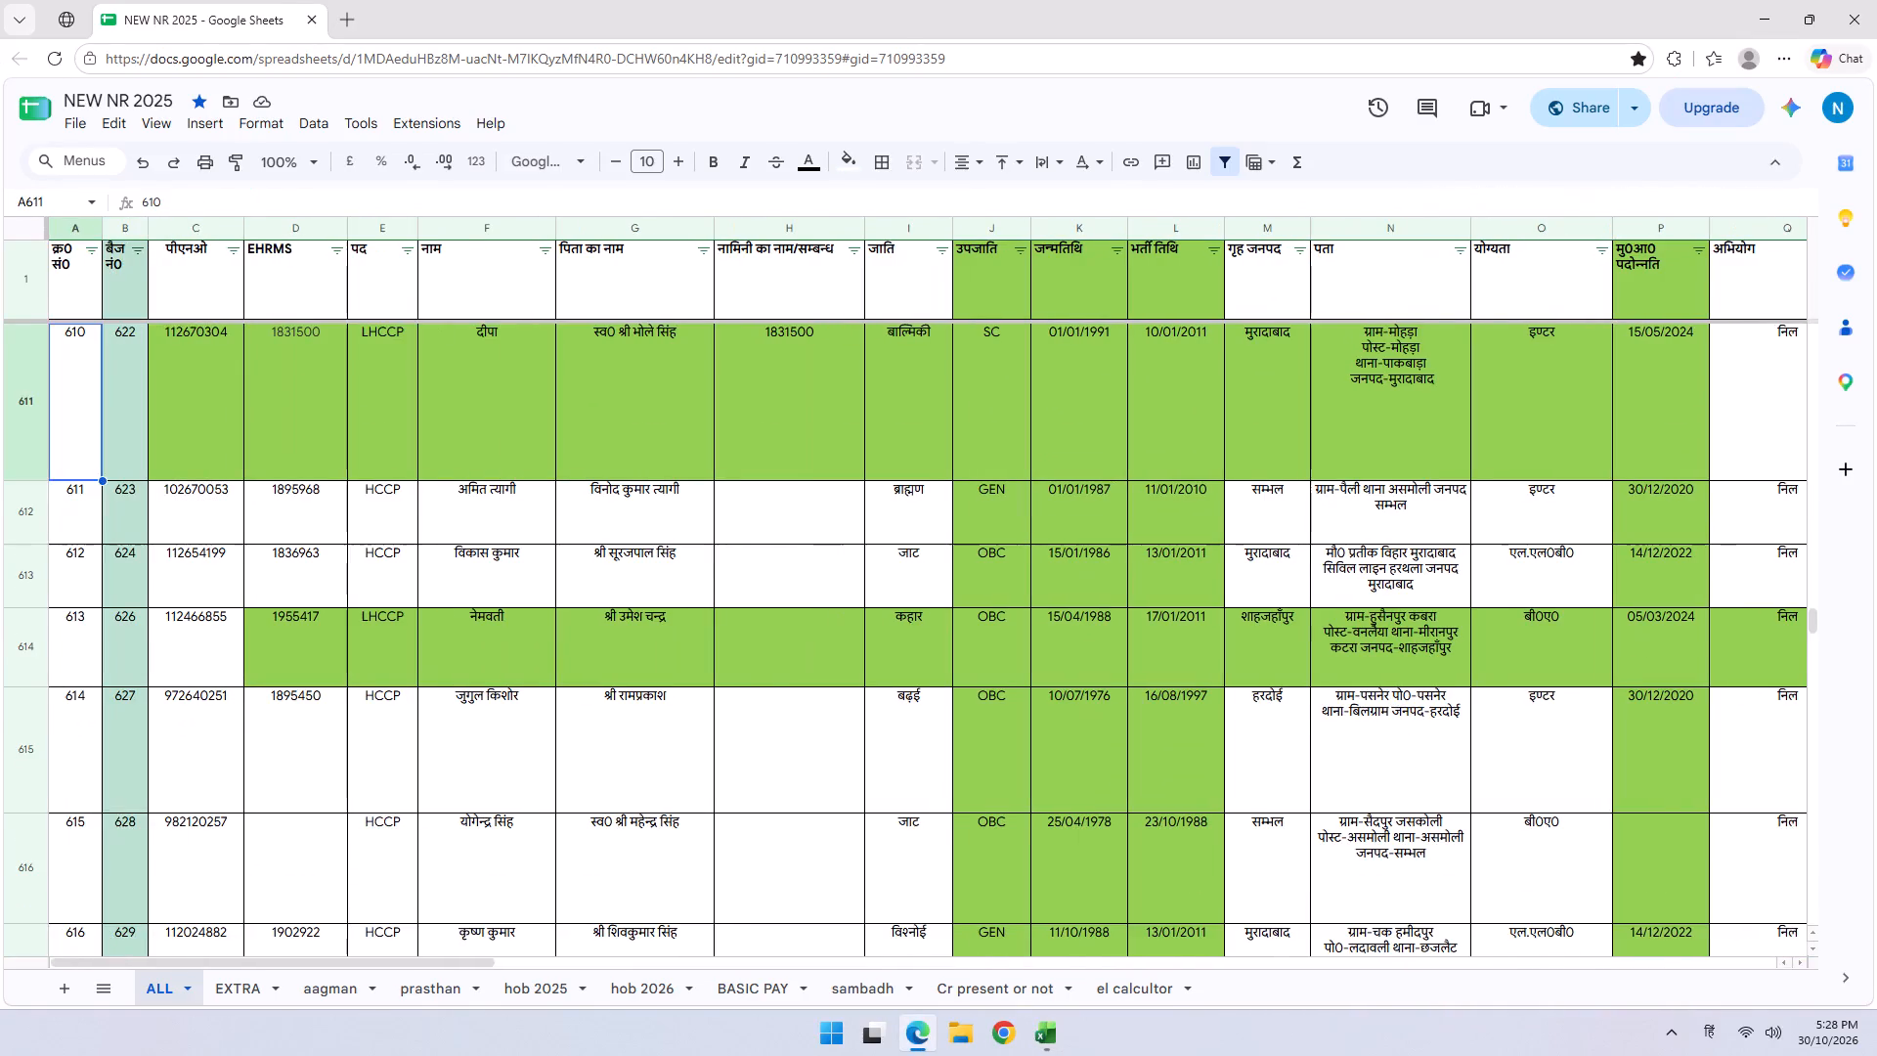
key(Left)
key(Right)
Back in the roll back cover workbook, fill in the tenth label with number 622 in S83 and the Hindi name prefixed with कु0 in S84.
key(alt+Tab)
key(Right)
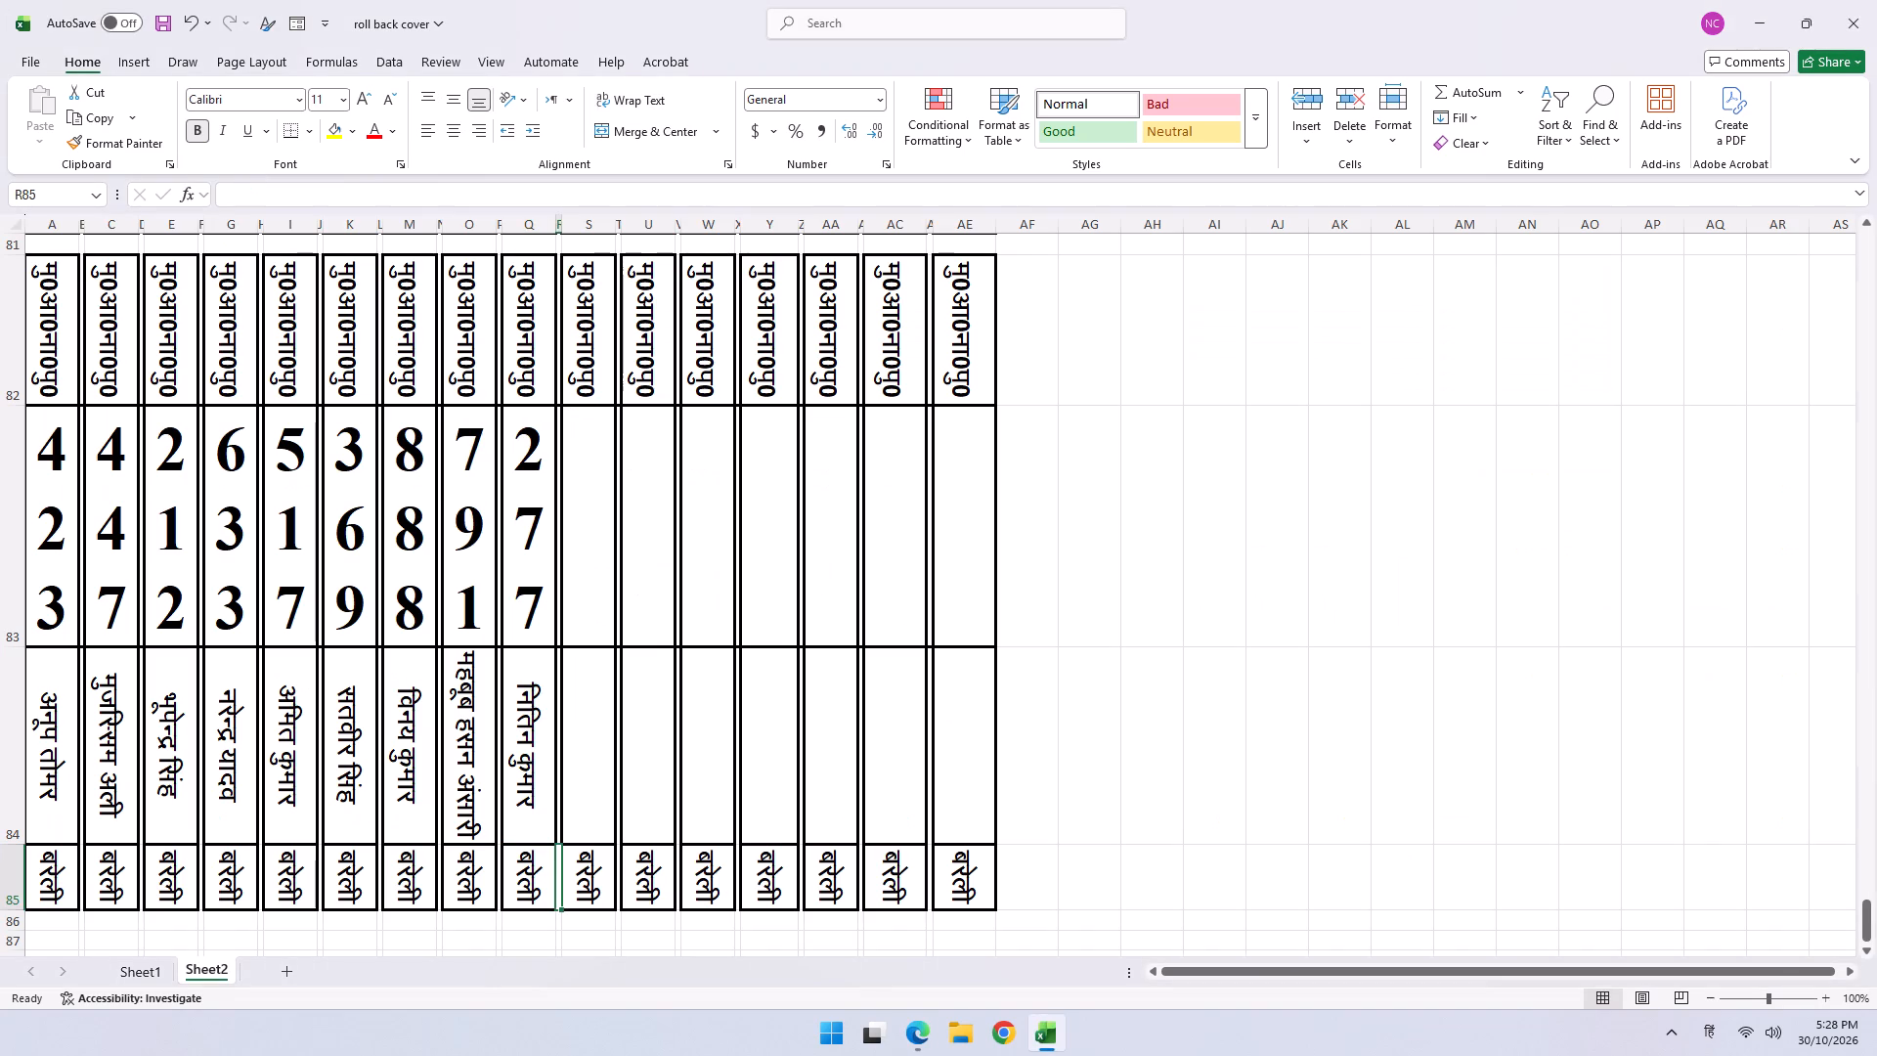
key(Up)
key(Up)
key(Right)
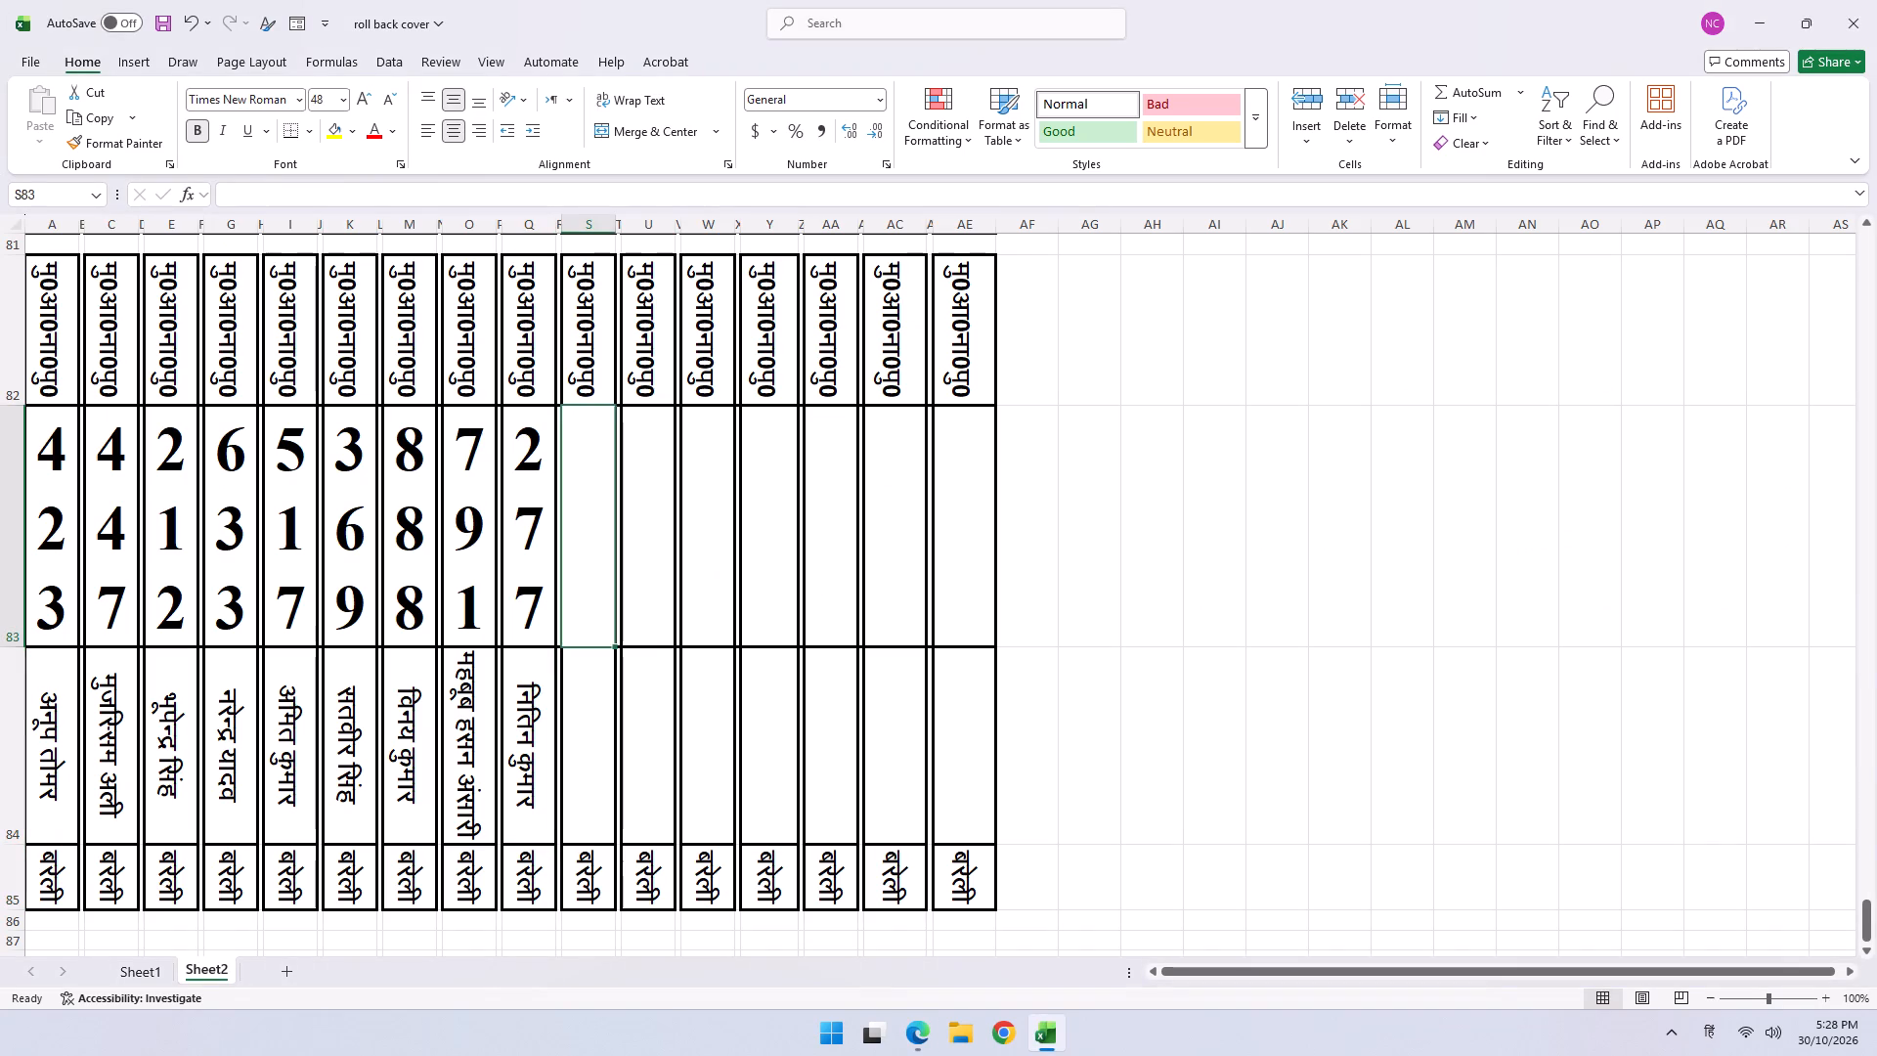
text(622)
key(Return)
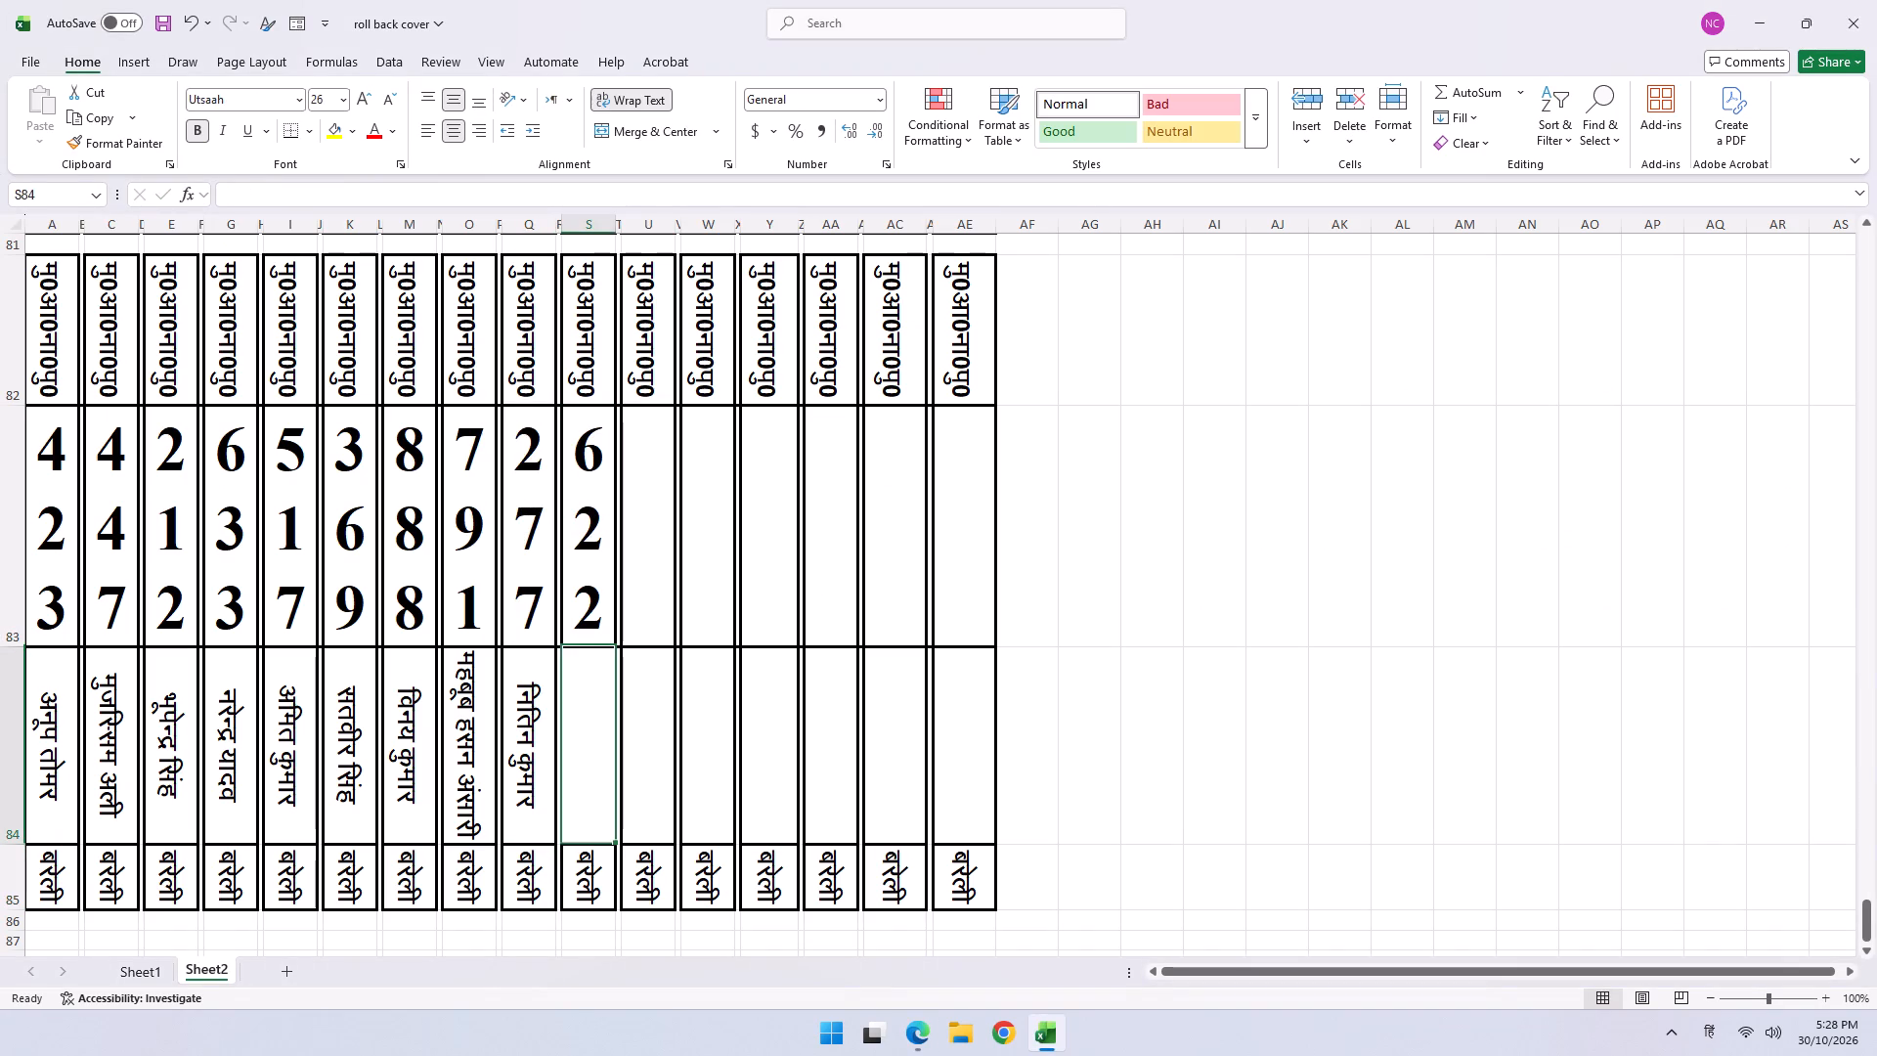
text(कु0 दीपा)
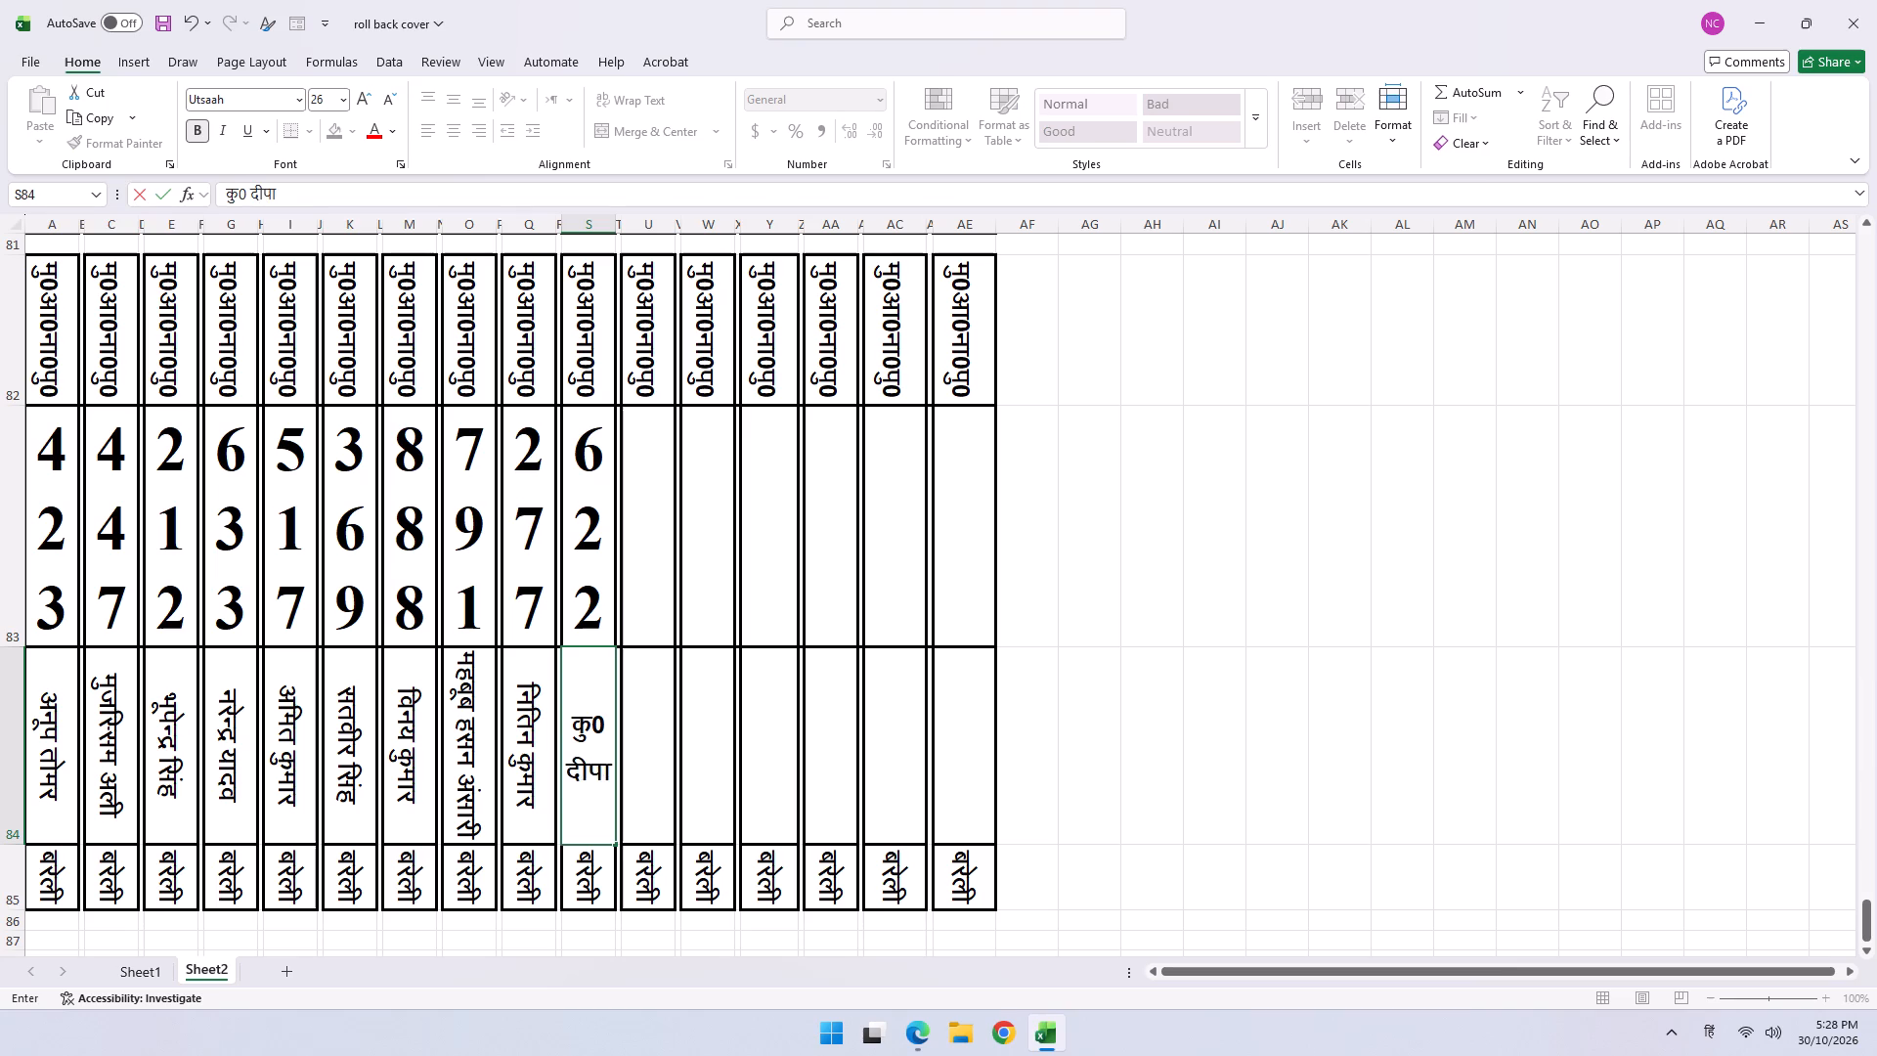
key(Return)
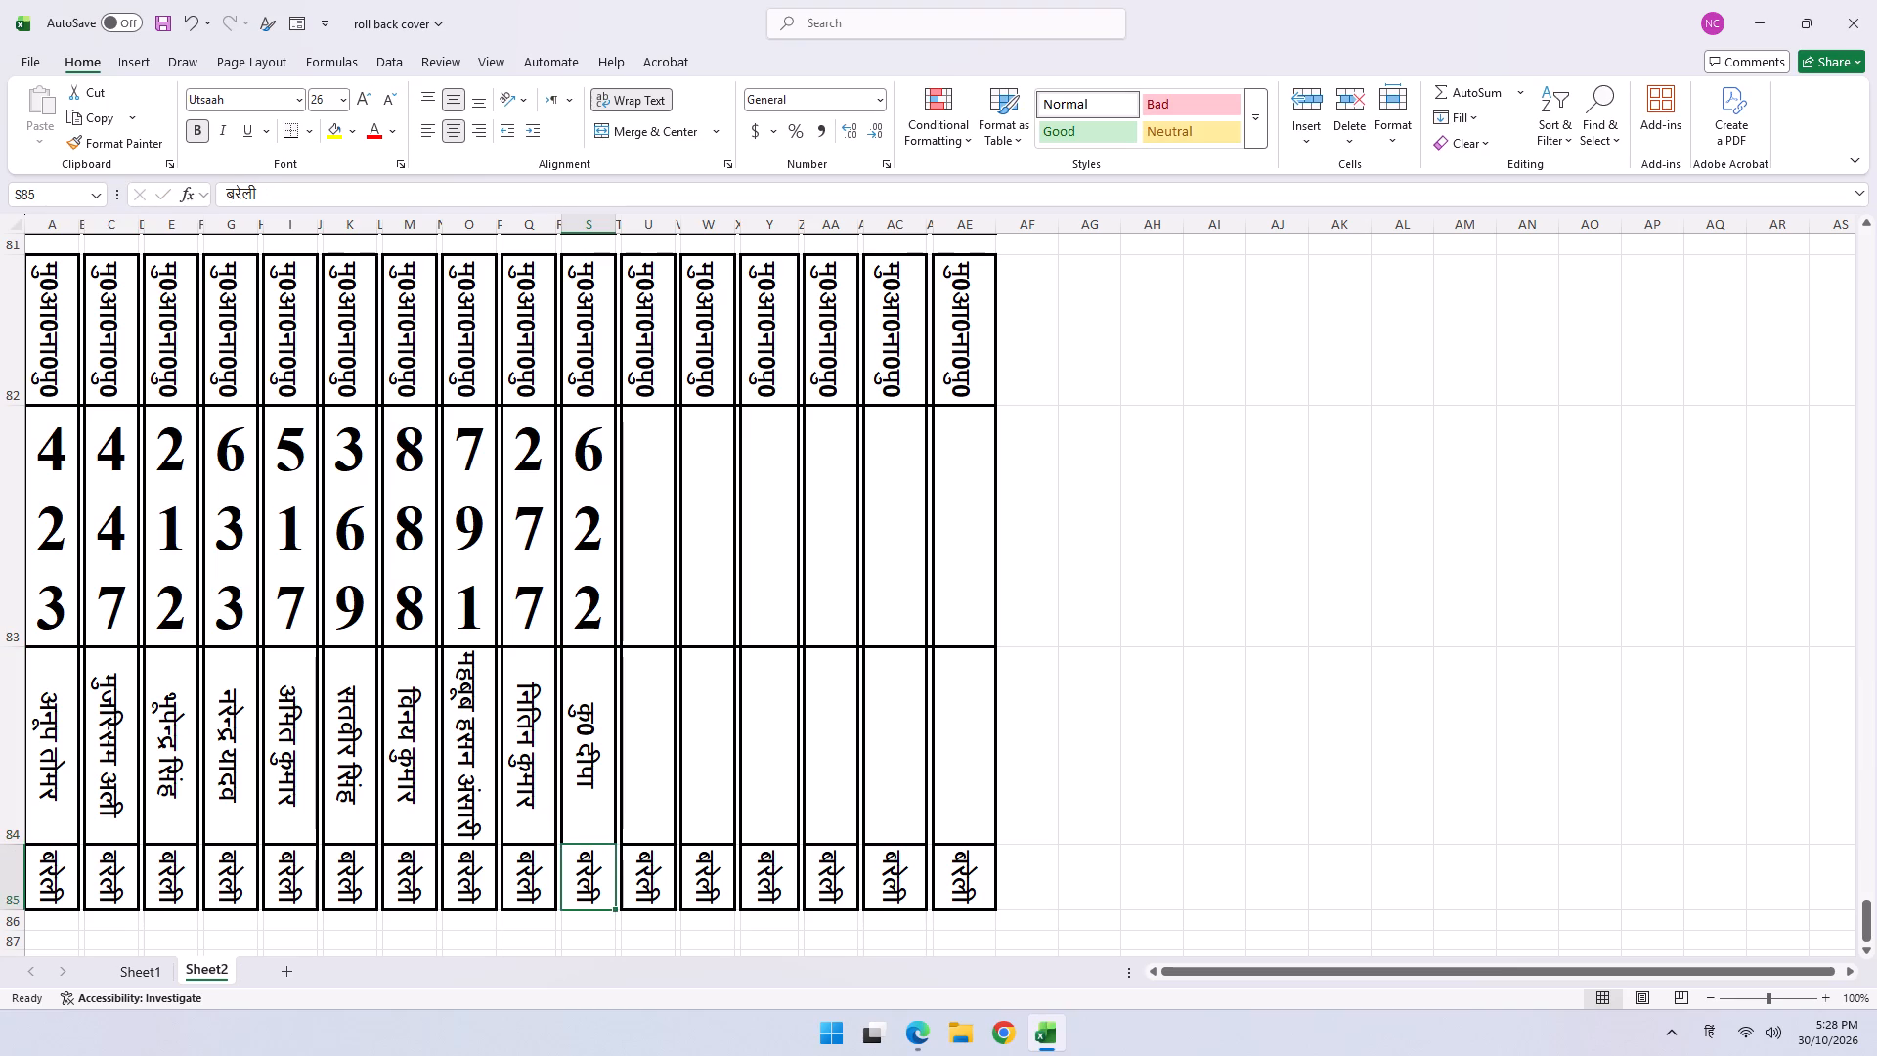
Switch to the NEW NR 2025 sheet in Edge and search for the eleventh label's PNO to read the badge number and name.
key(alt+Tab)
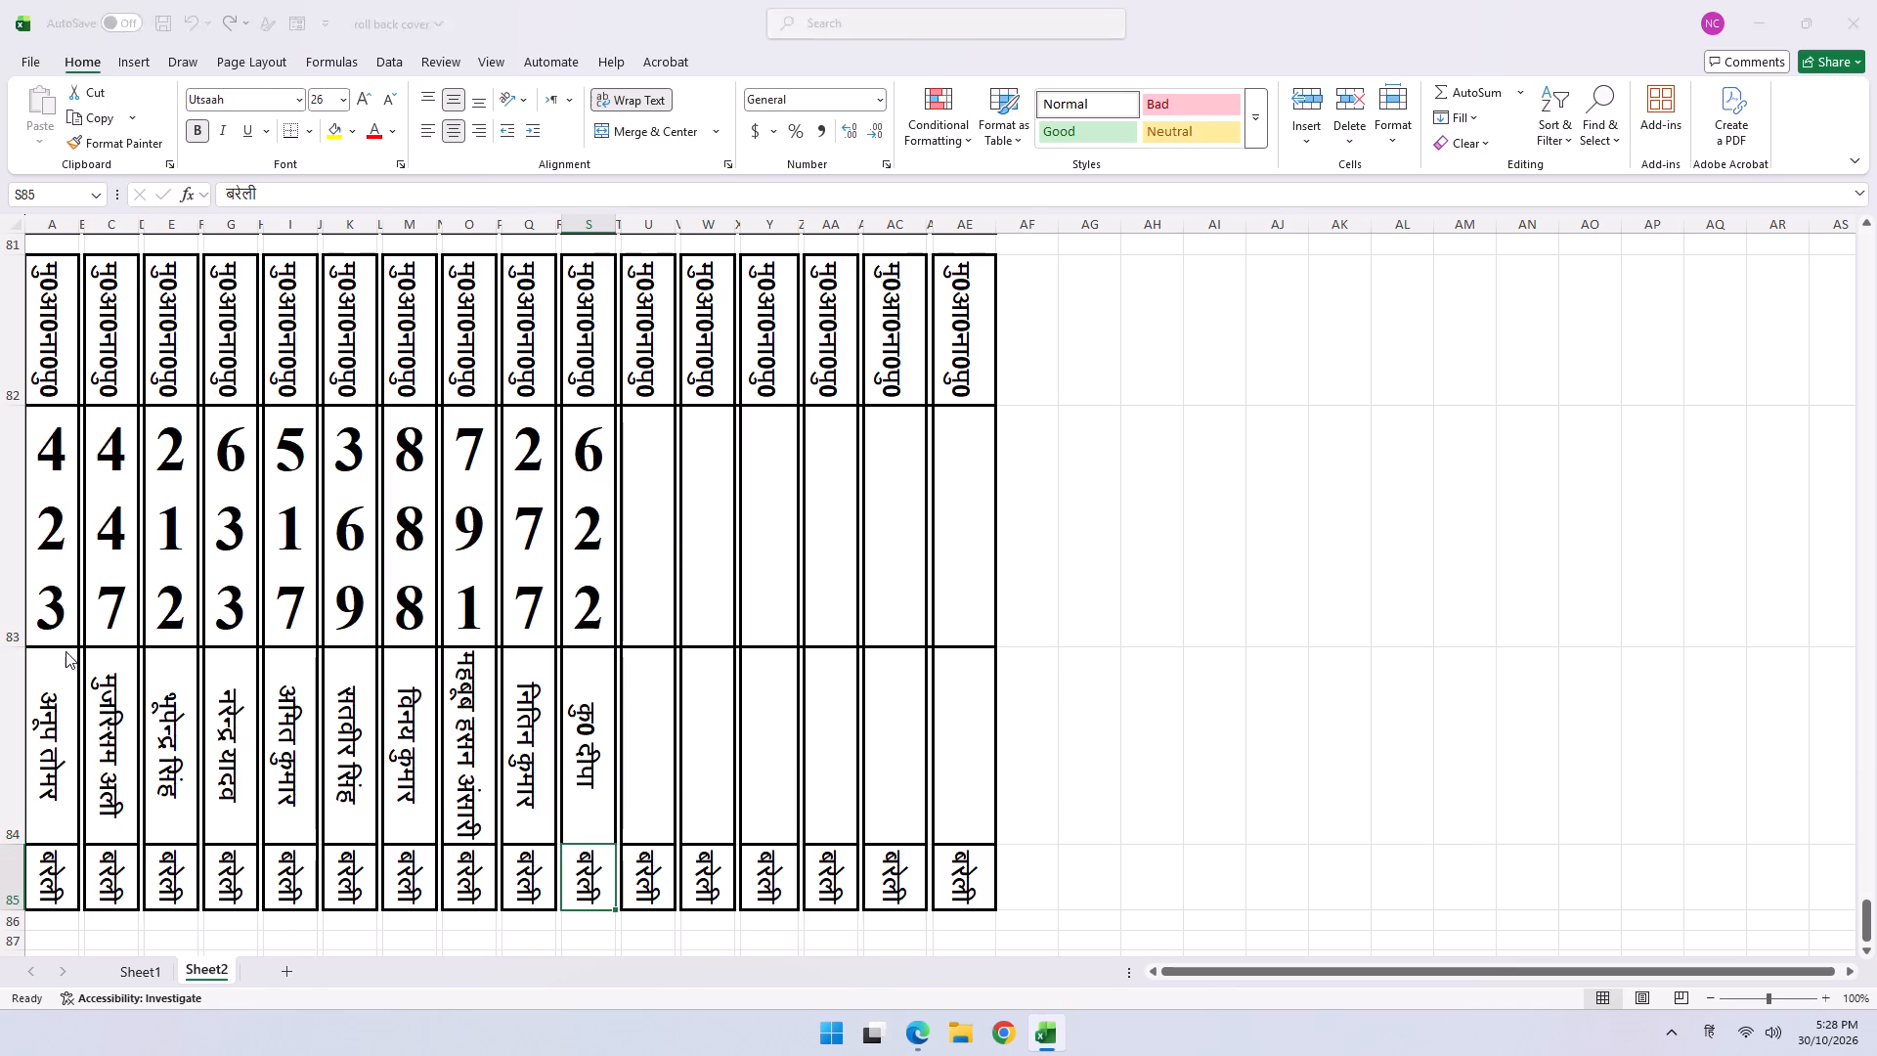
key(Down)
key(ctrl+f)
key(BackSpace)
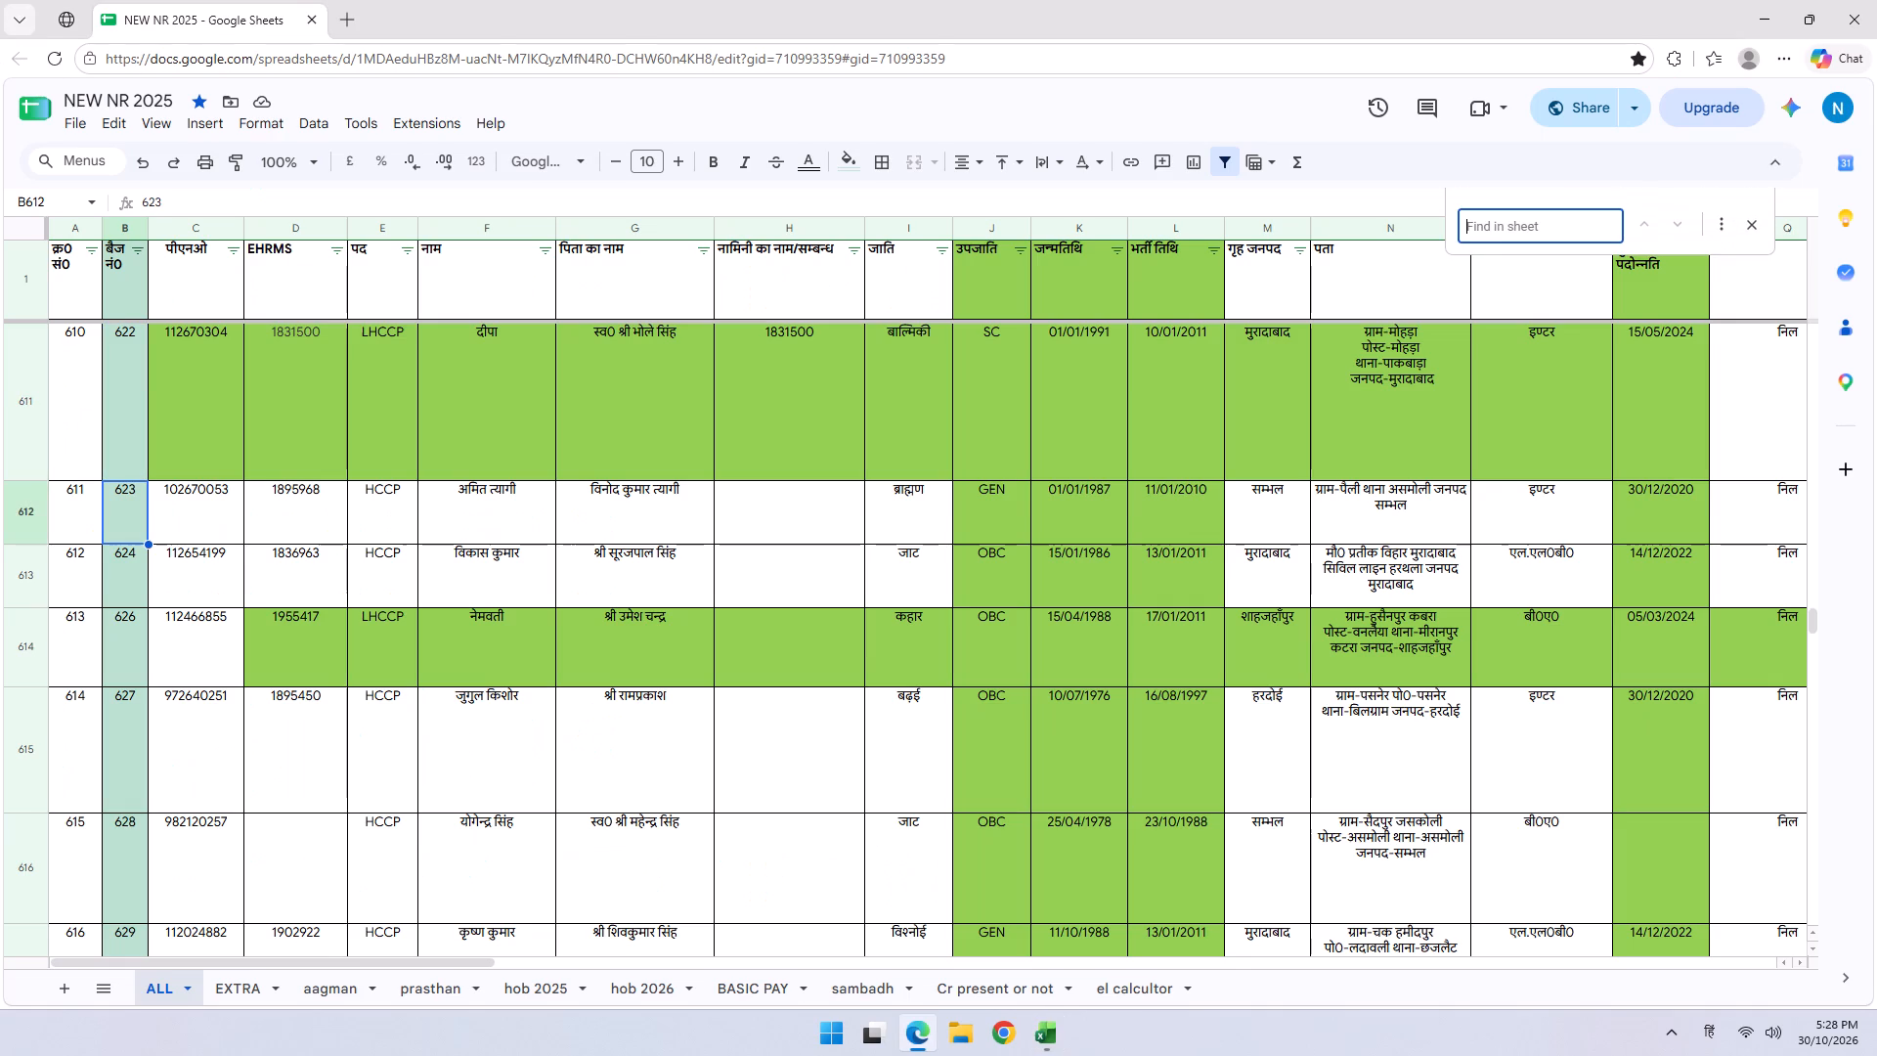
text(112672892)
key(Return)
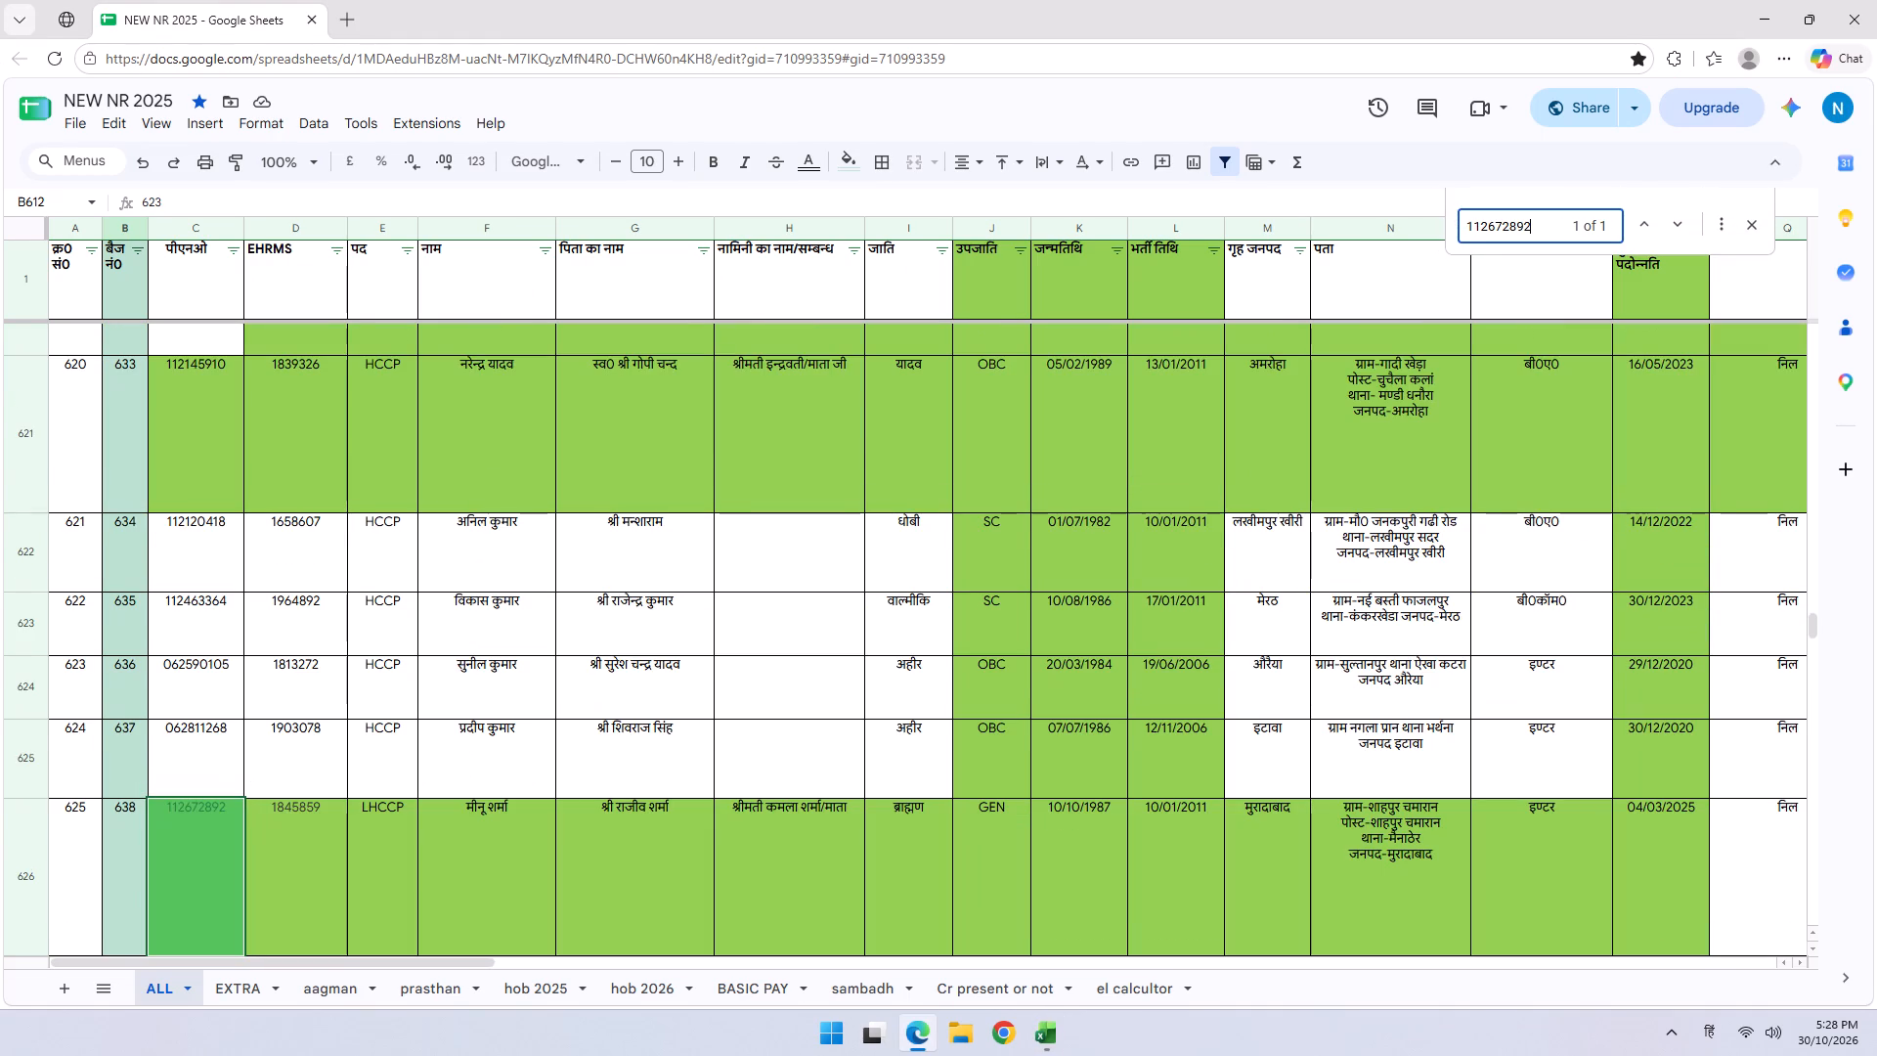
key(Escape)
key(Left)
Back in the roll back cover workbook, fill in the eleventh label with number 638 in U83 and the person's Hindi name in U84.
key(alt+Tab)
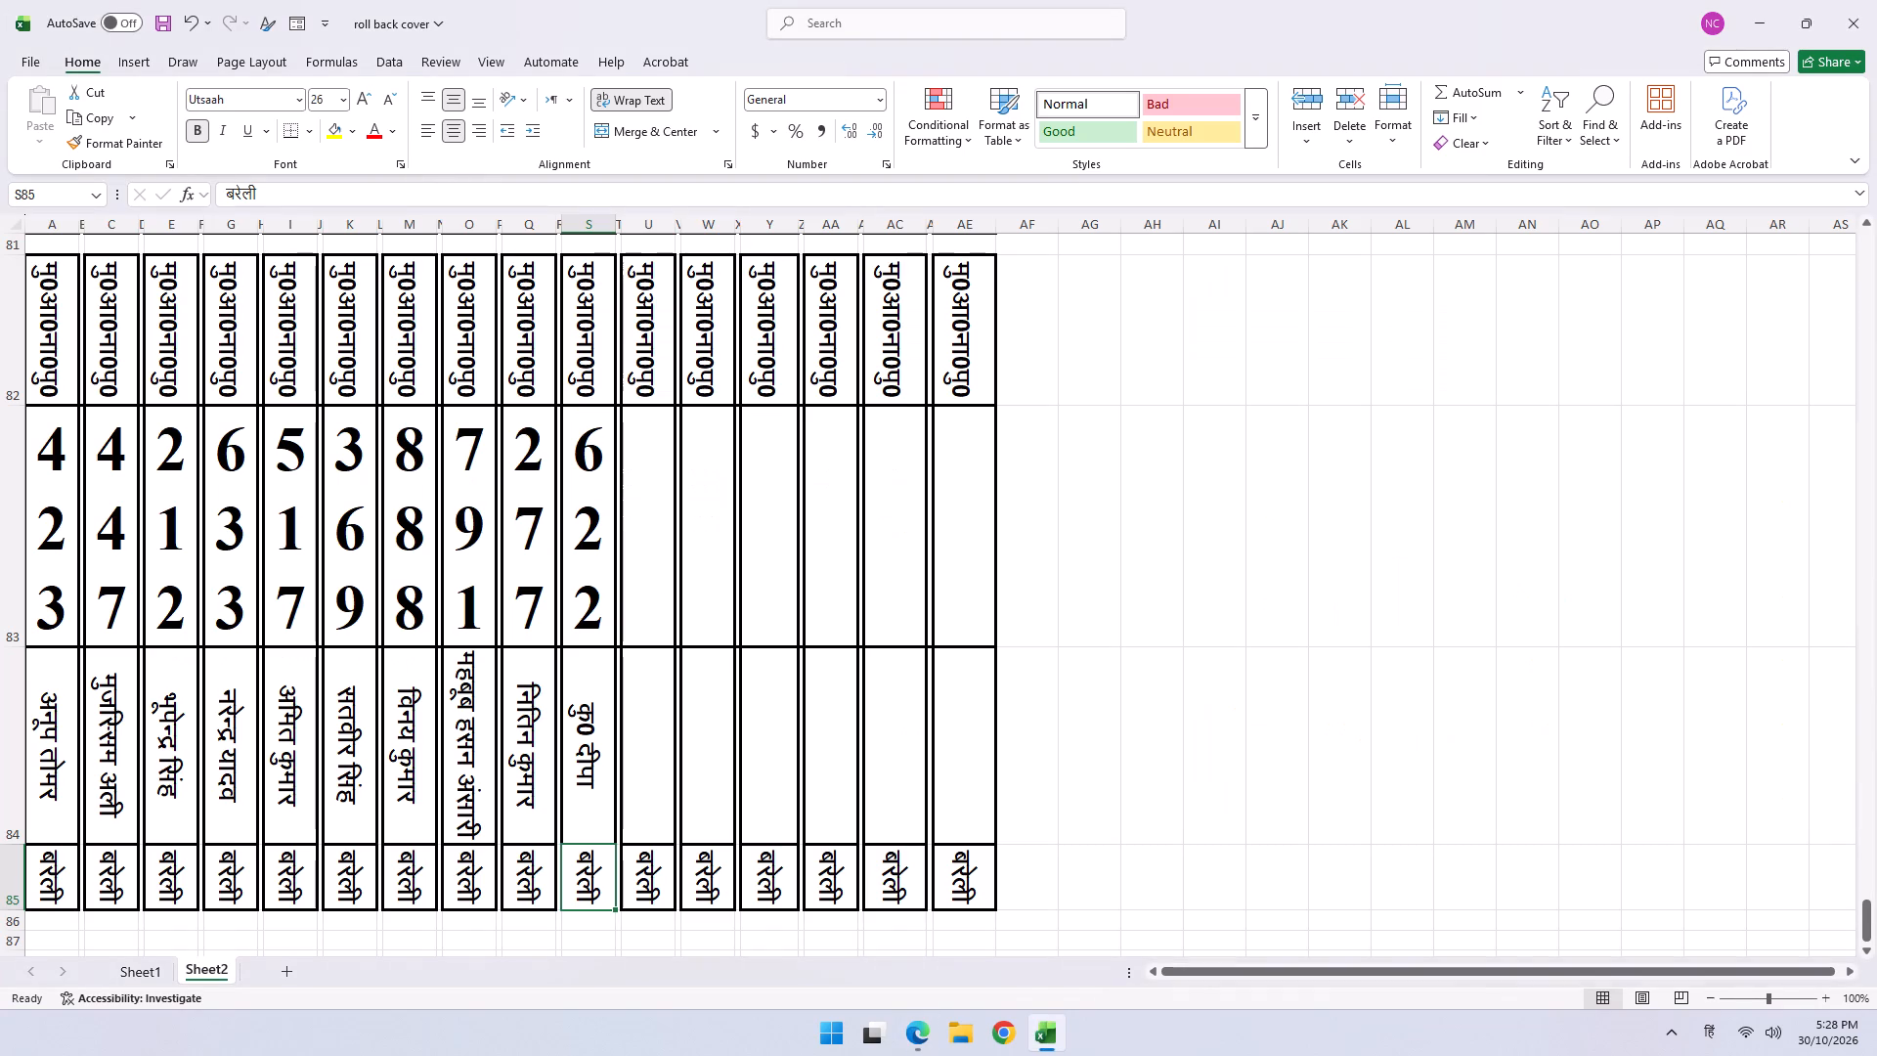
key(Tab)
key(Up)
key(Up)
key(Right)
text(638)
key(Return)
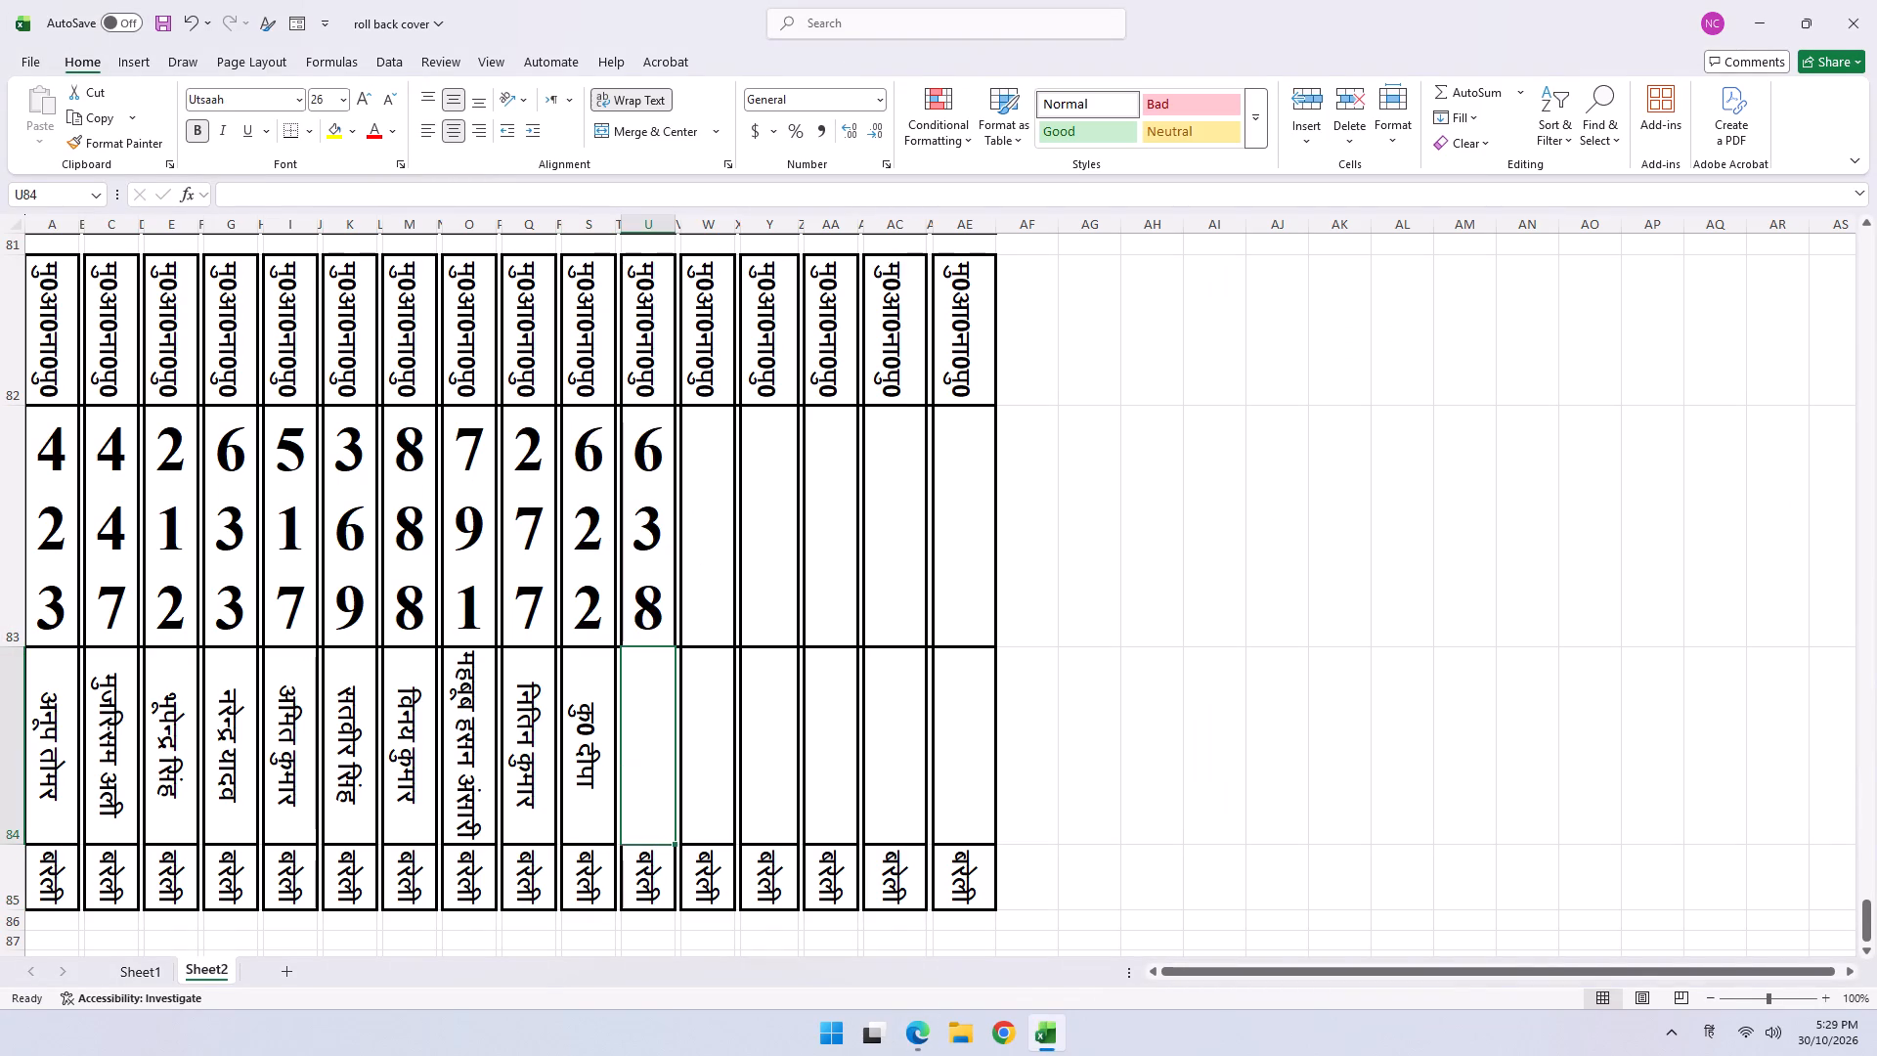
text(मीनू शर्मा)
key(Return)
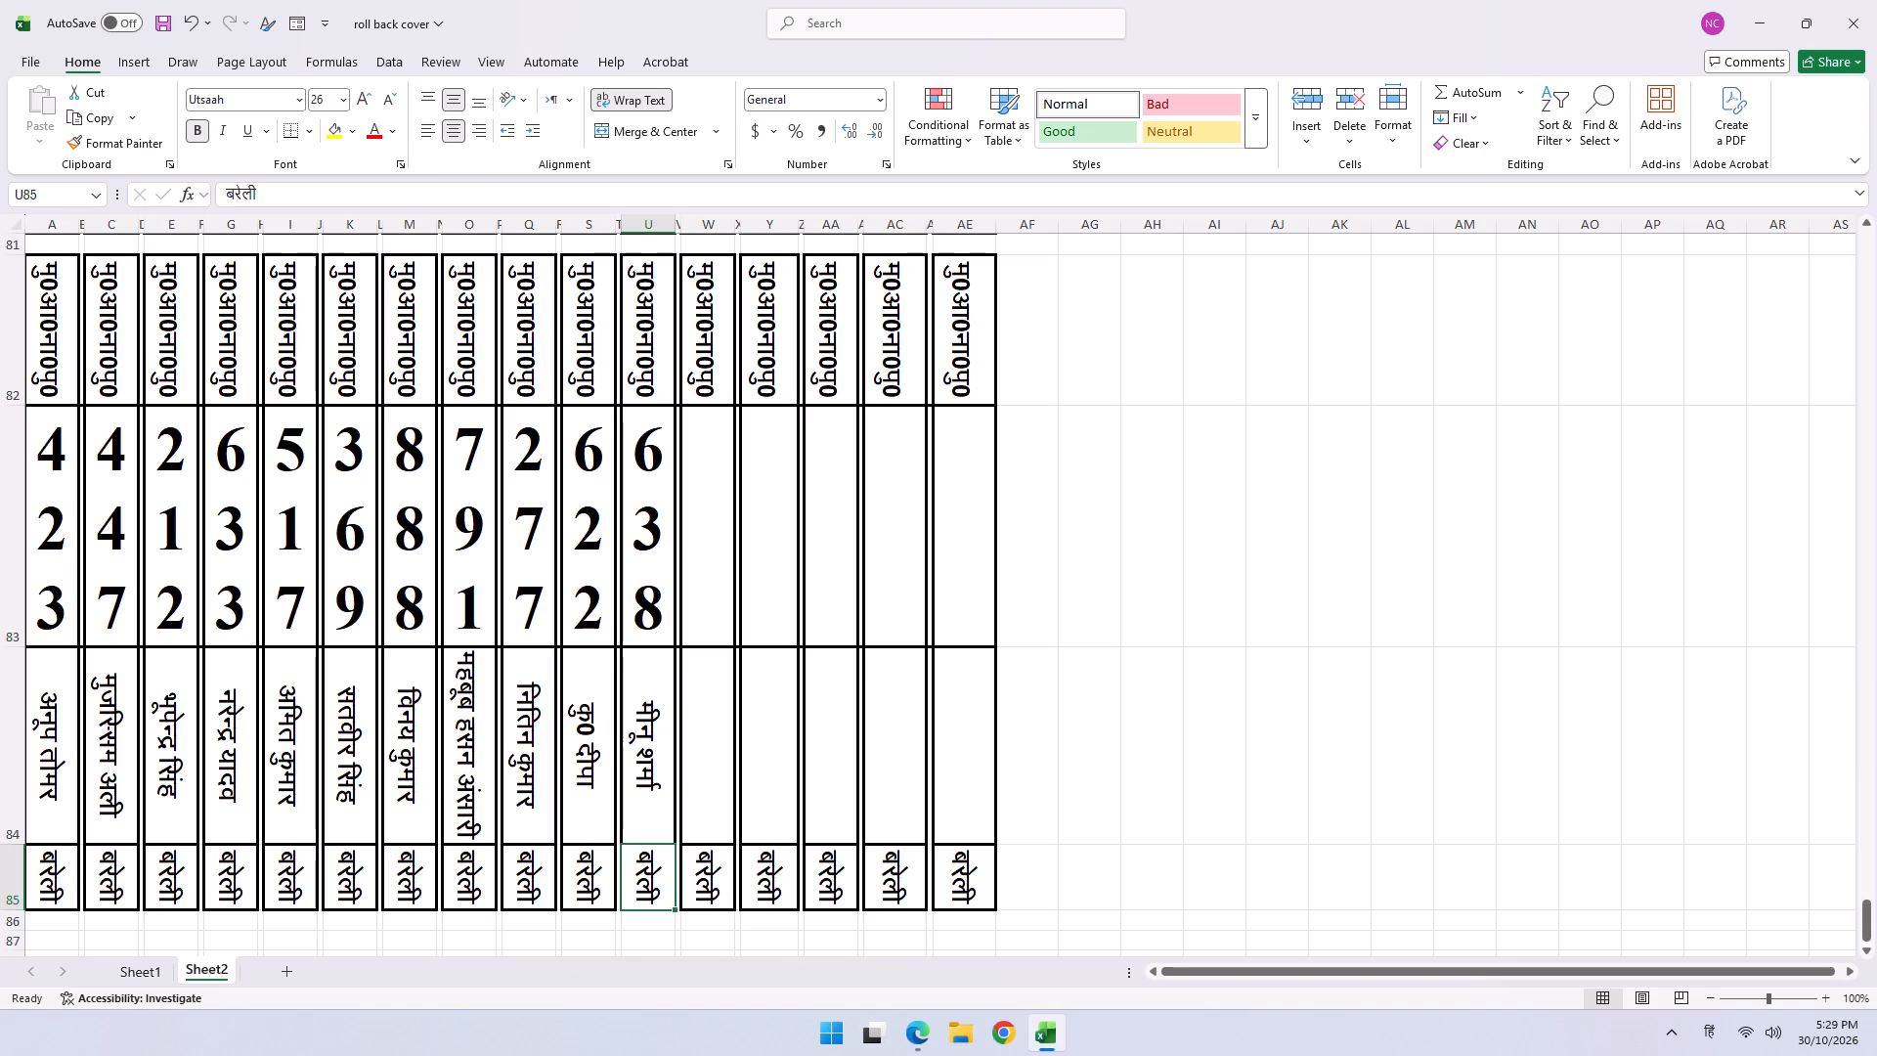
Switch to the NEW NR 2025 sheet in Edge and search for the twelfth label's PNO to read the badge number and name.
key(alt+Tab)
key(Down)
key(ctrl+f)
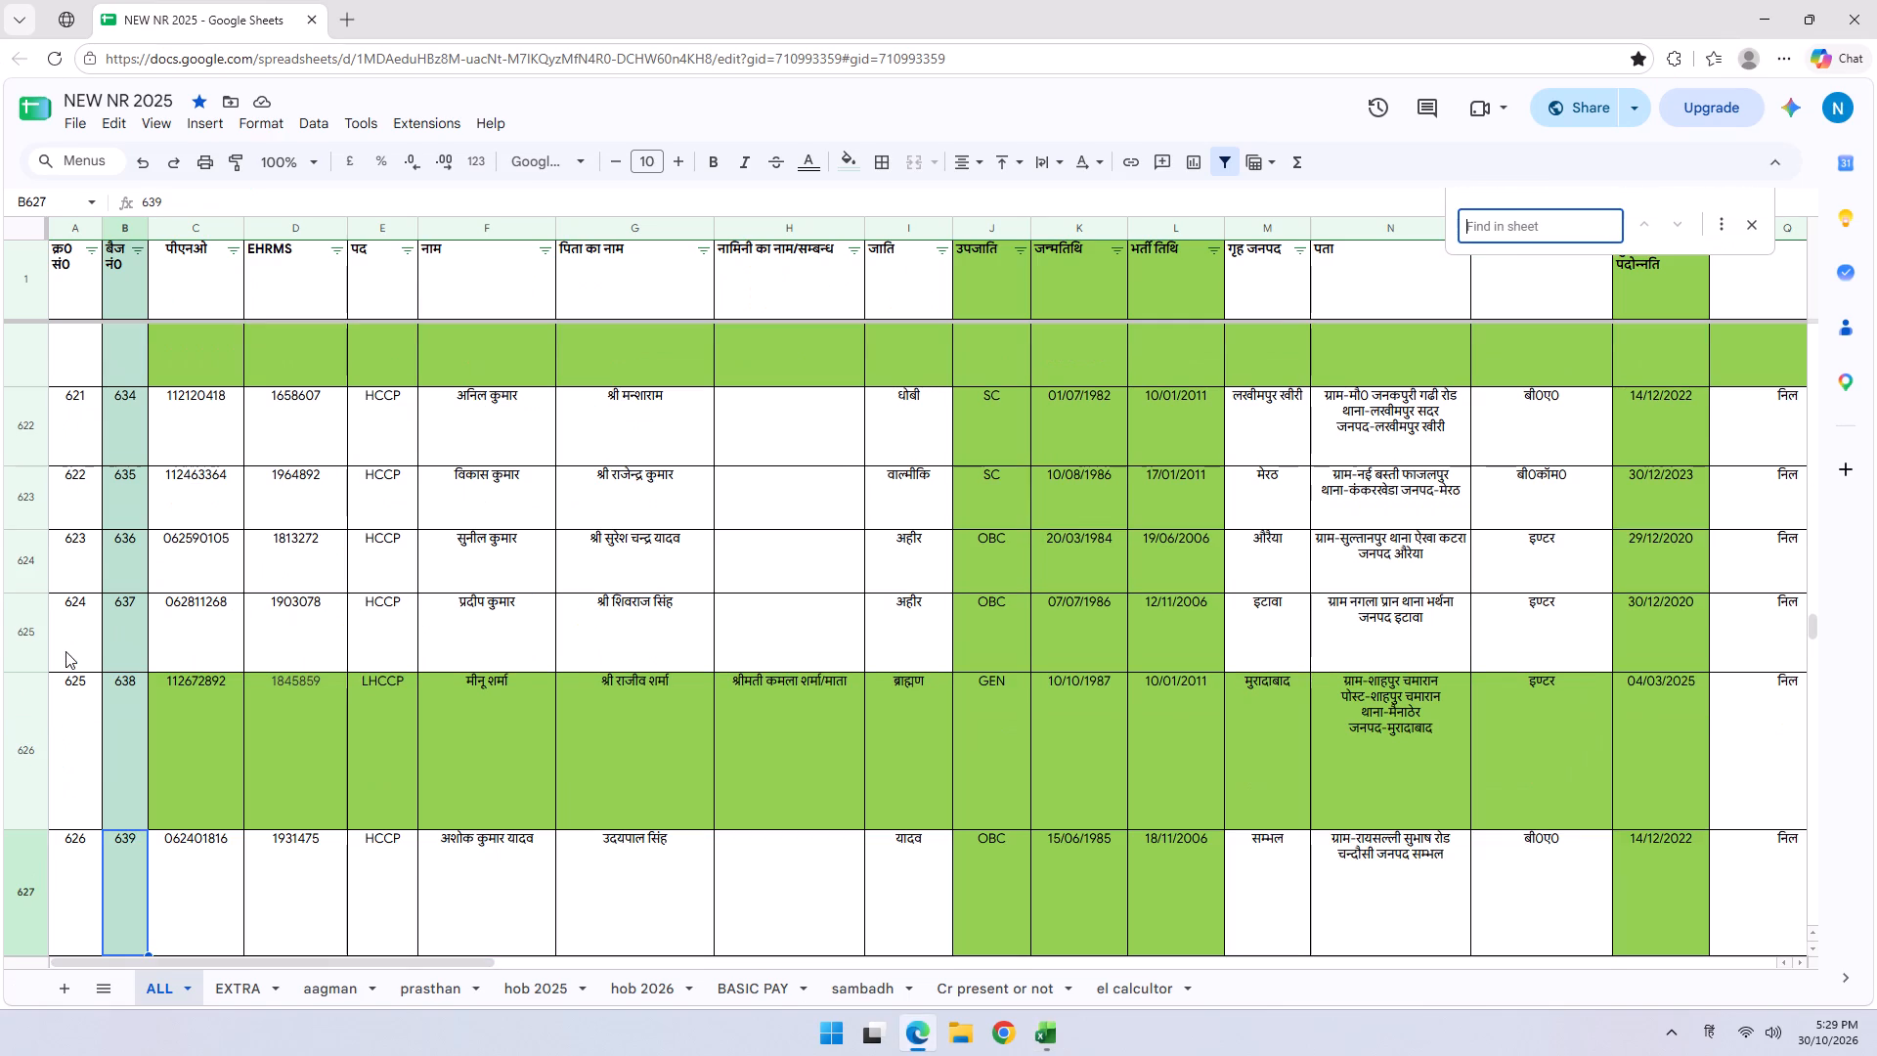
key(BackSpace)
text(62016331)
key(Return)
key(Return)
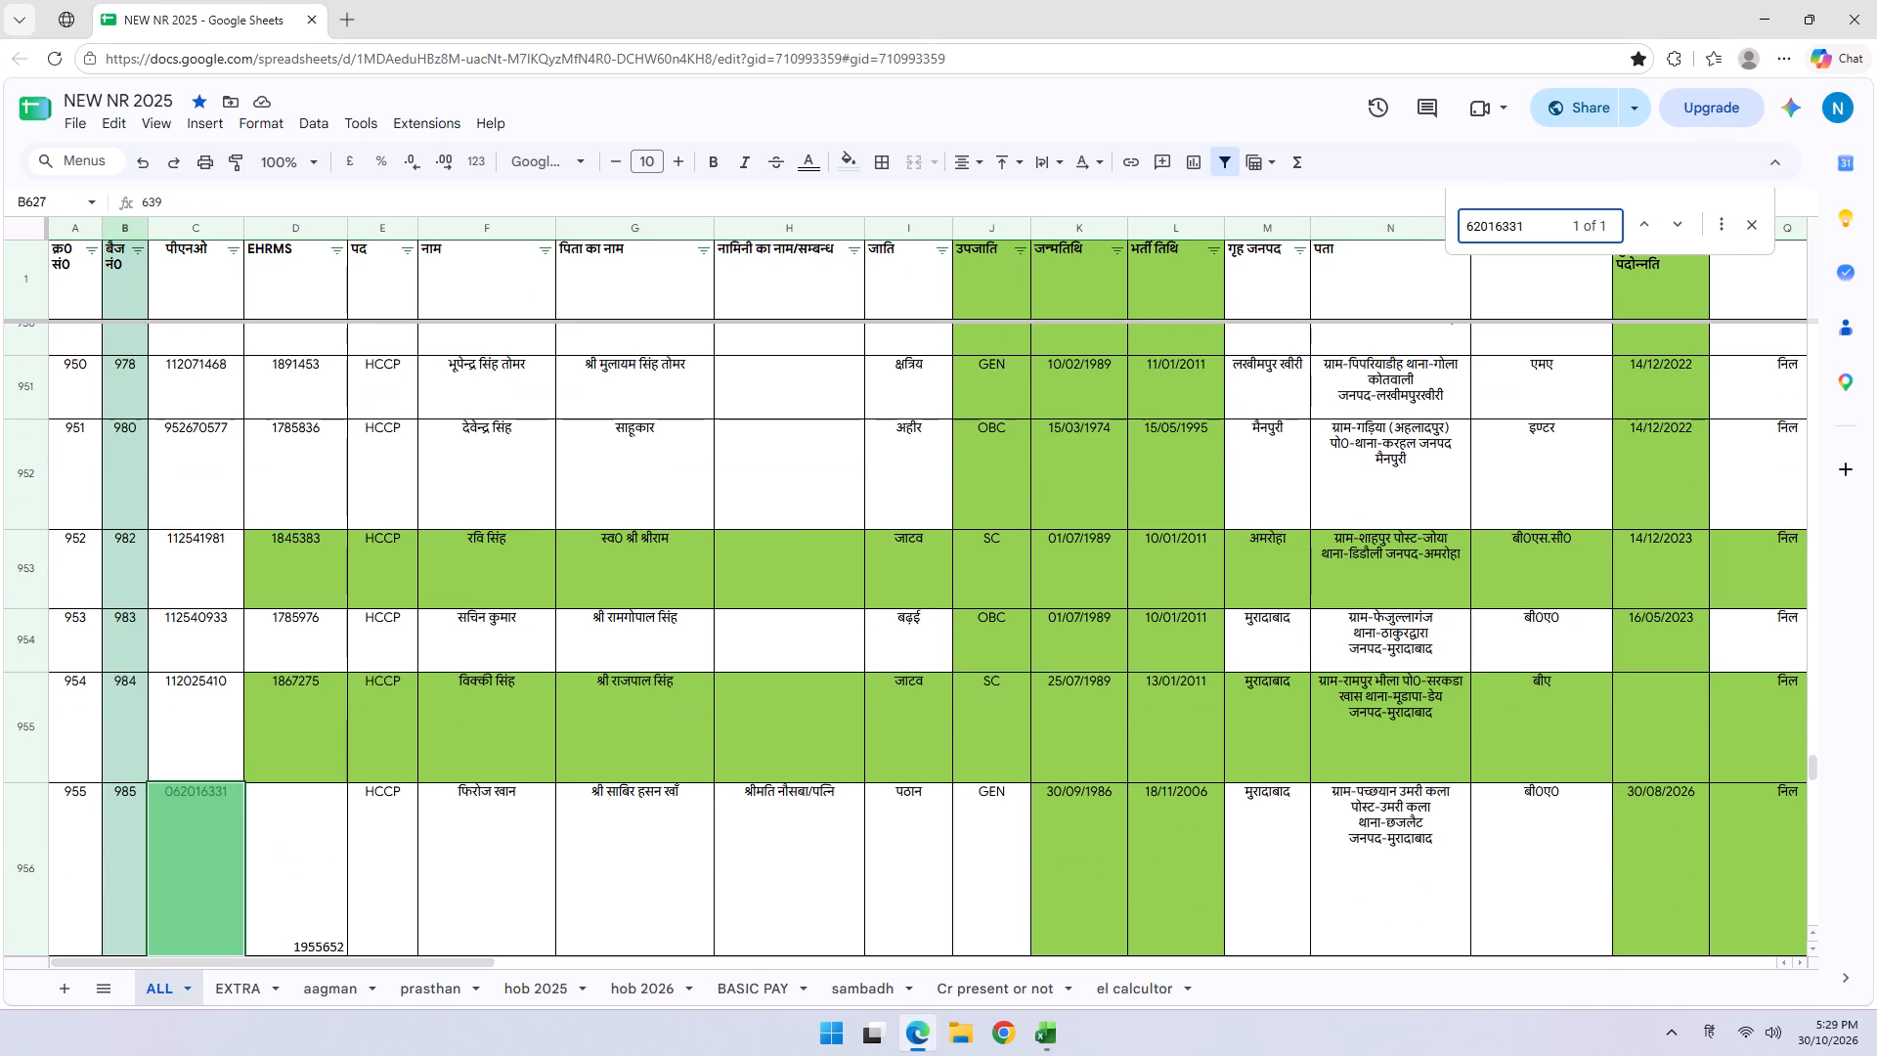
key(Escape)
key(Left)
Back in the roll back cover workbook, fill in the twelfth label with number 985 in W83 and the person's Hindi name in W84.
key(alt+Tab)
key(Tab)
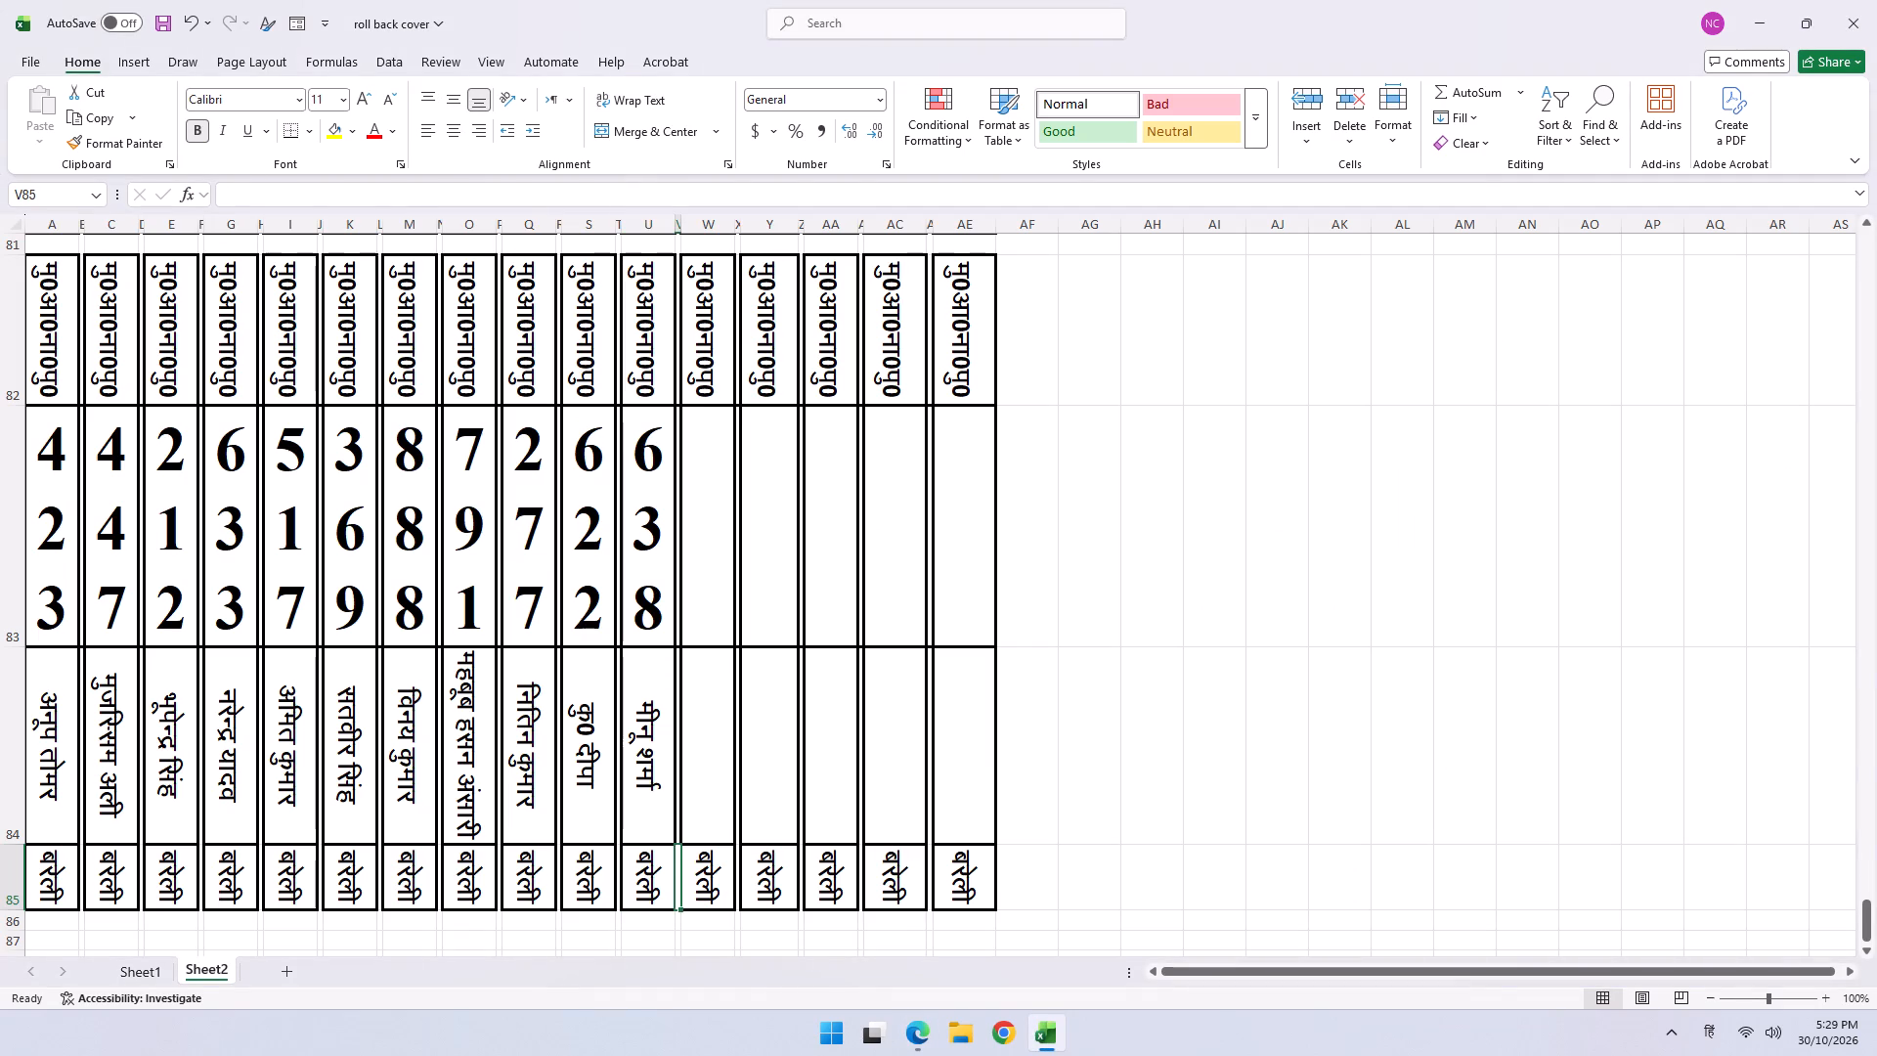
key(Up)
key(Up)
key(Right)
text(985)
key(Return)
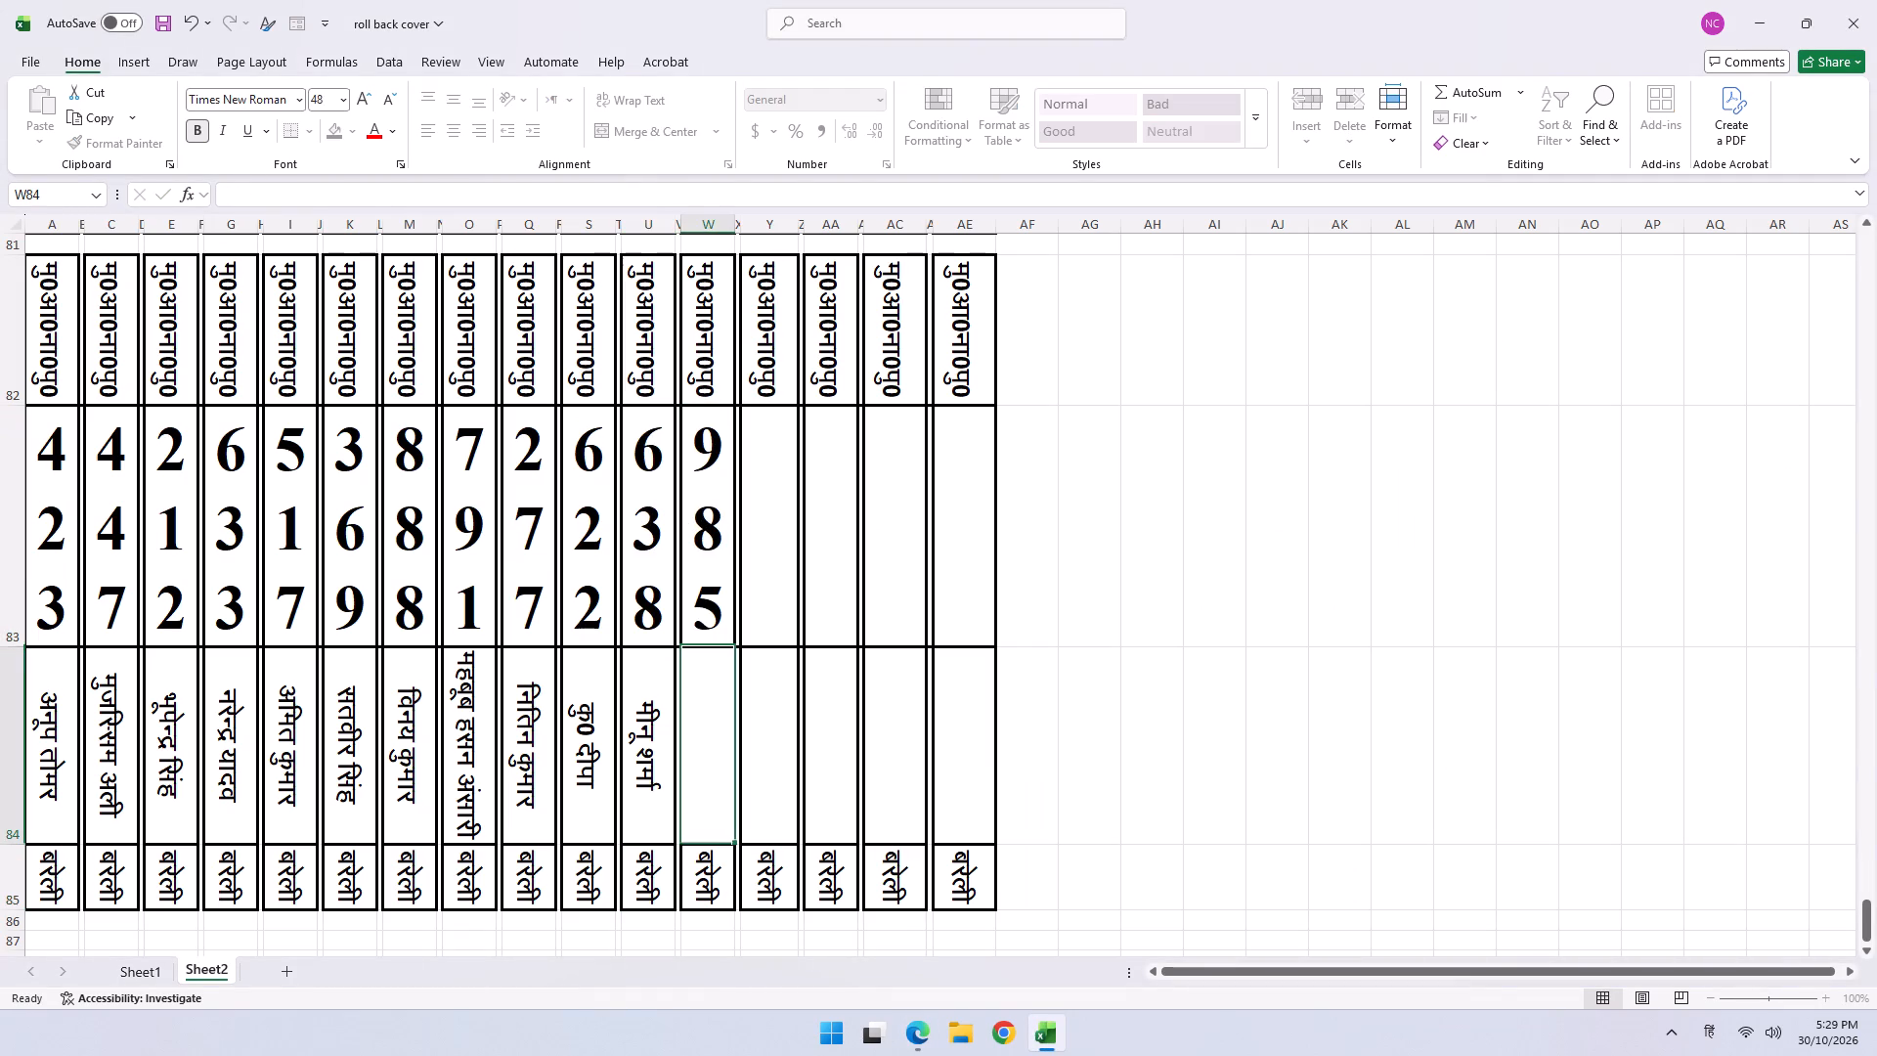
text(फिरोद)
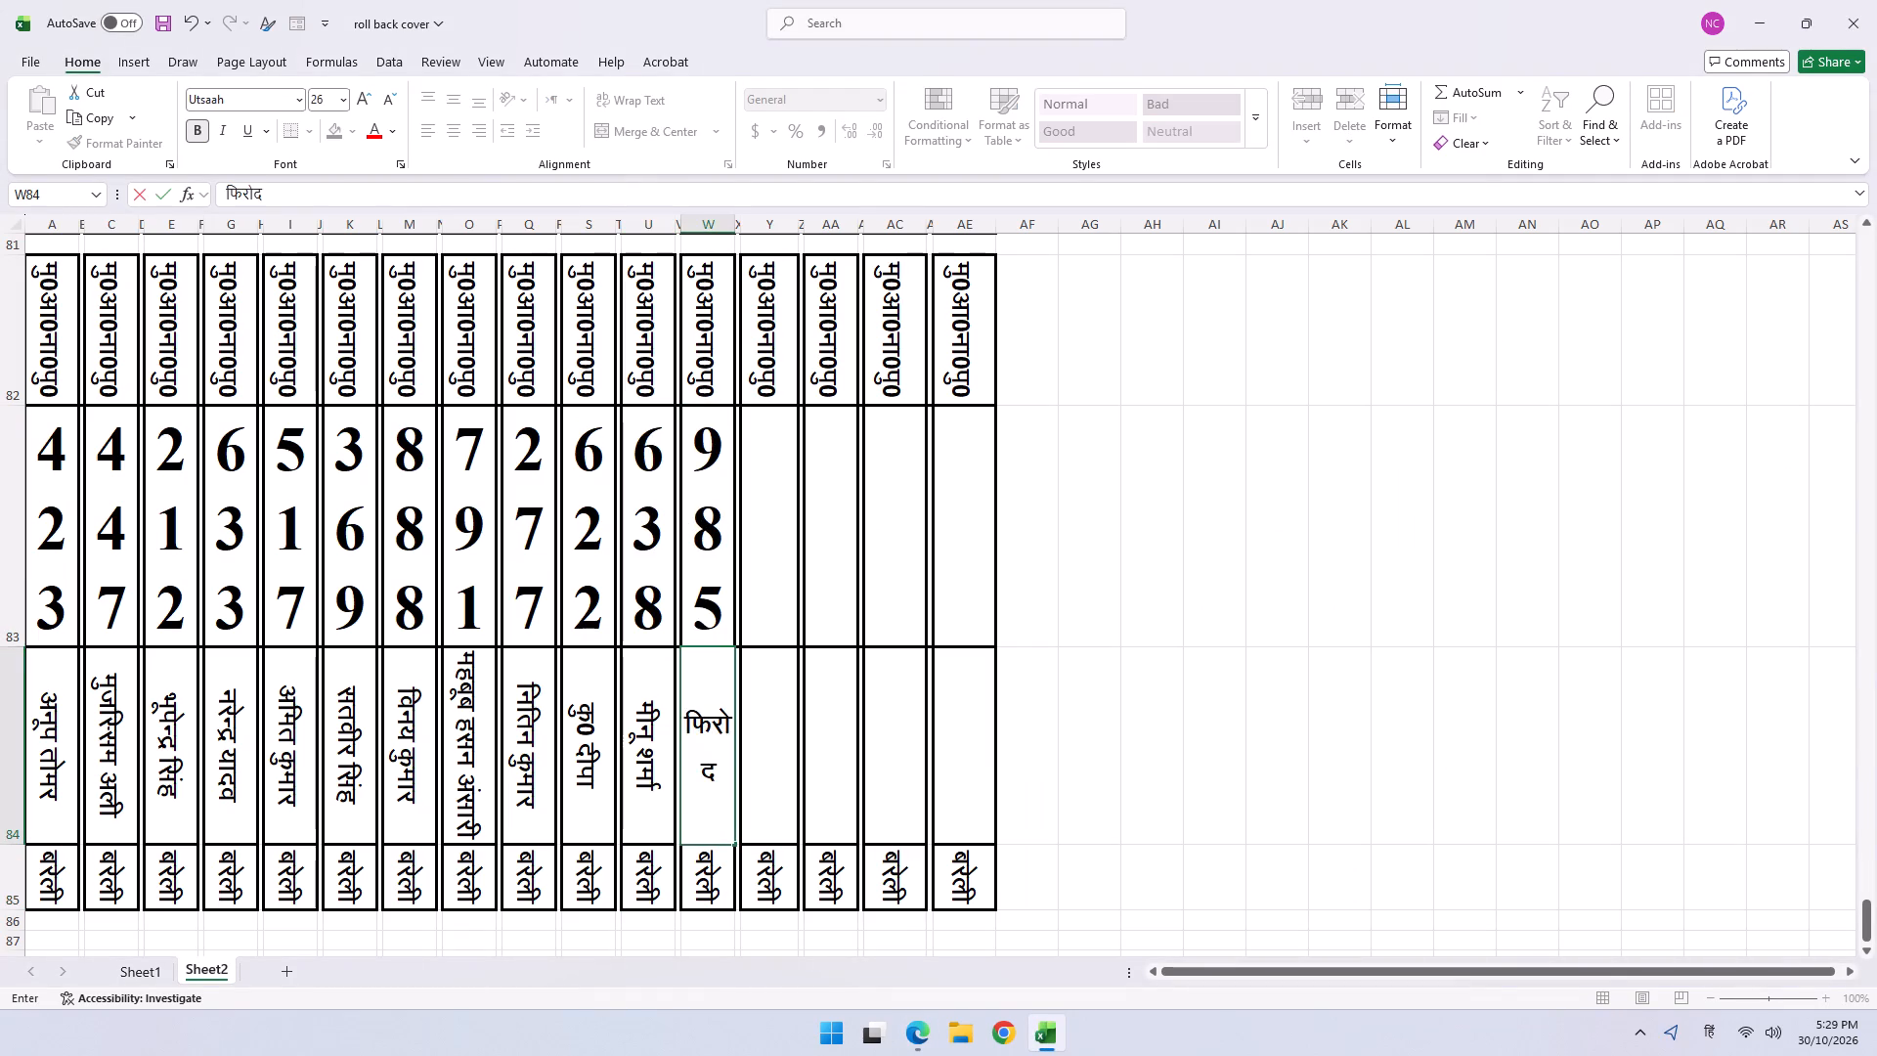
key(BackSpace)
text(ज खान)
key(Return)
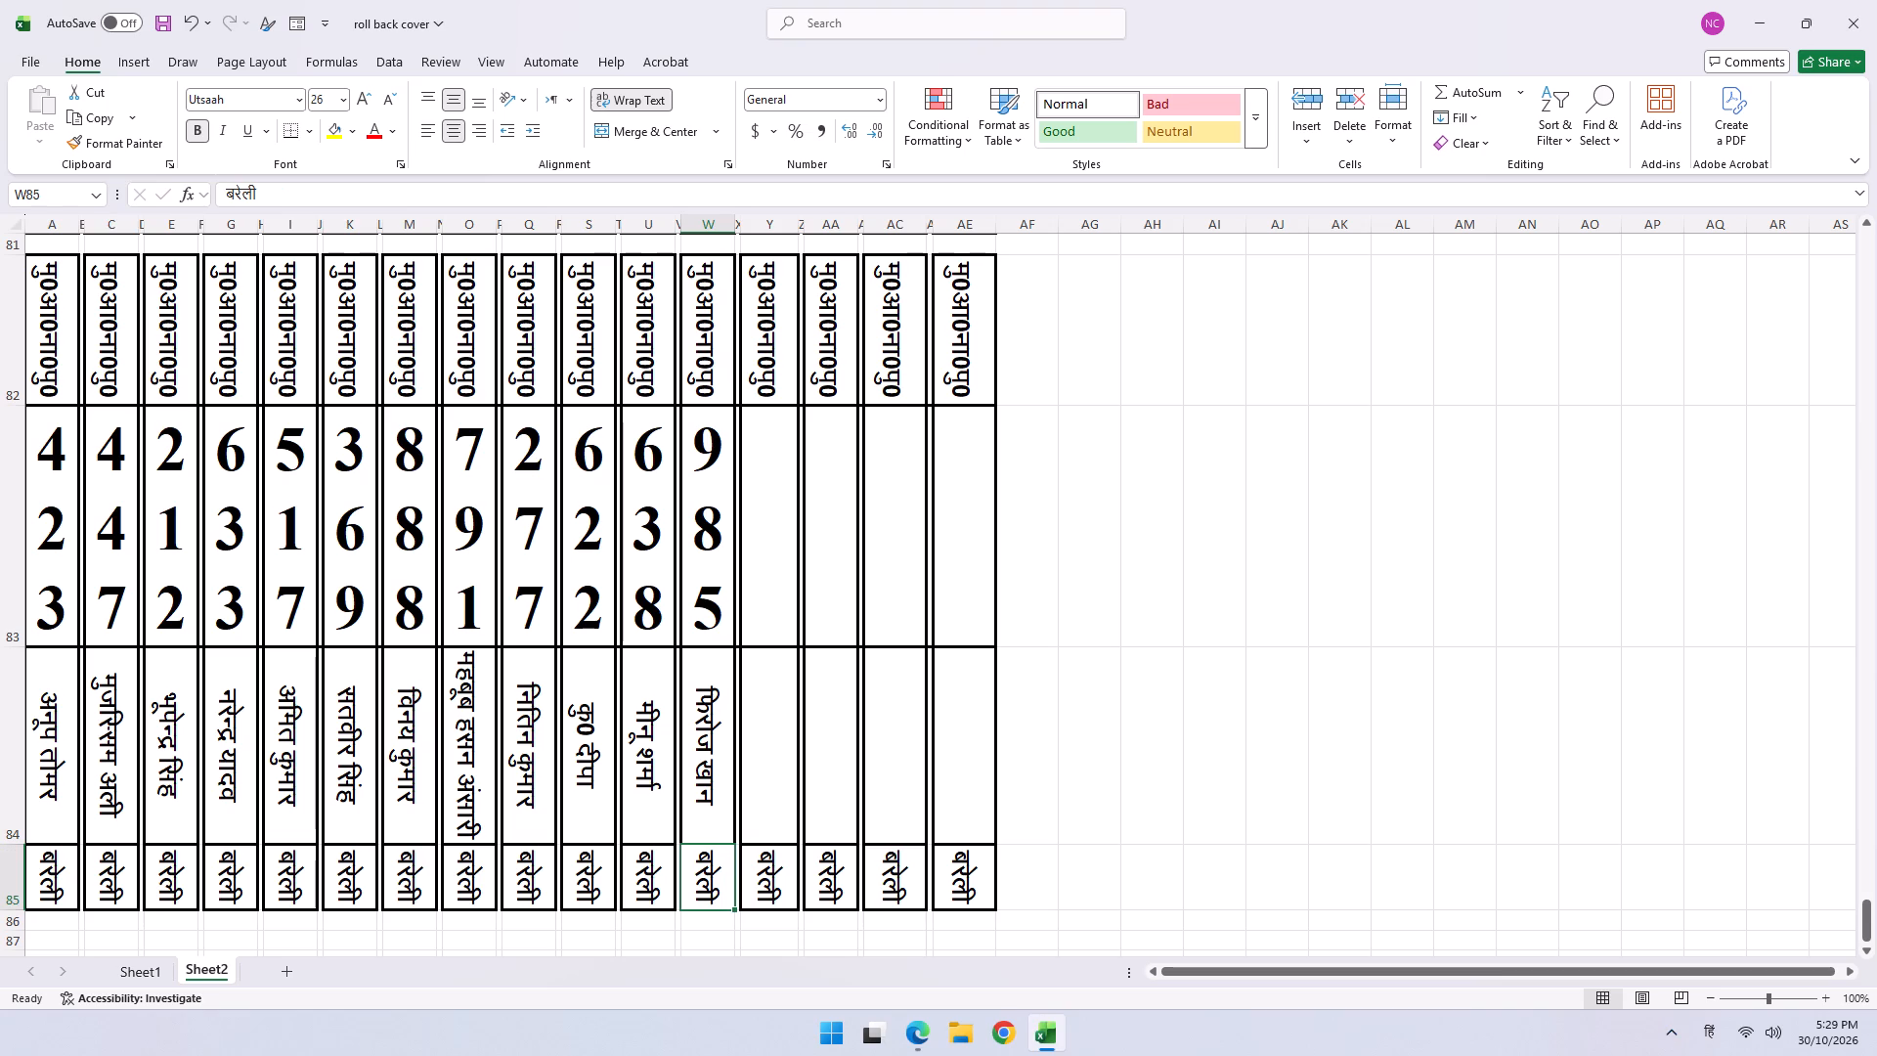
Switch to the NEW NR 2025 sheet in Edge and search for the thirteenth label's PNO to read the badge number and name.
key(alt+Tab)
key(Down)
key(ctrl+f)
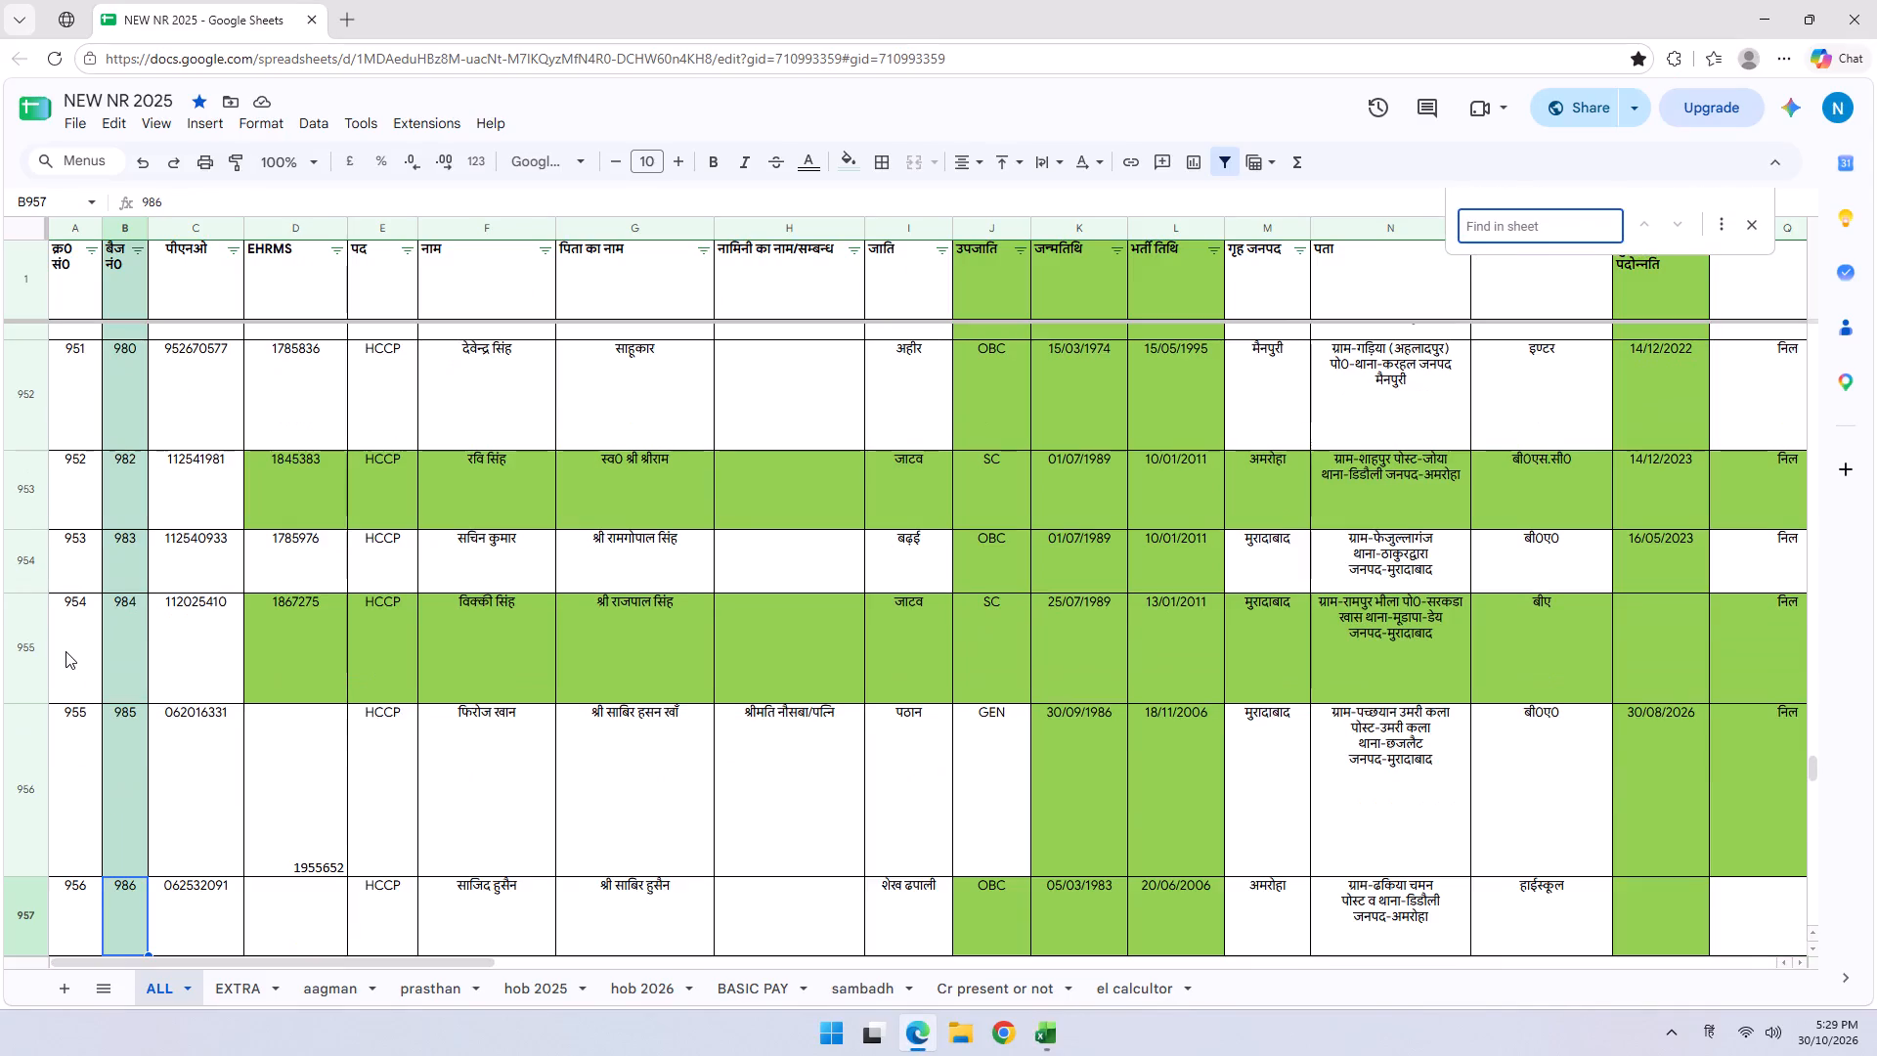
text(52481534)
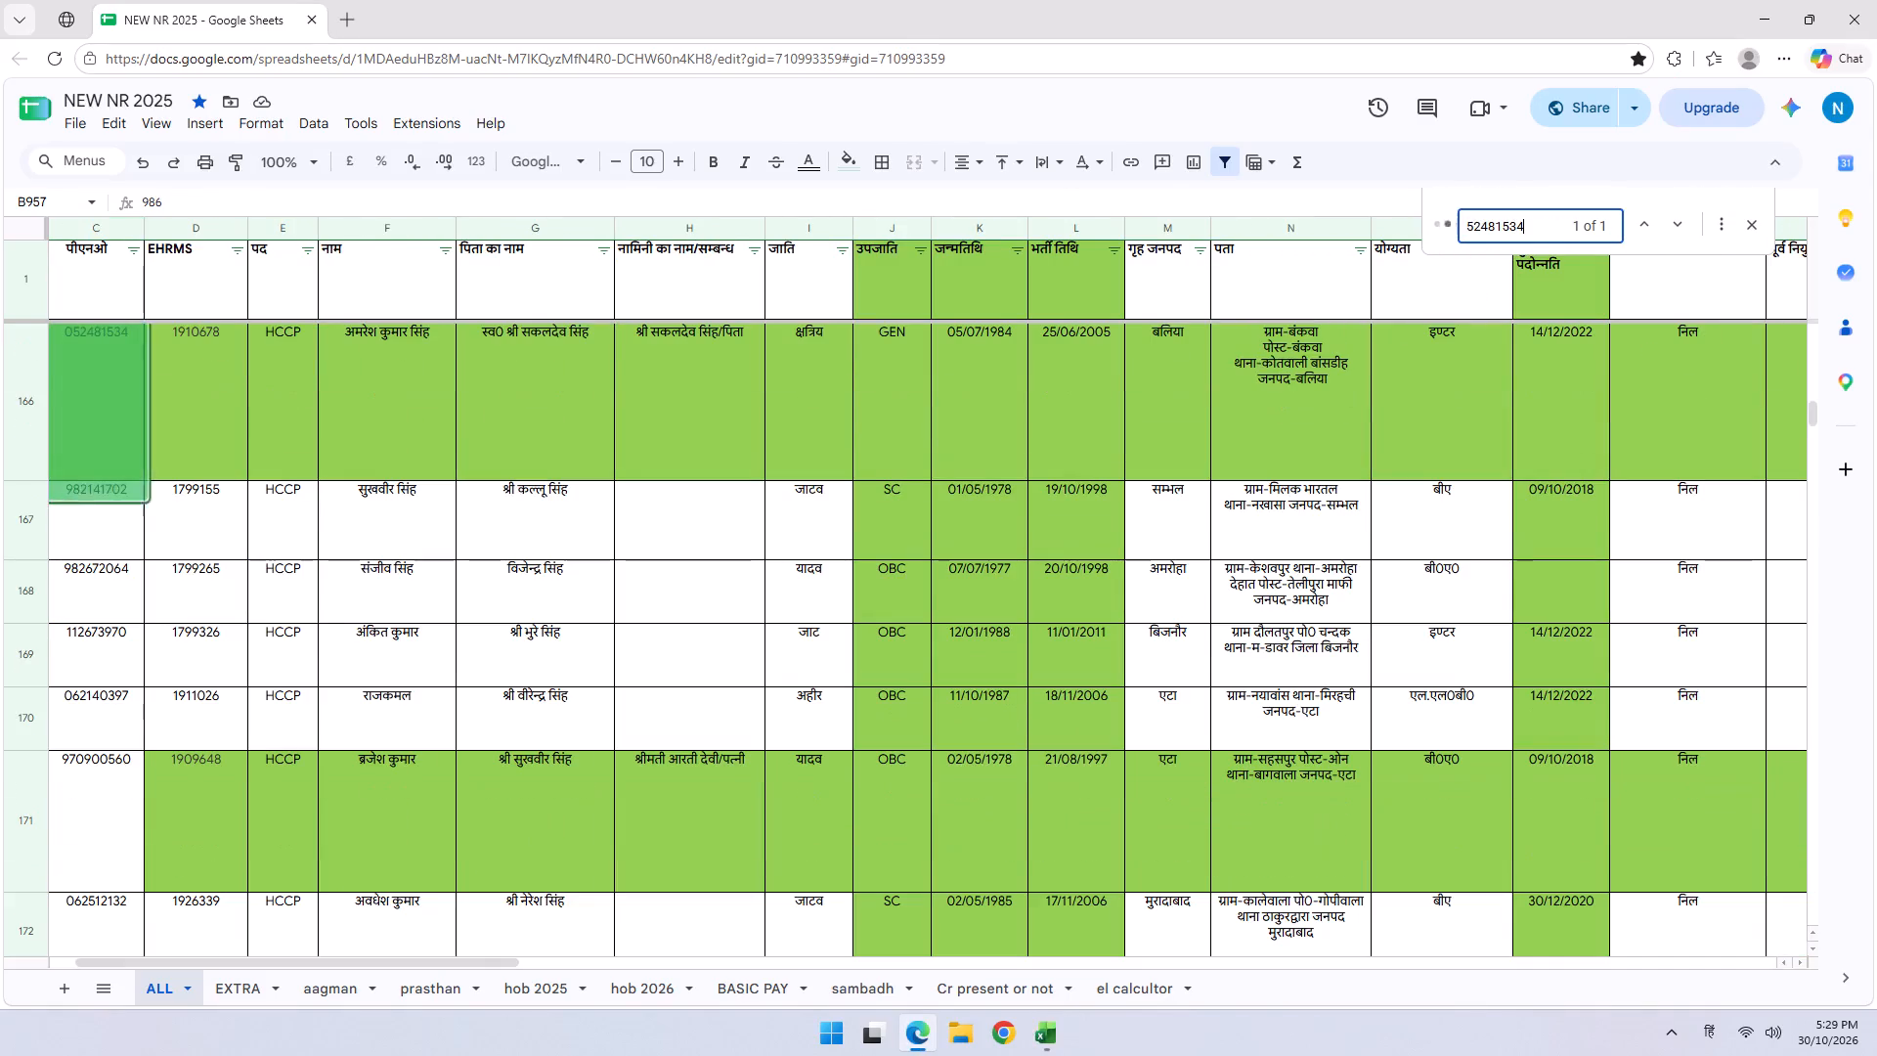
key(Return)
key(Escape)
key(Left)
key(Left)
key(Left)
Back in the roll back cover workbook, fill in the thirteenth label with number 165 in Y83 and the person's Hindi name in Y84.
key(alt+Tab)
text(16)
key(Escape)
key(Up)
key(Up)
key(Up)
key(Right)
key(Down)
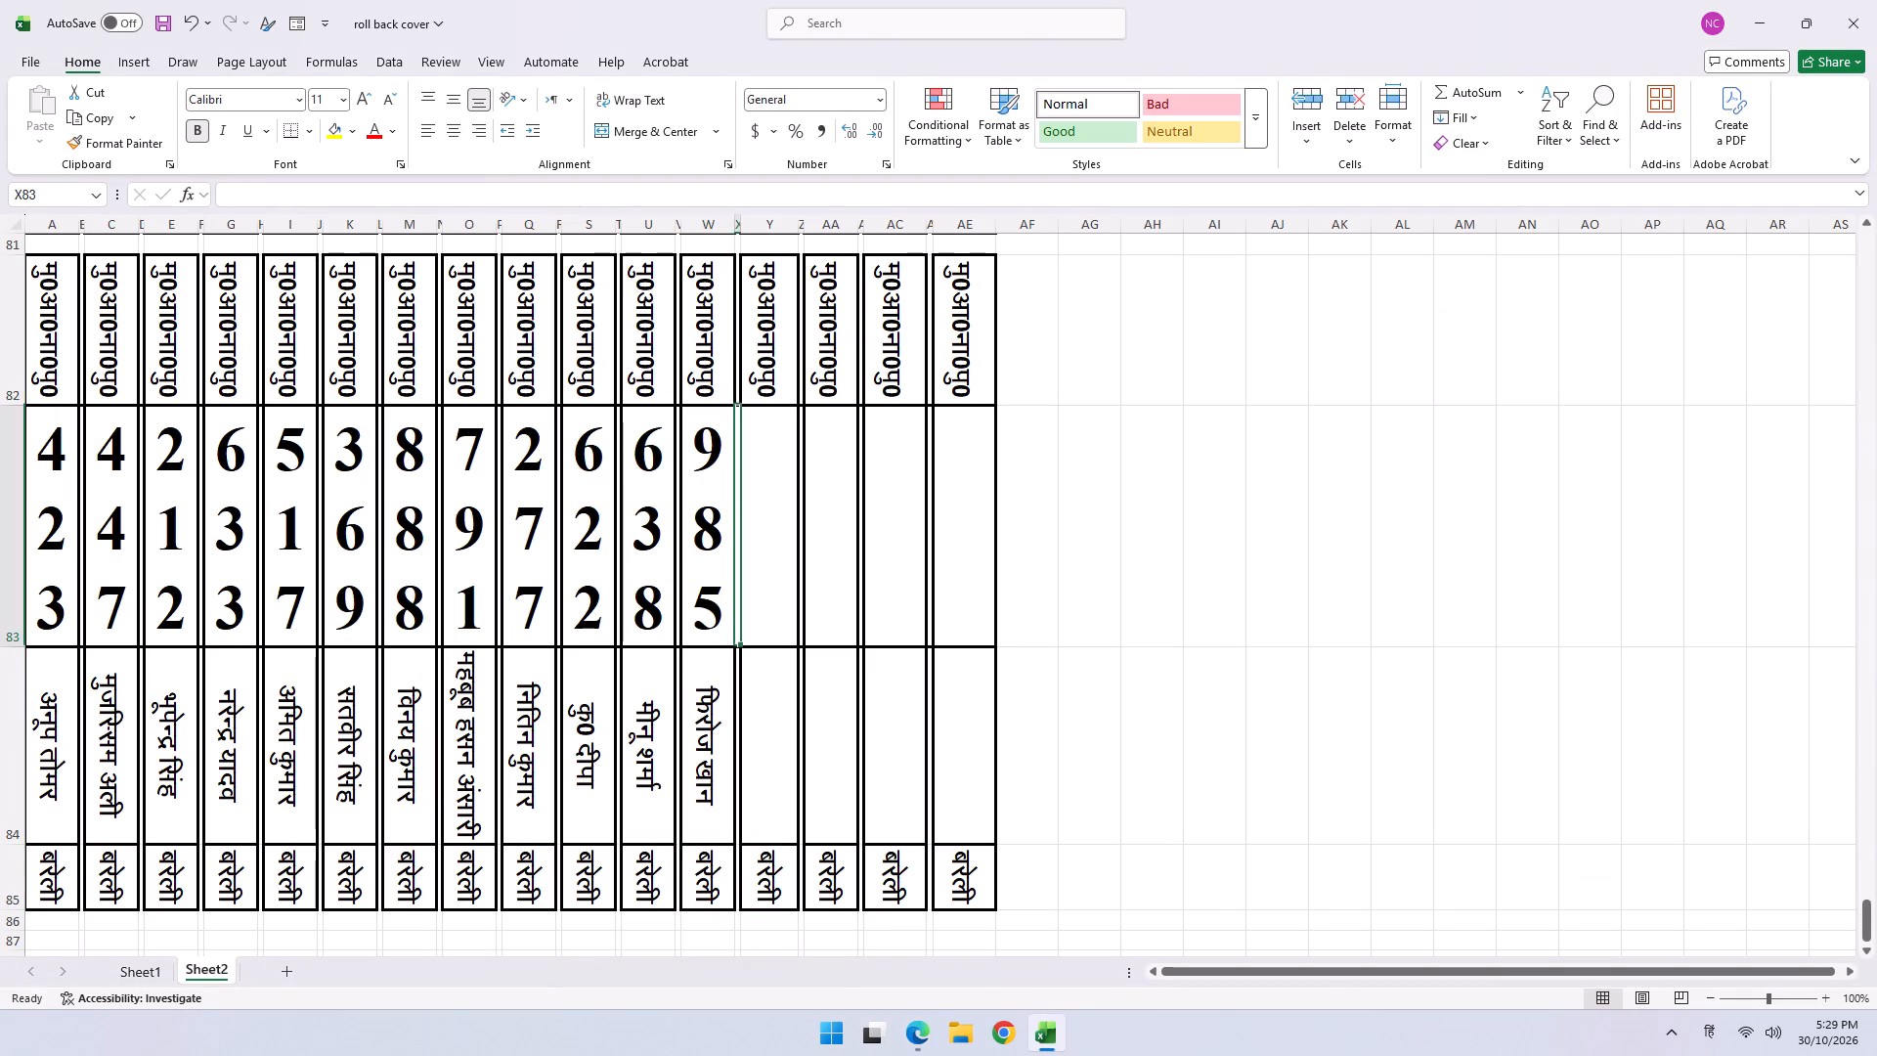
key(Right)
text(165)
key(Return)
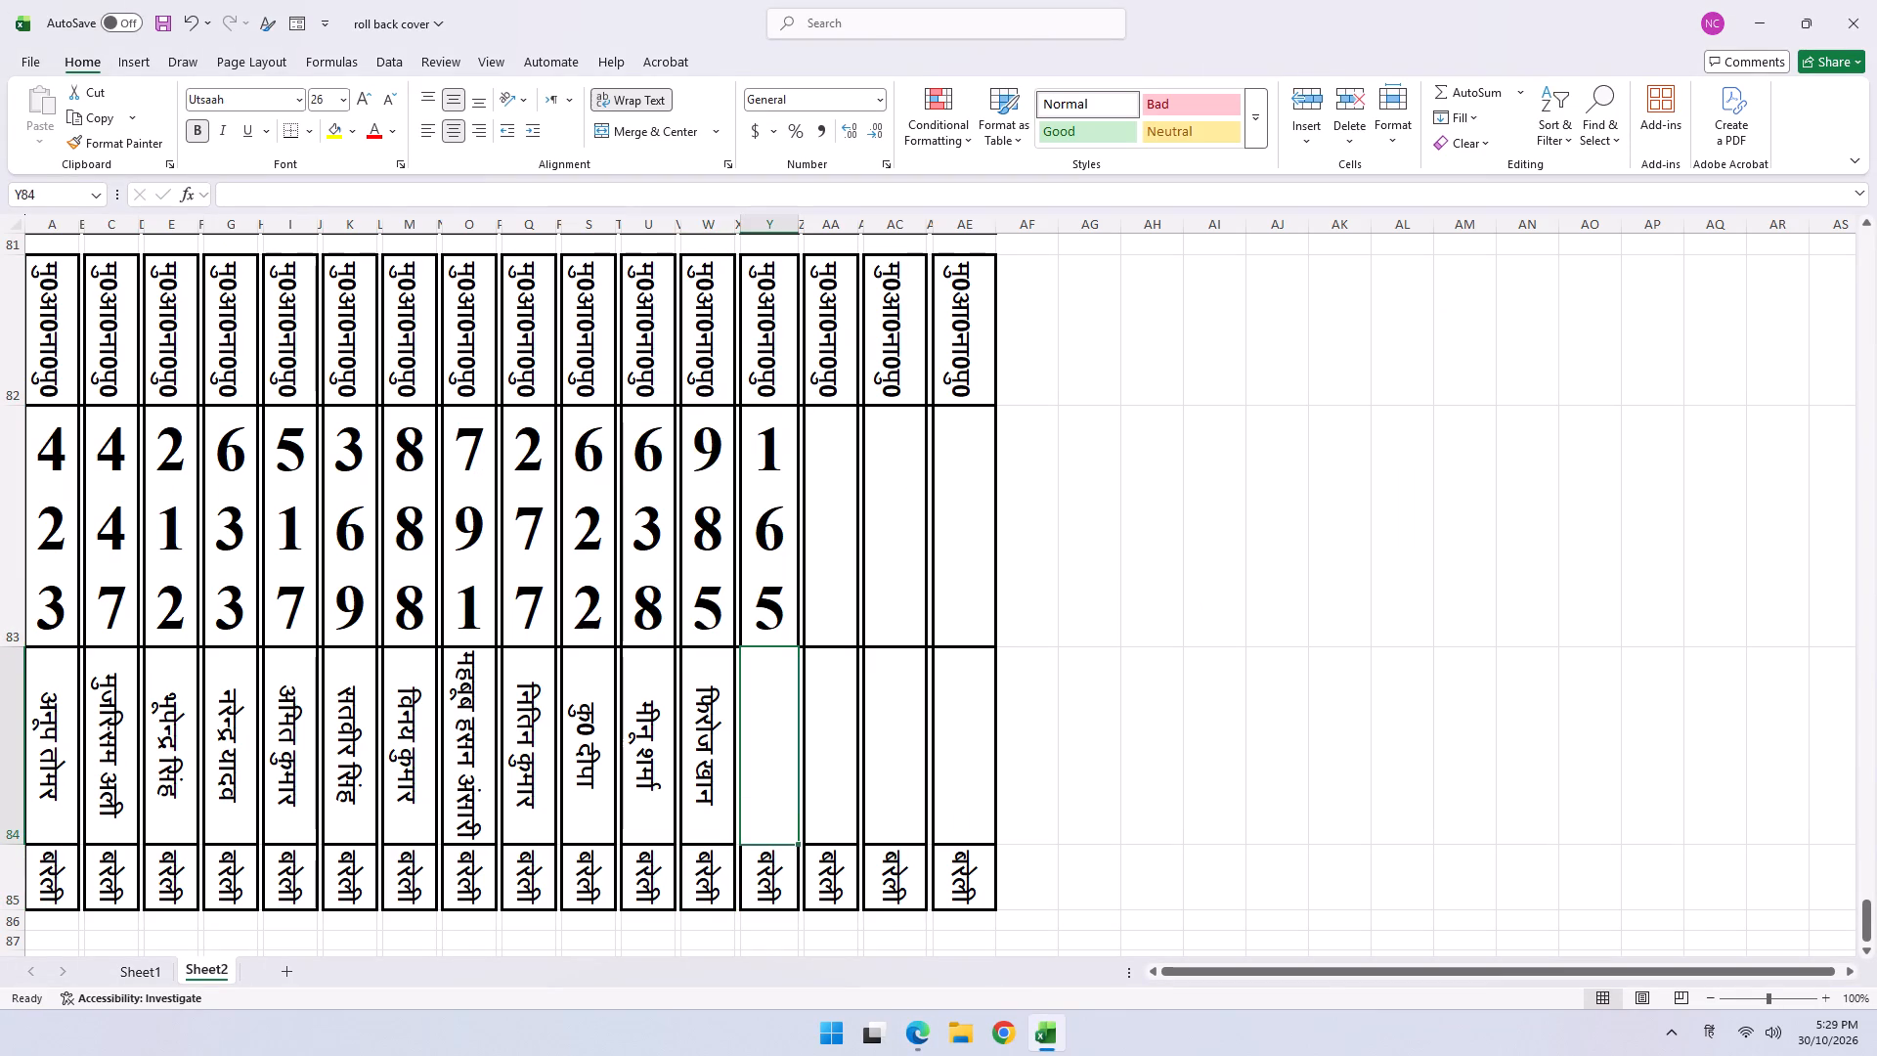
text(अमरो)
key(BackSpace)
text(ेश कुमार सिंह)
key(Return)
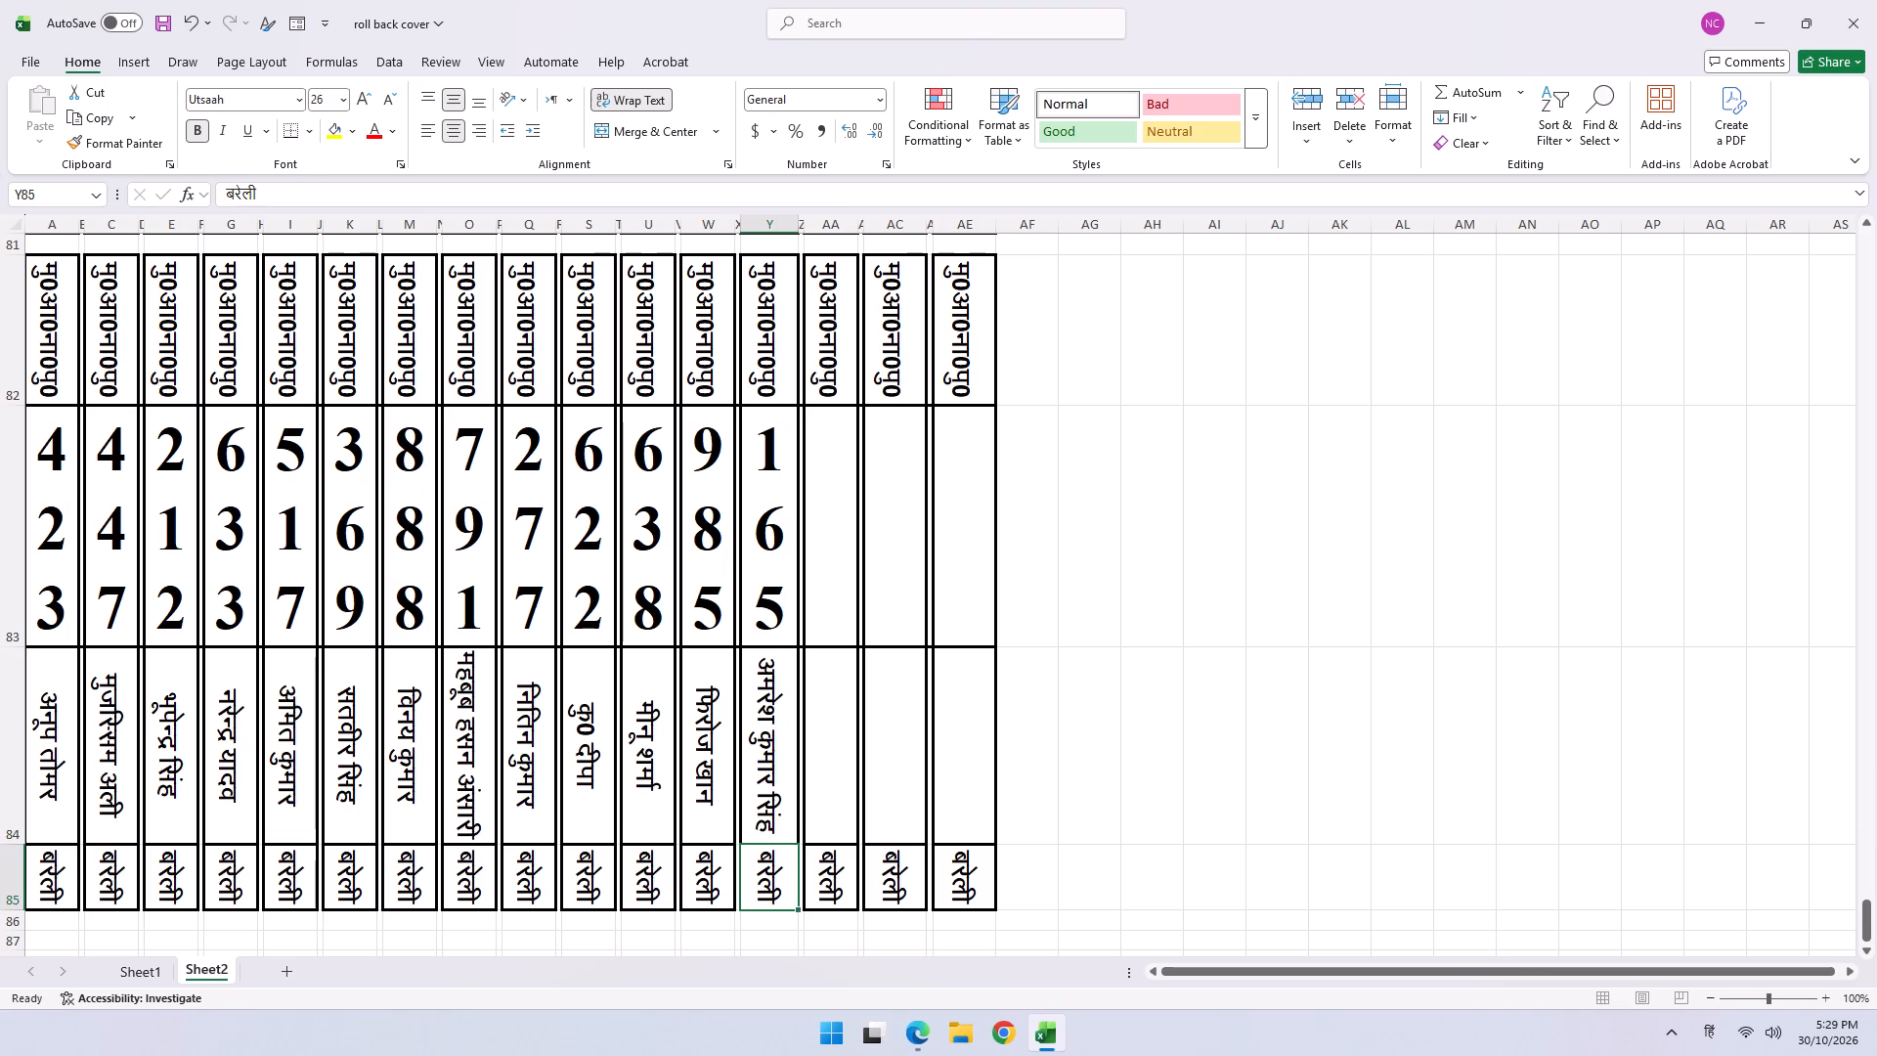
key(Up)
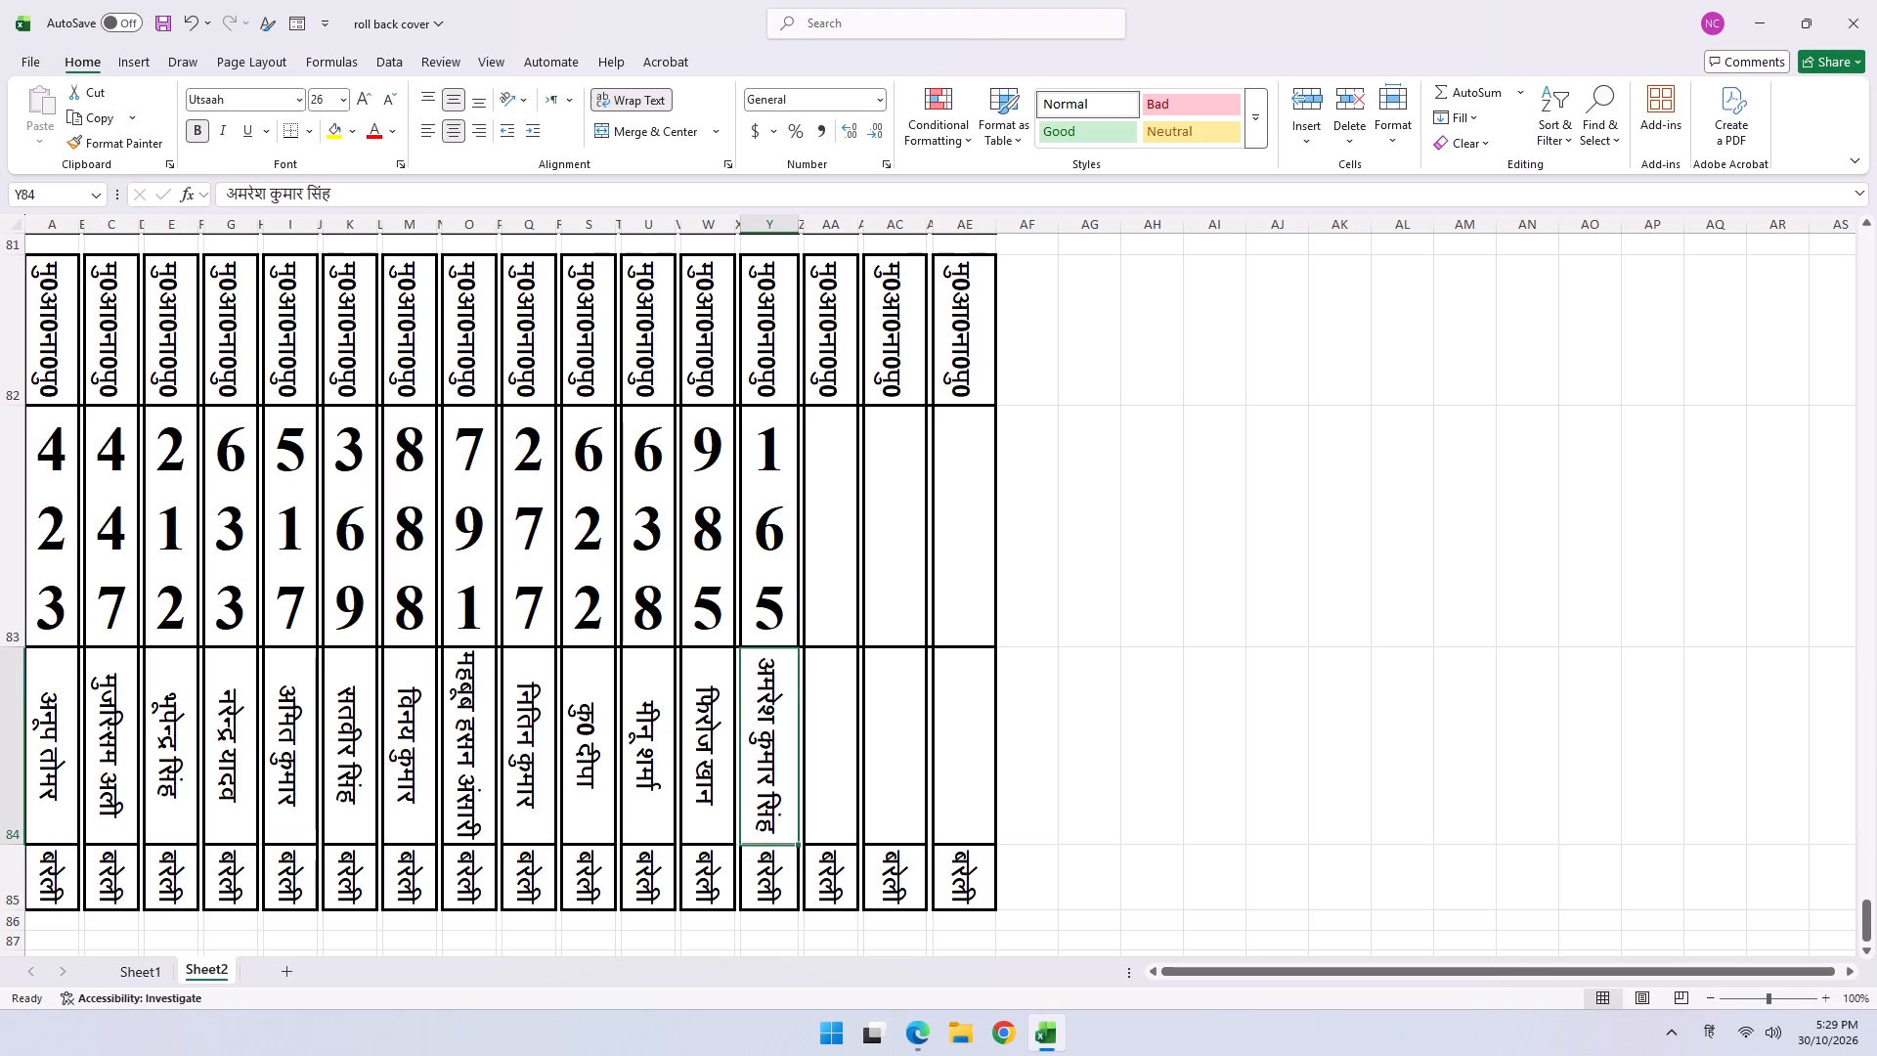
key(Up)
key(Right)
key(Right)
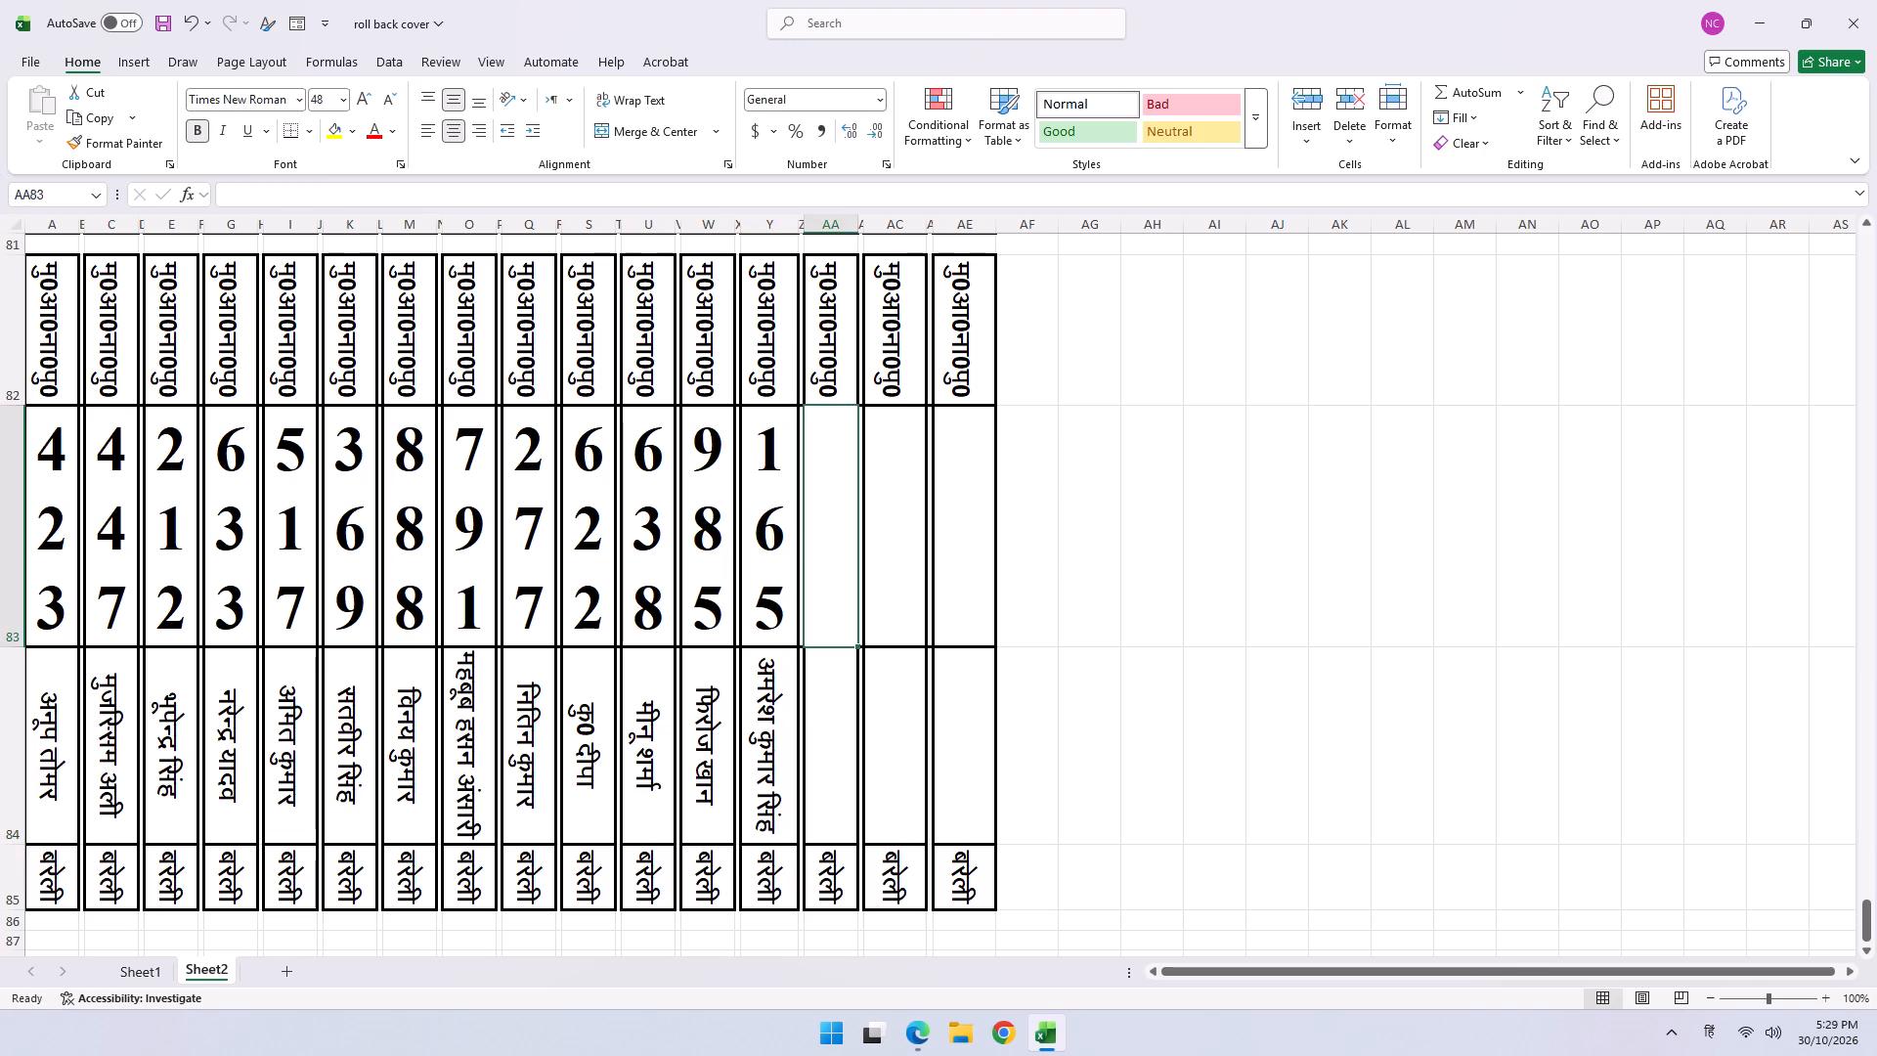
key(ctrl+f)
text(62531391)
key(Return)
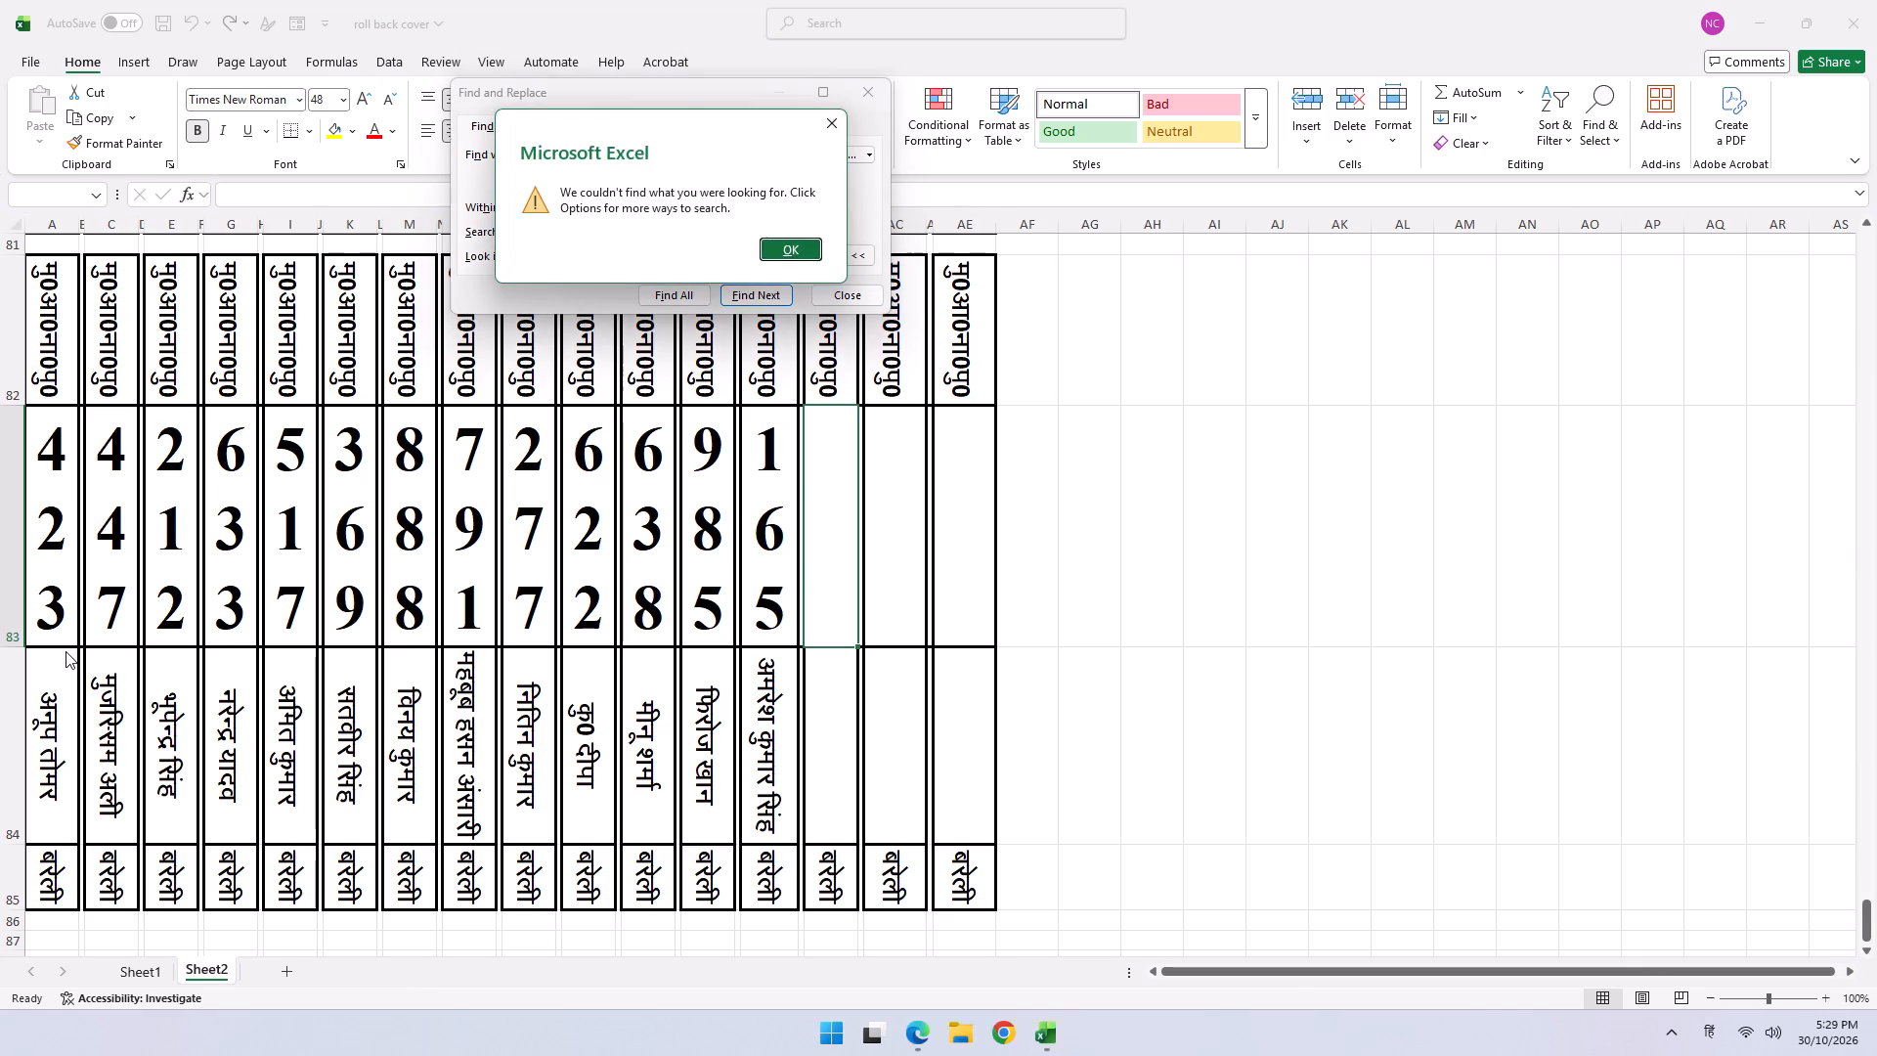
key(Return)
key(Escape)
Switch to the NEW NR 2025 sheet in Edge and search for the fourteenth label's PNO to read the badge number and name.
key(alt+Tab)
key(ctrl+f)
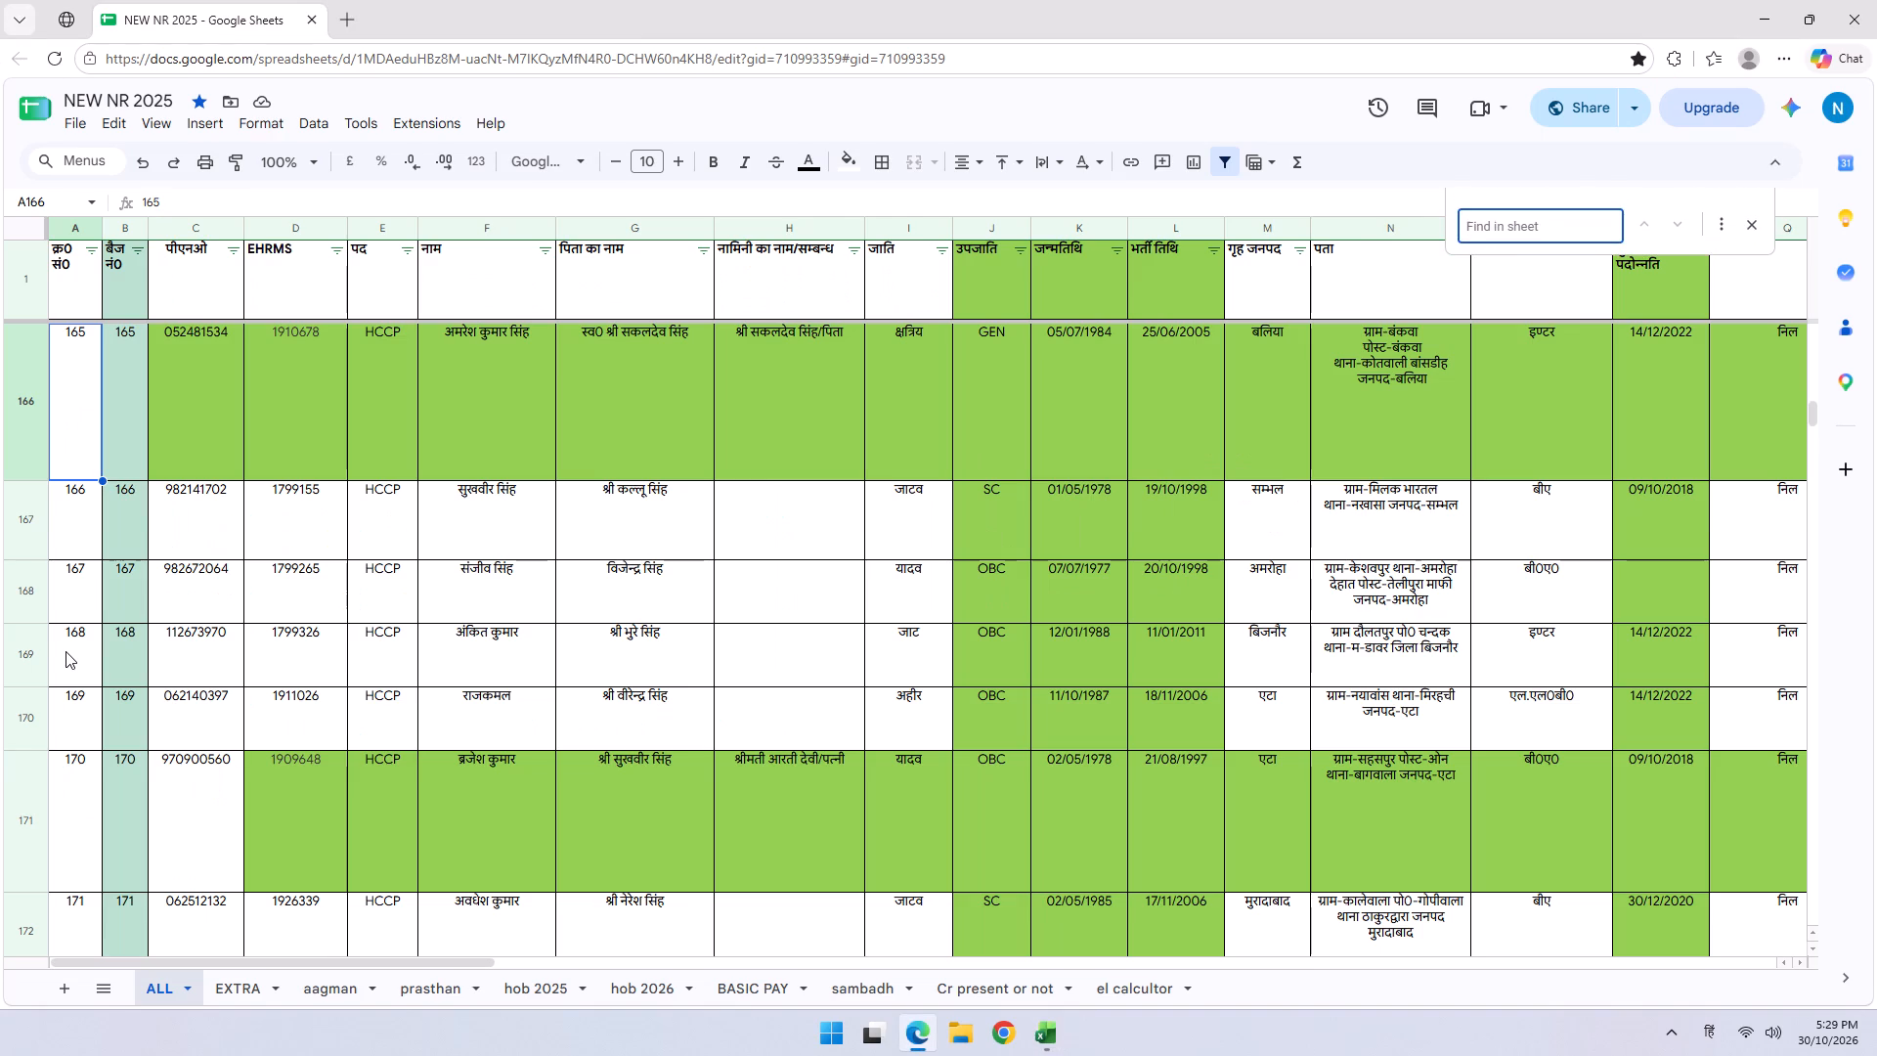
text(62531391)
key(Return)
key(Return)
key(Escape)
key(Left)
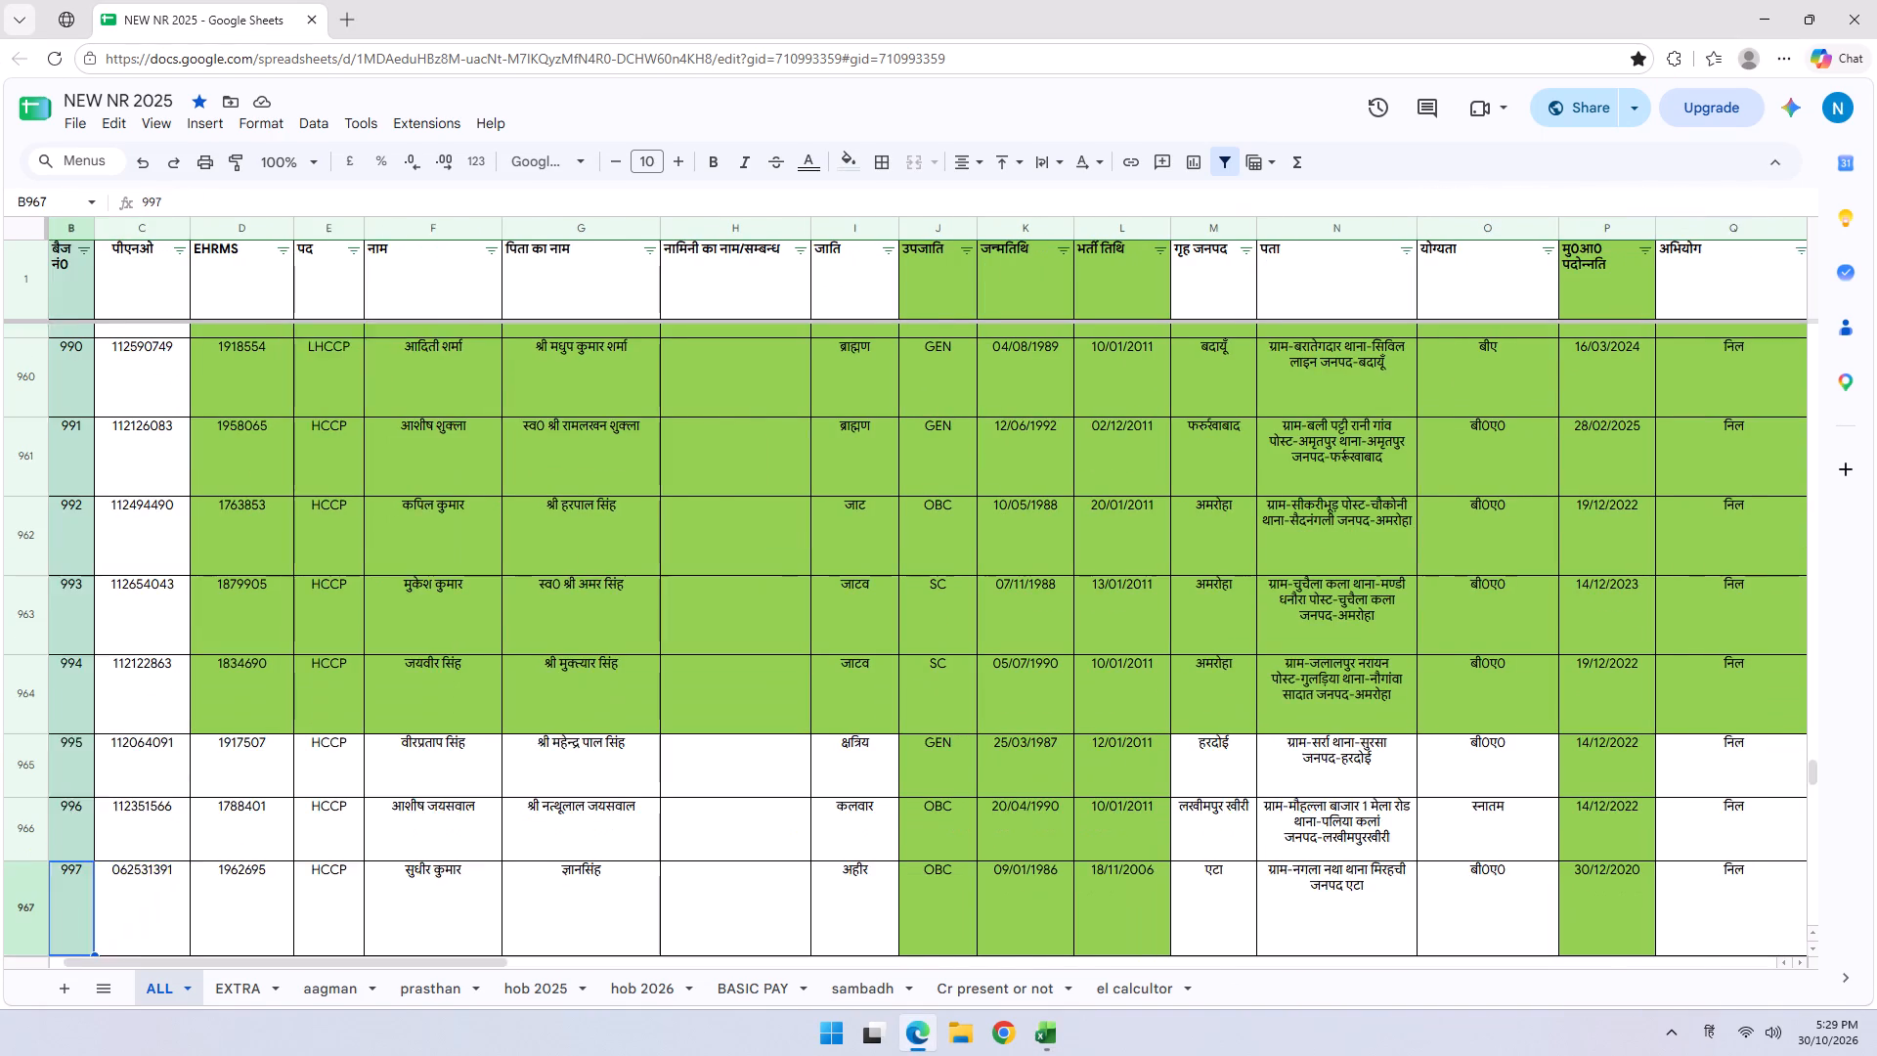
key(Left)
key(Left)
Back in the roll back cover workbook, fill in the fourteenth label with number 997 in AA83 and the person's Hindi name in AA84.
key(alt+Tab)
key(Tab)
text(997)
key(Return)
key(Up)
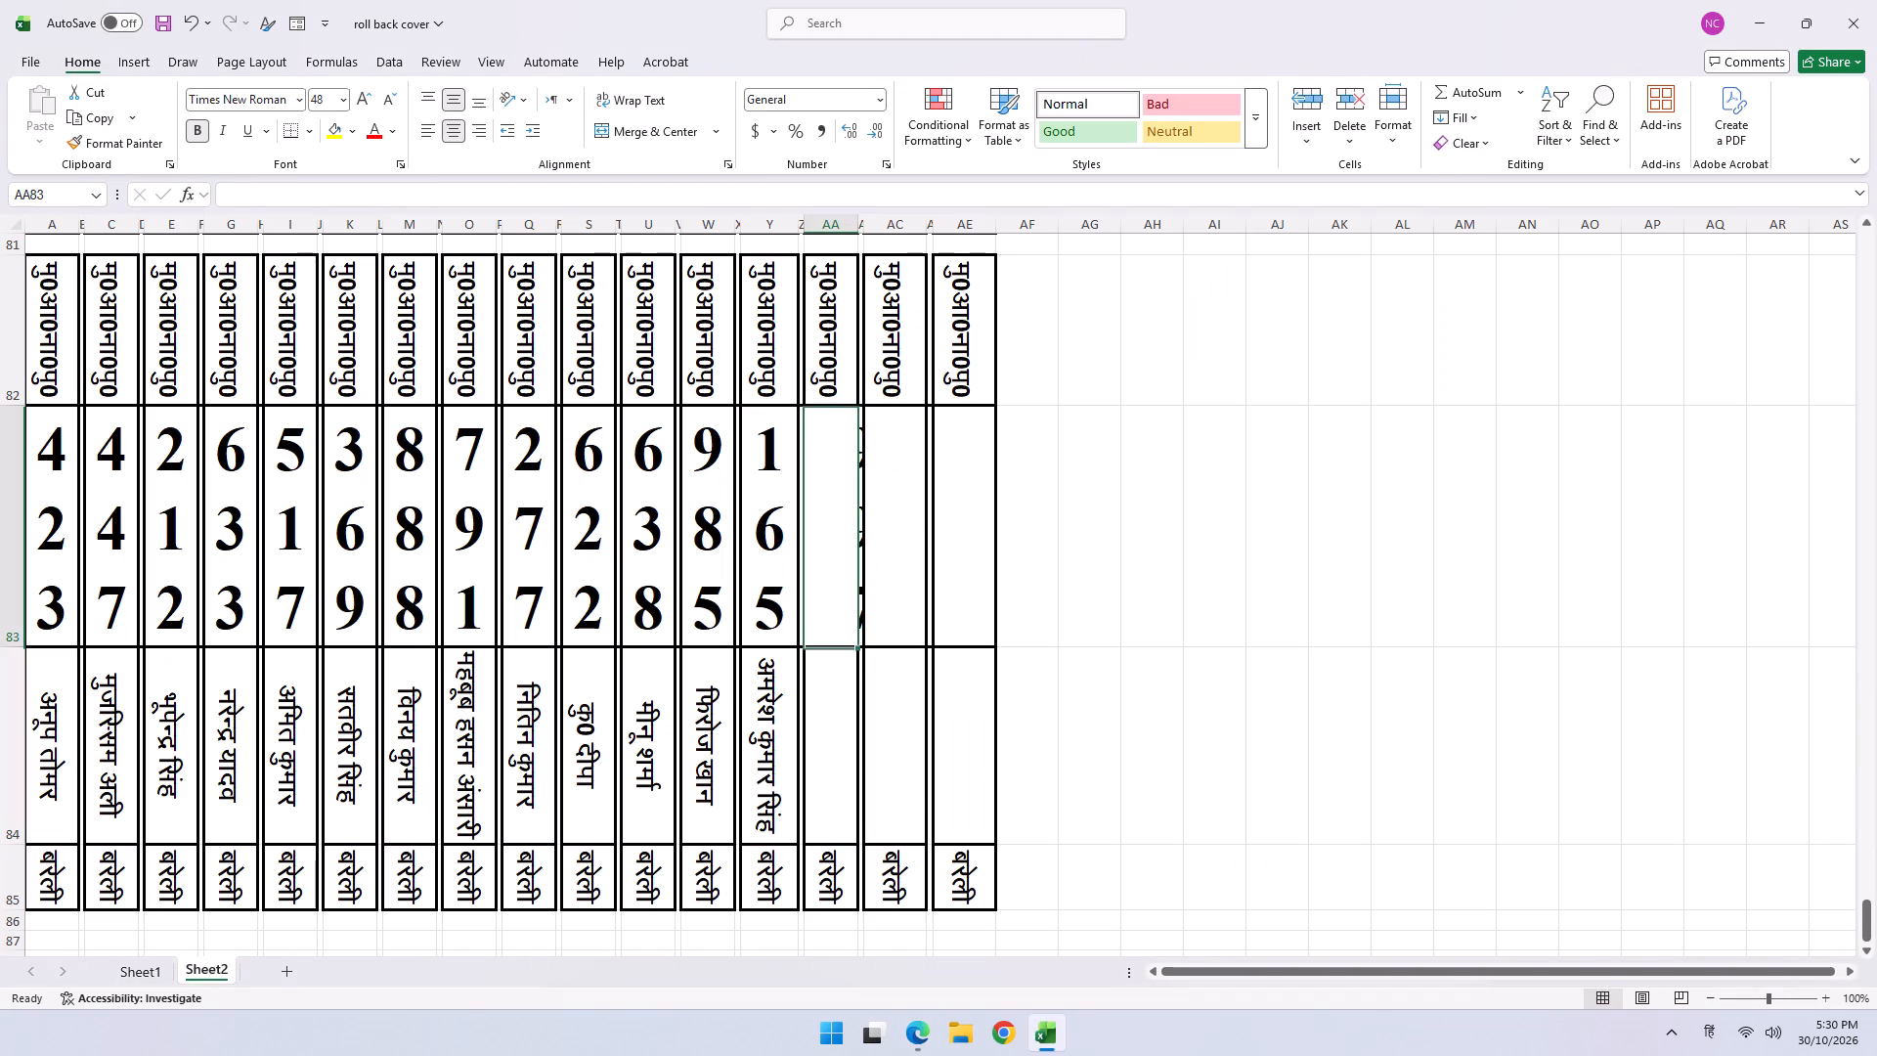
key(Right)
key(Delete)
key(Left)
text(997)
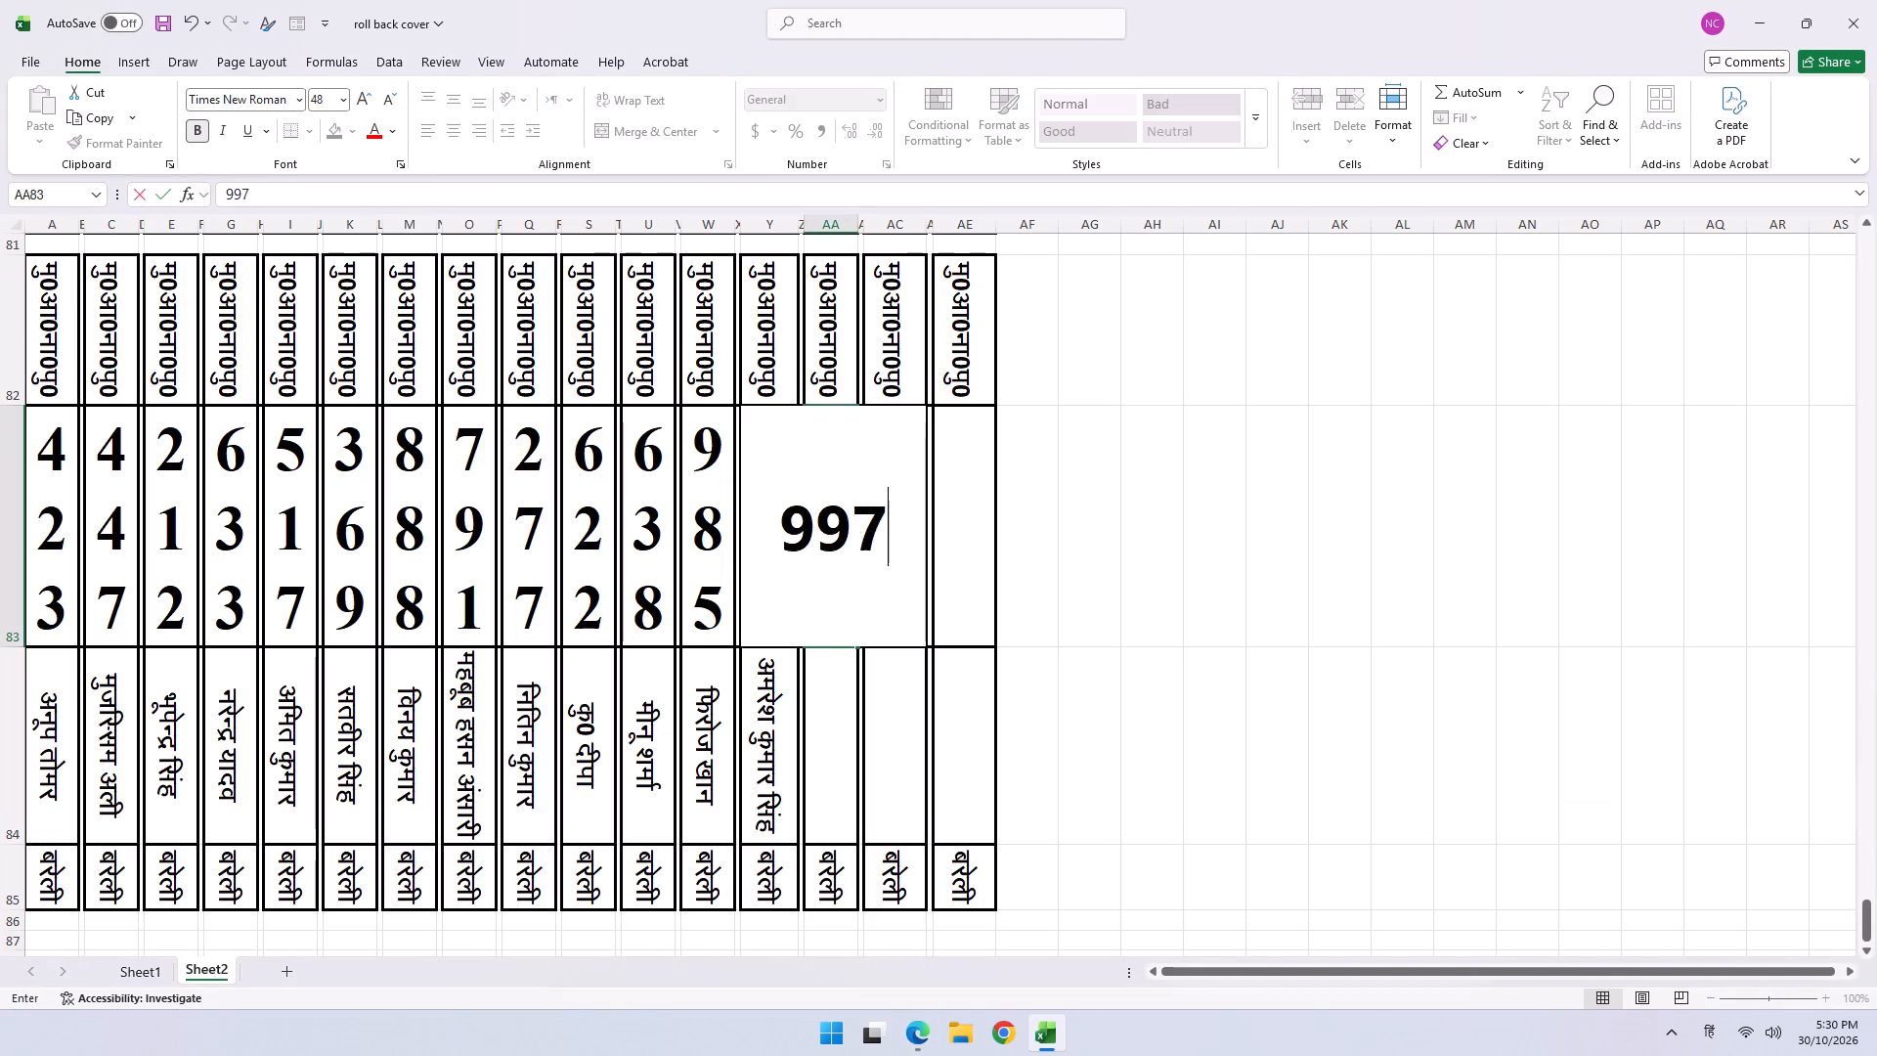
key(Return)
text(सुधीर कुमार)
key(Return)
Switch to the NEW NR 2025 sheet in Edge and search for the fifteenth label's PNO to read the badge number and name.
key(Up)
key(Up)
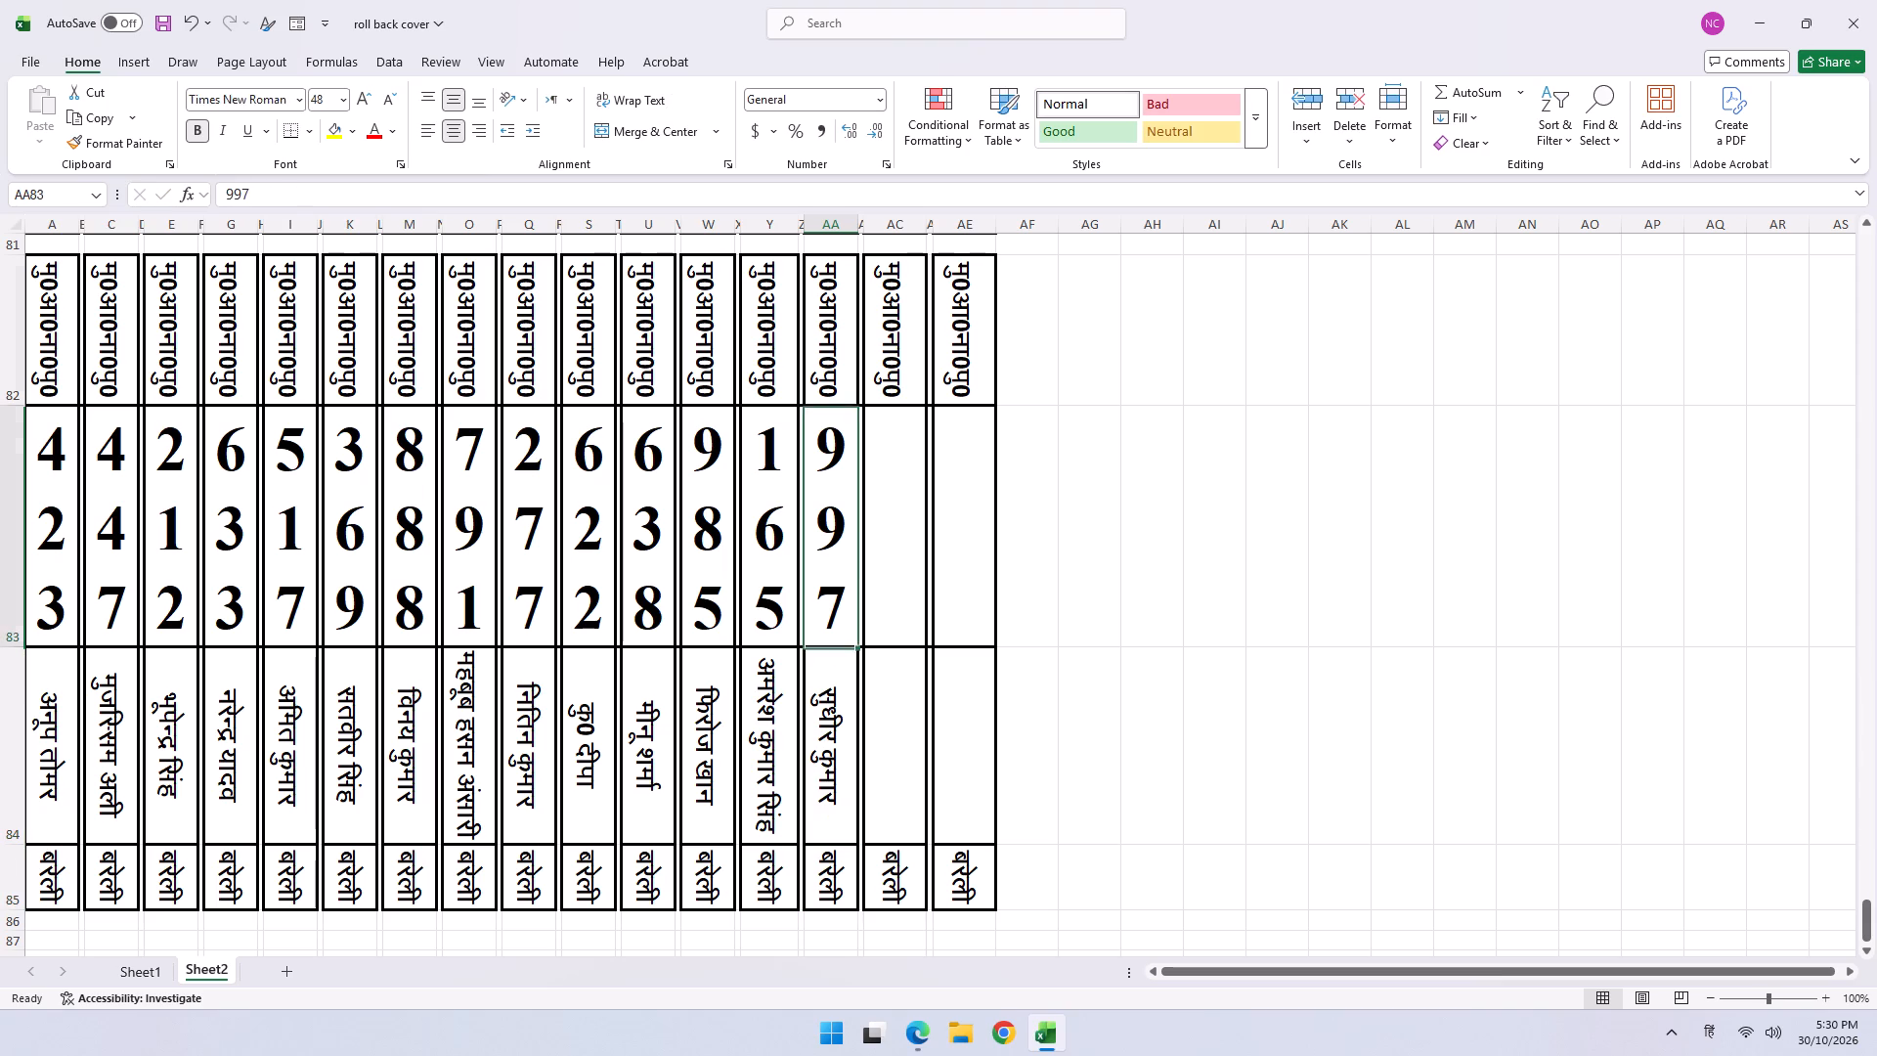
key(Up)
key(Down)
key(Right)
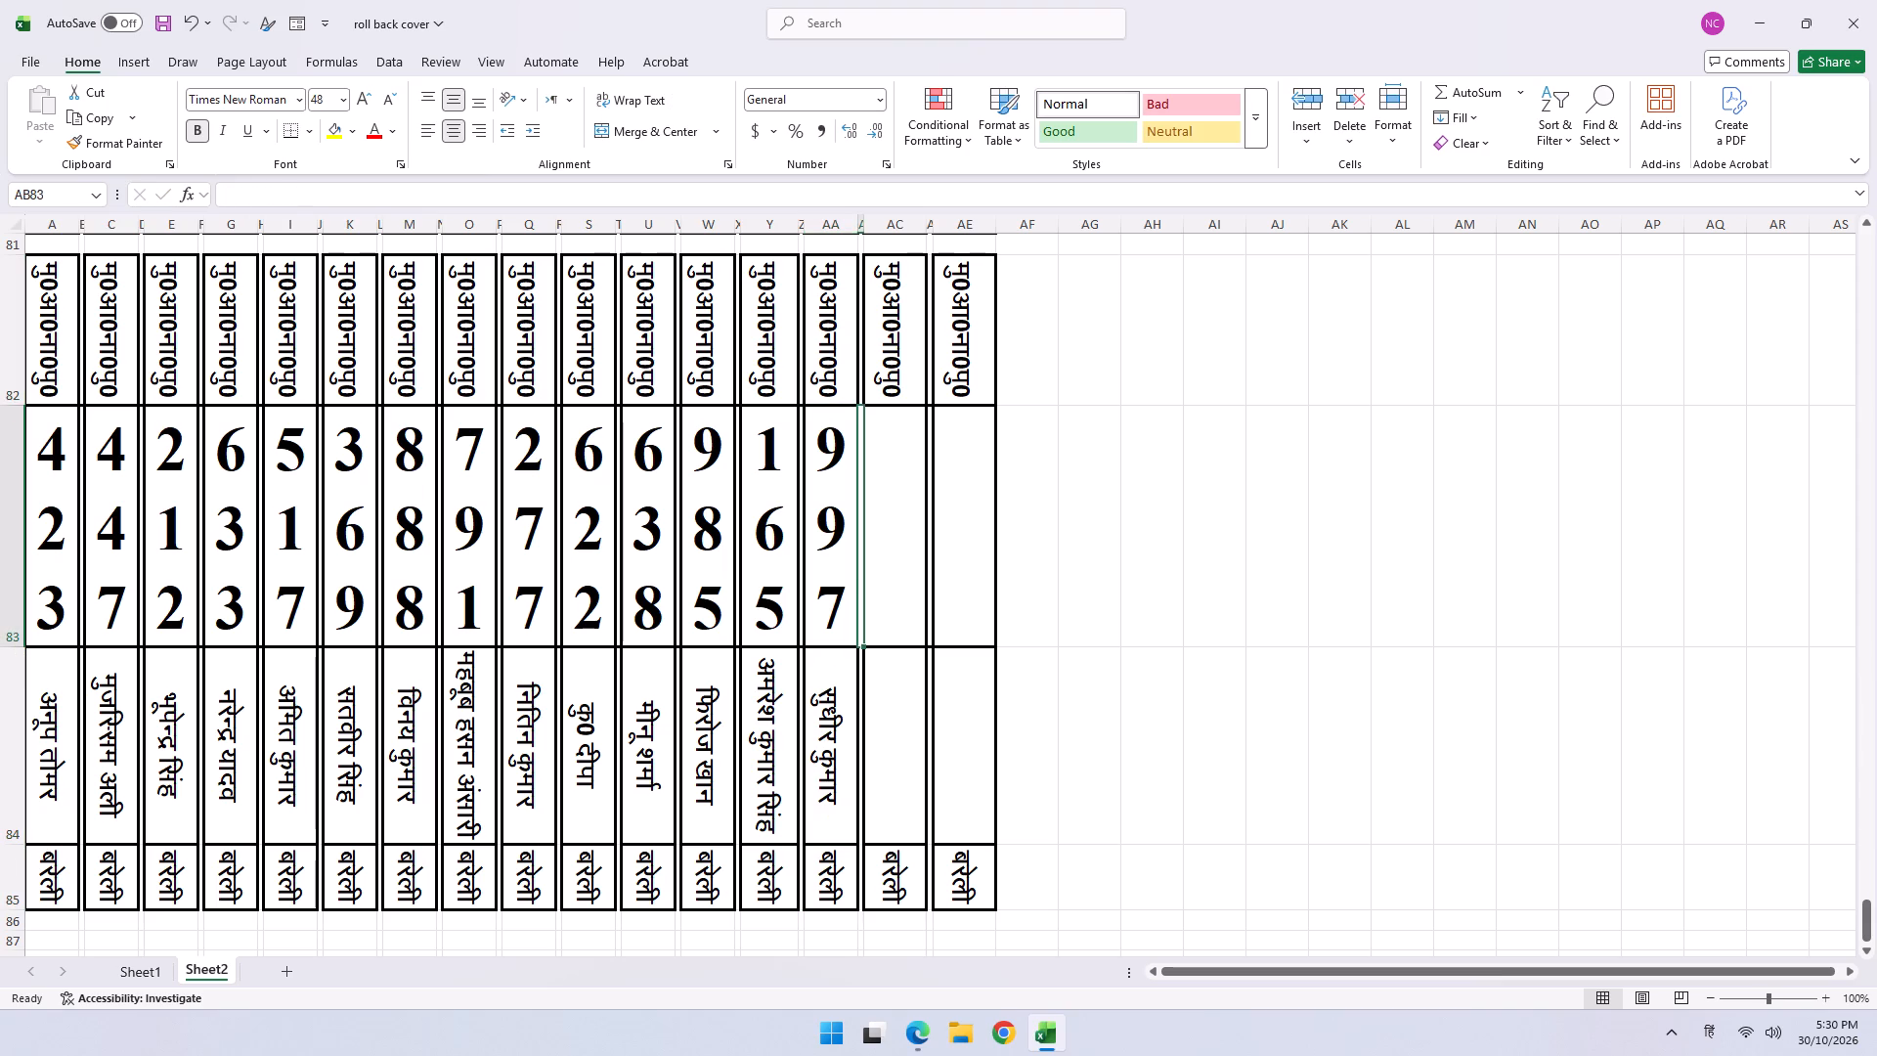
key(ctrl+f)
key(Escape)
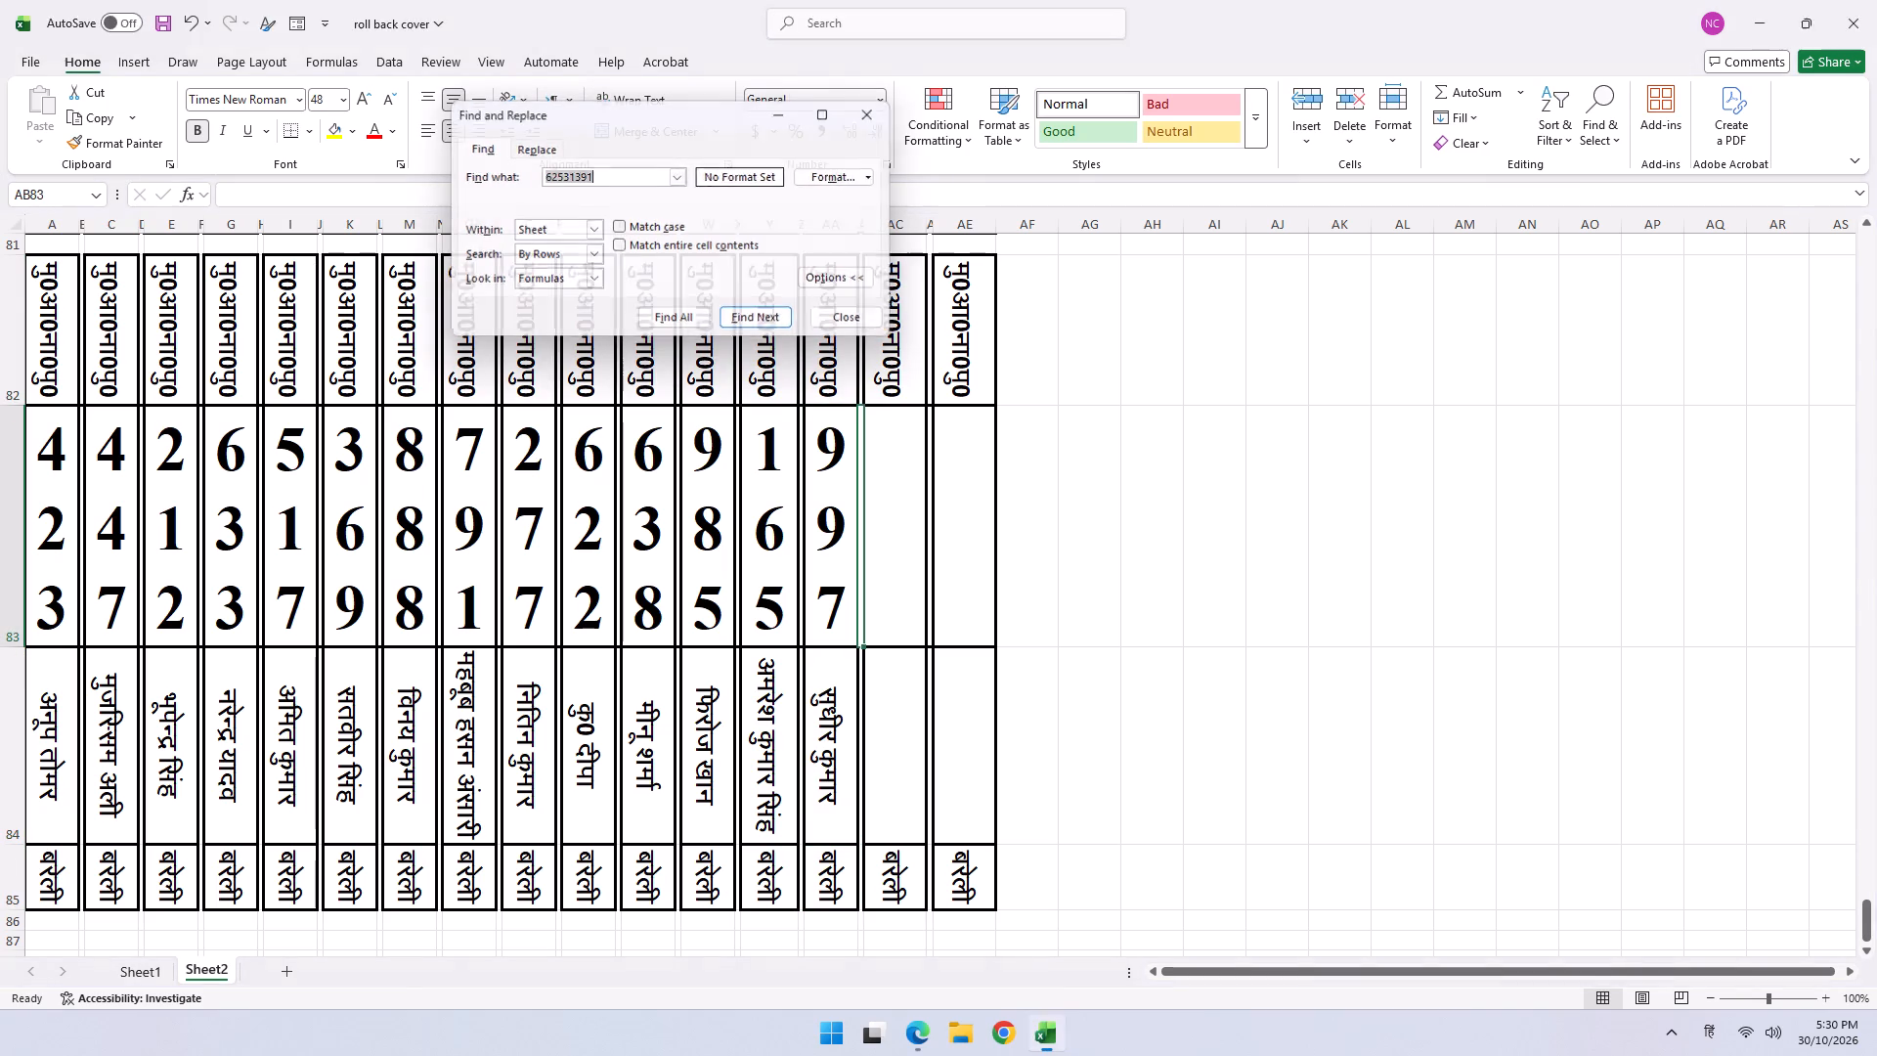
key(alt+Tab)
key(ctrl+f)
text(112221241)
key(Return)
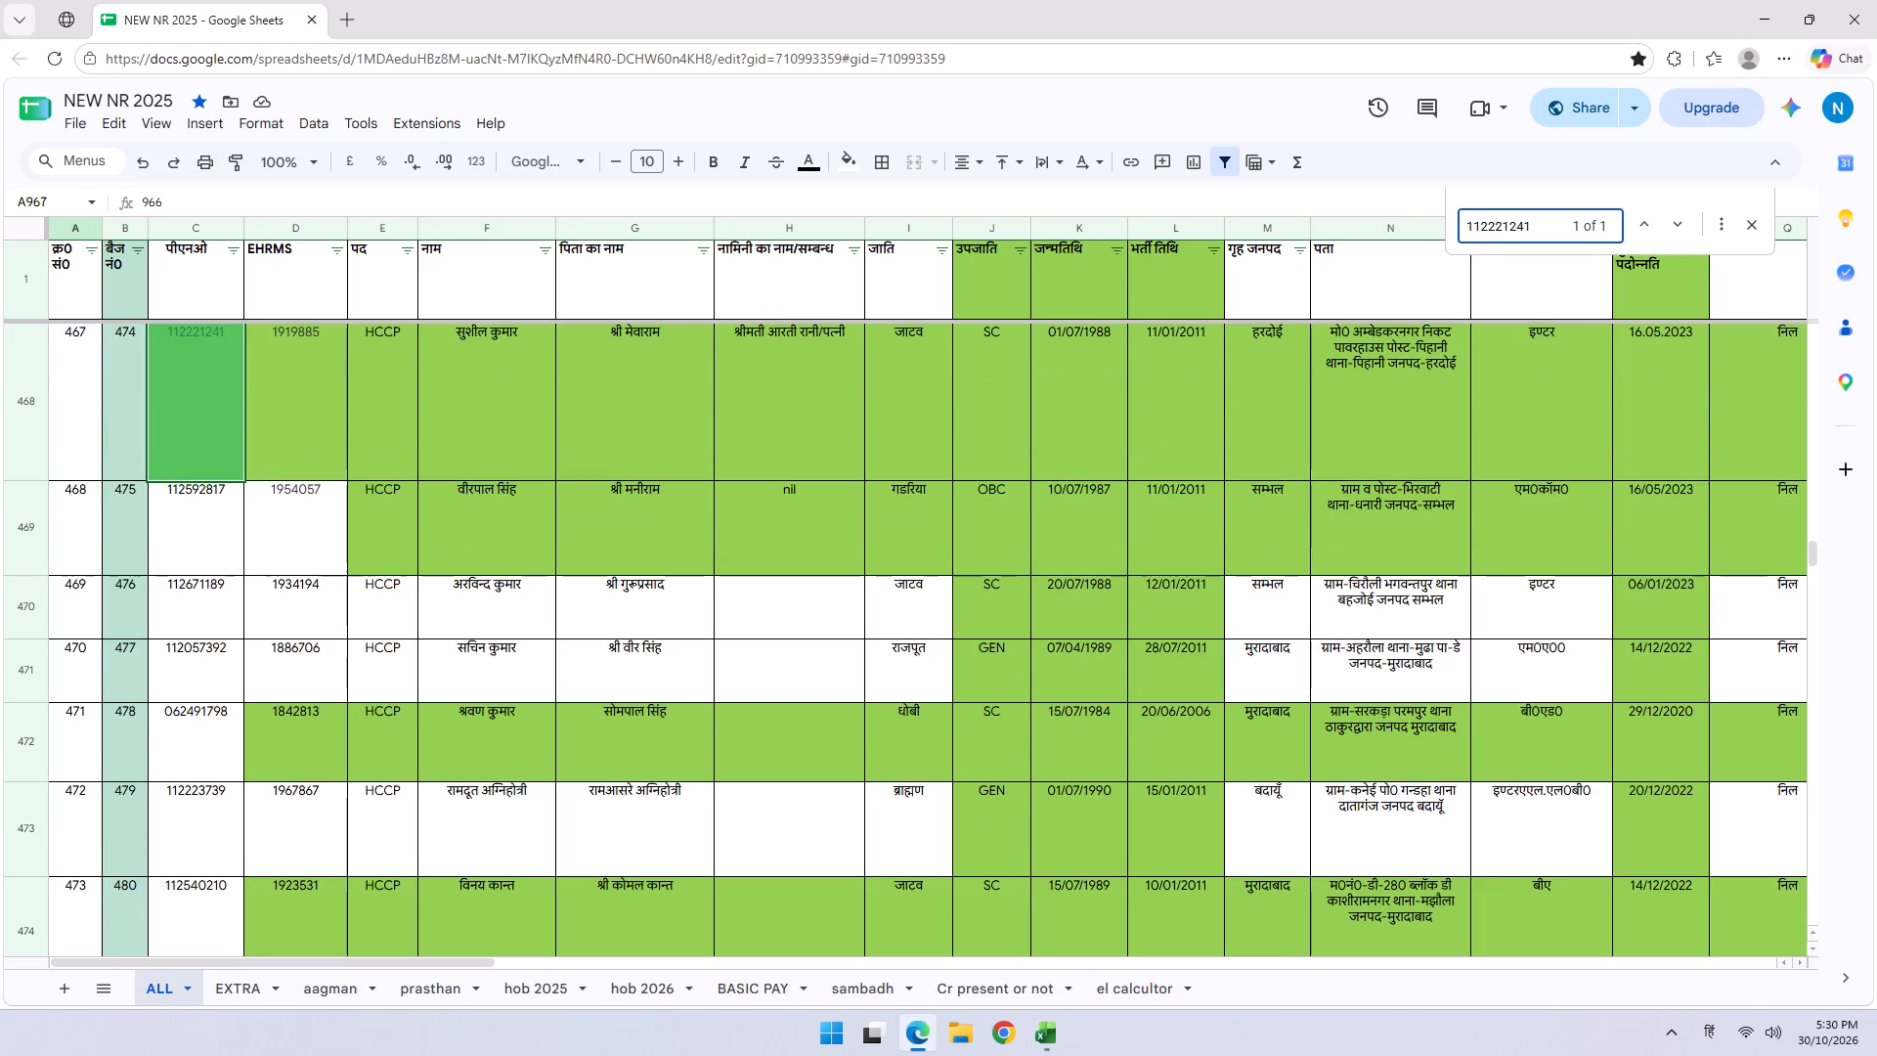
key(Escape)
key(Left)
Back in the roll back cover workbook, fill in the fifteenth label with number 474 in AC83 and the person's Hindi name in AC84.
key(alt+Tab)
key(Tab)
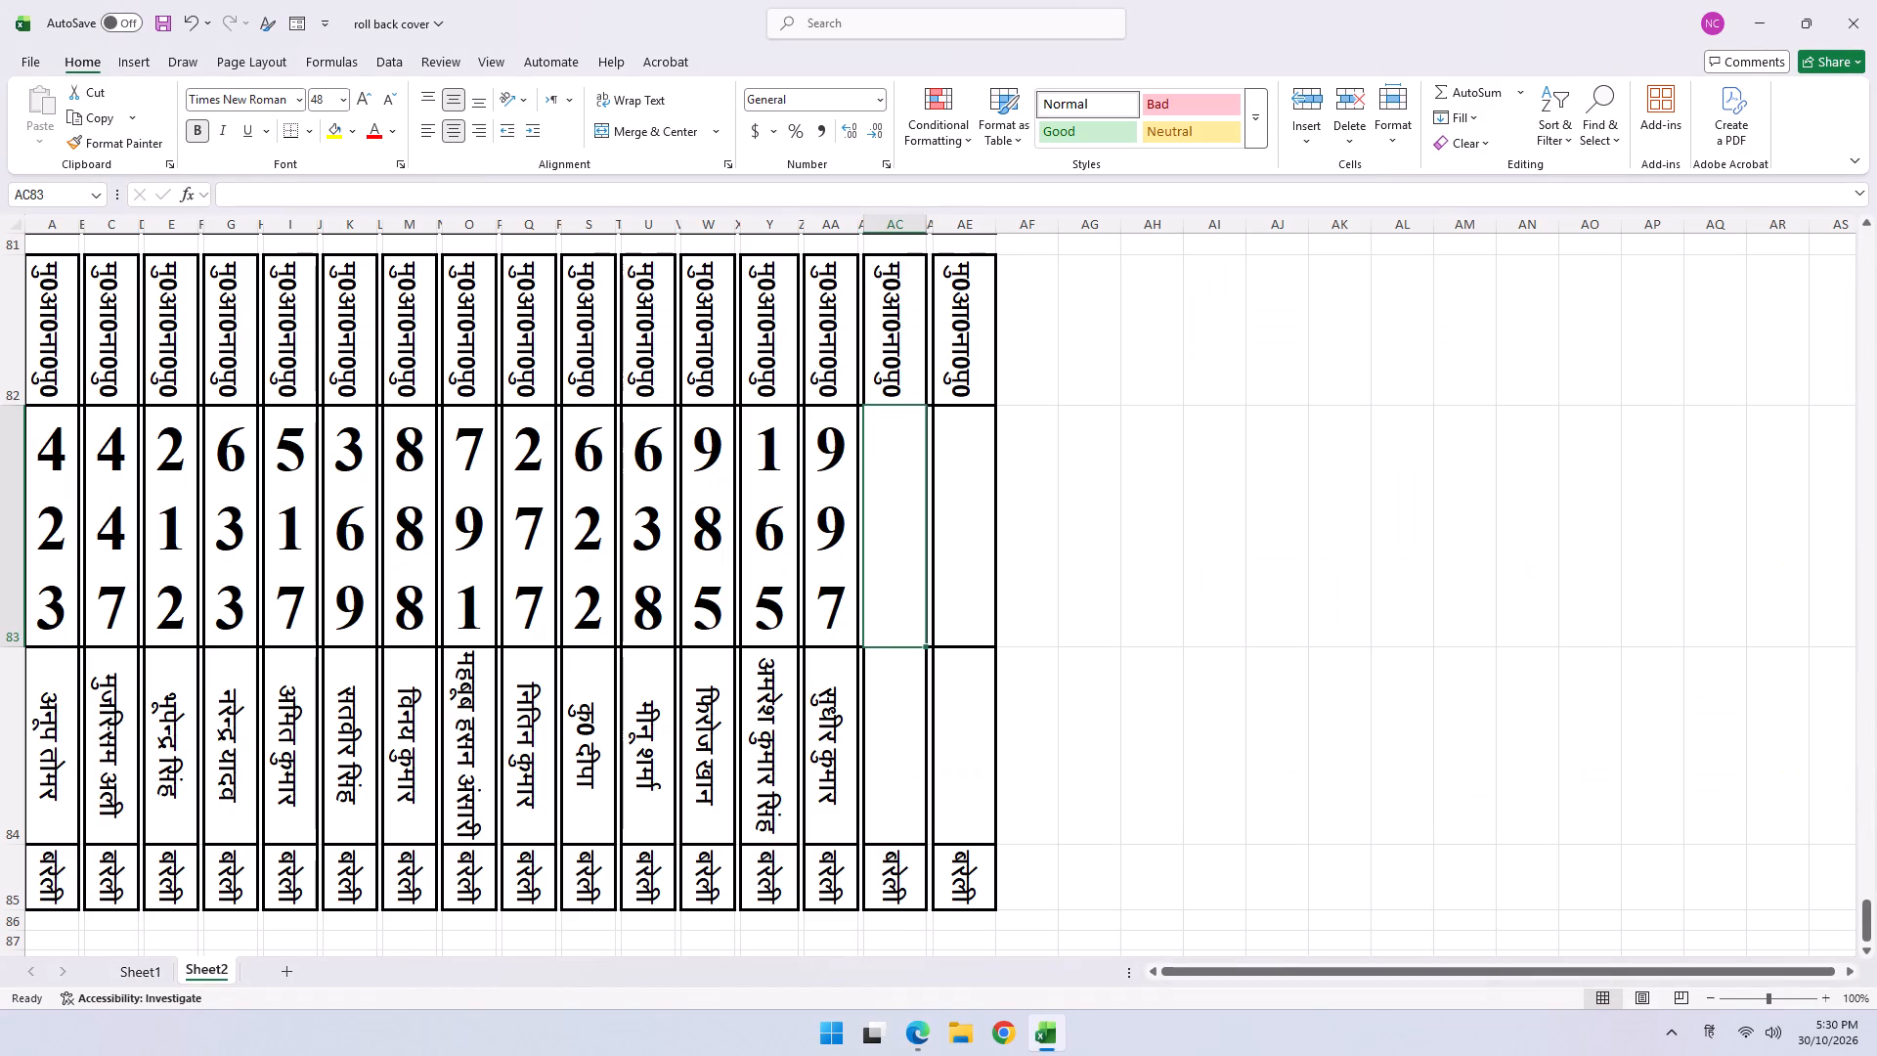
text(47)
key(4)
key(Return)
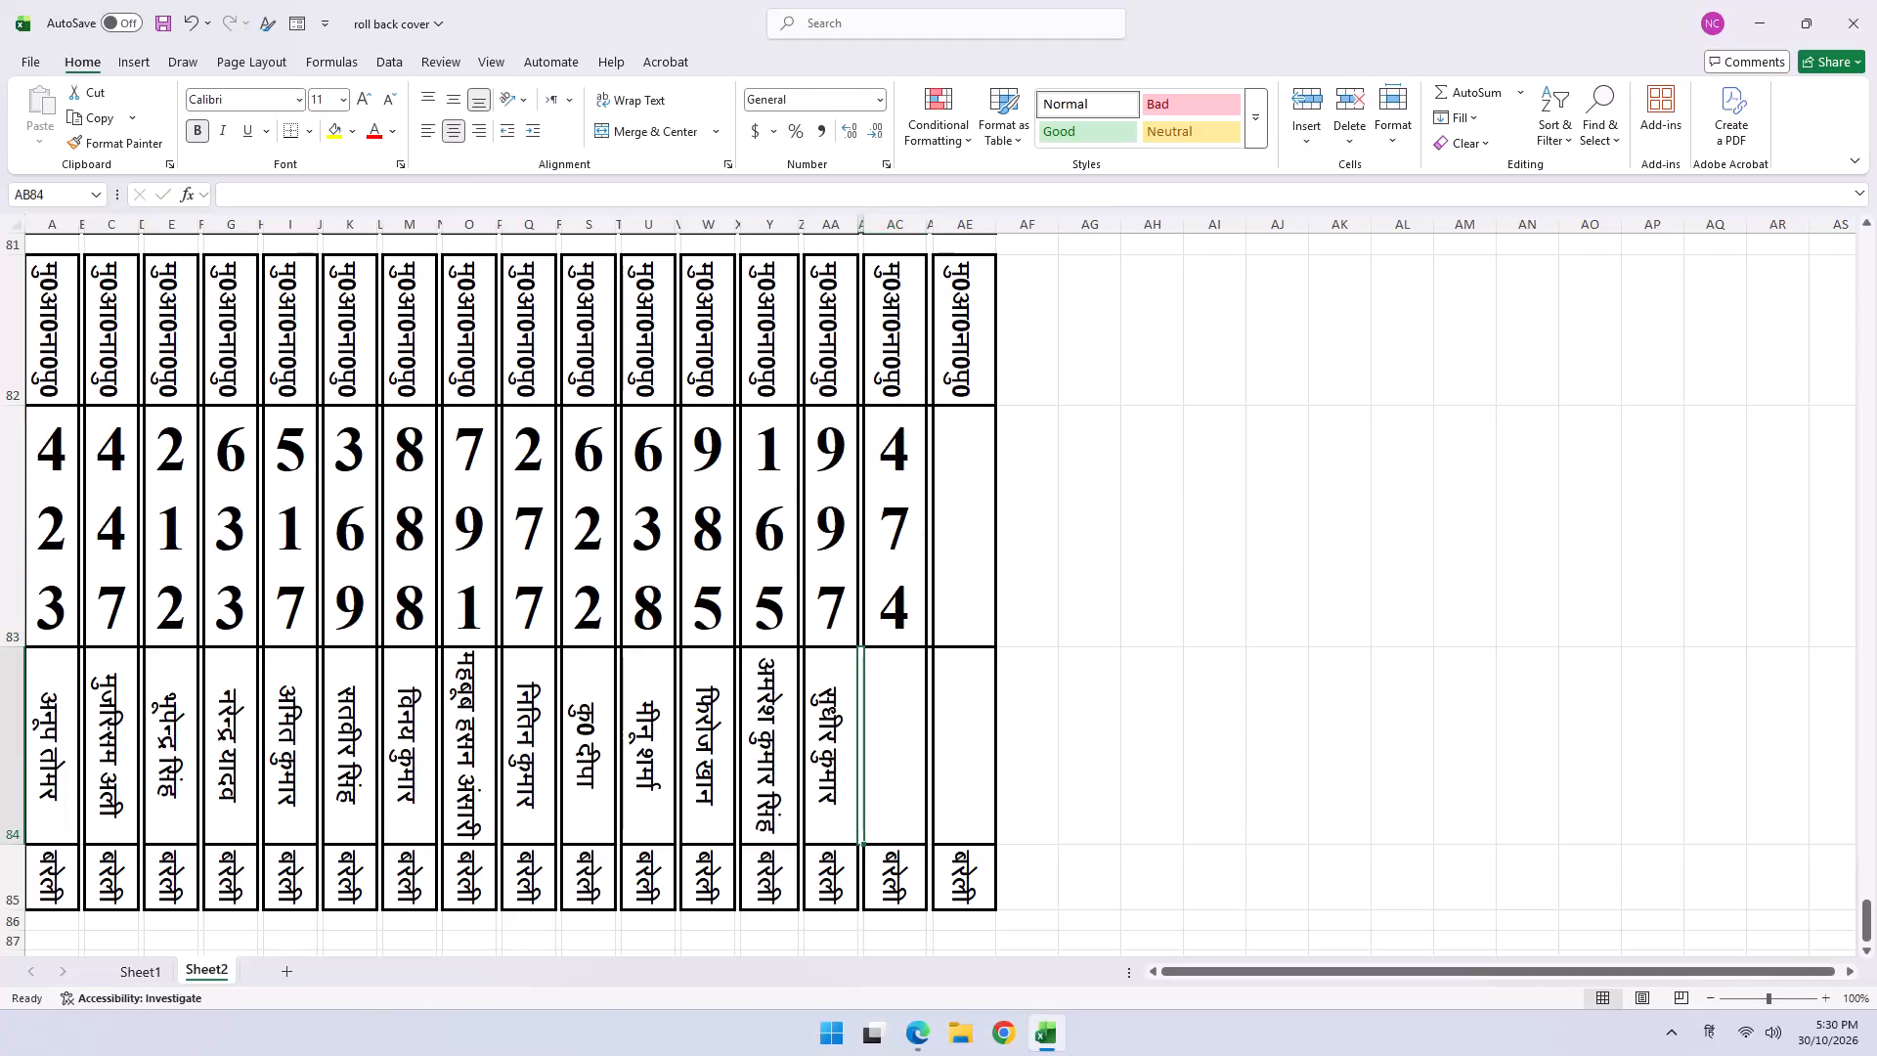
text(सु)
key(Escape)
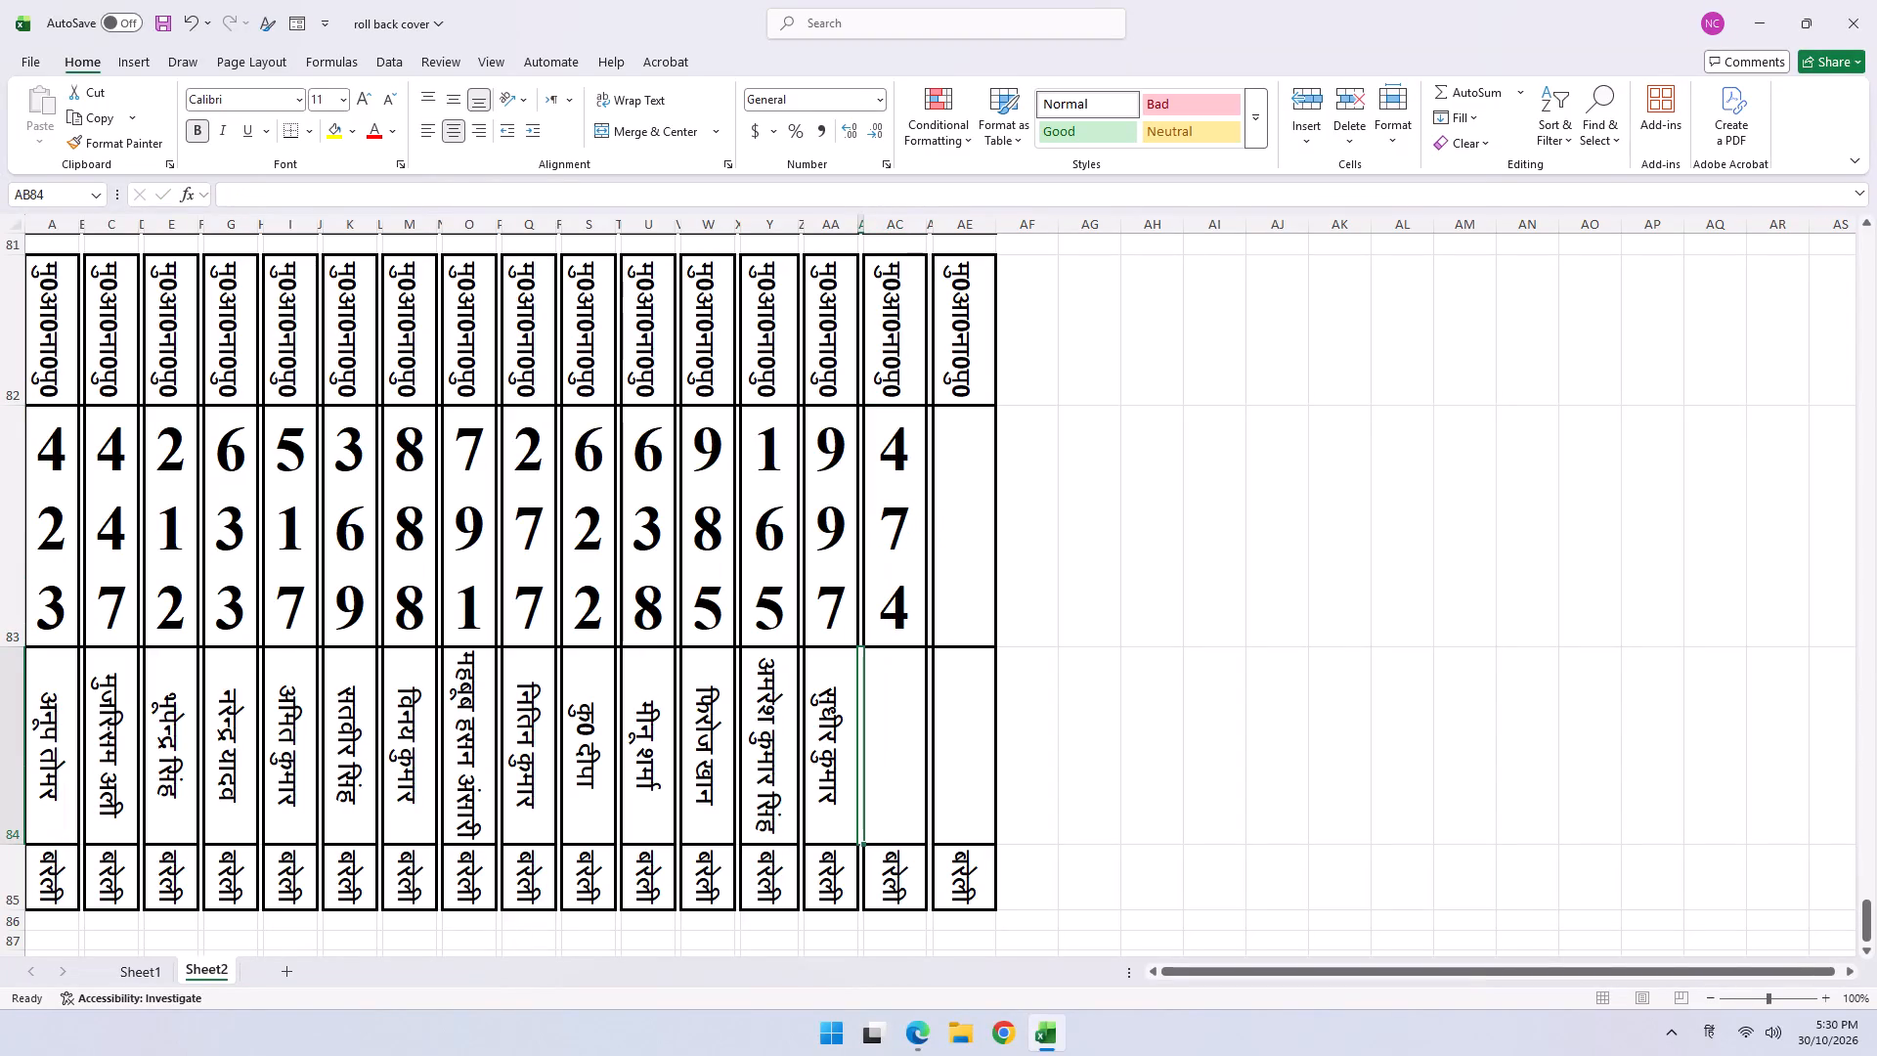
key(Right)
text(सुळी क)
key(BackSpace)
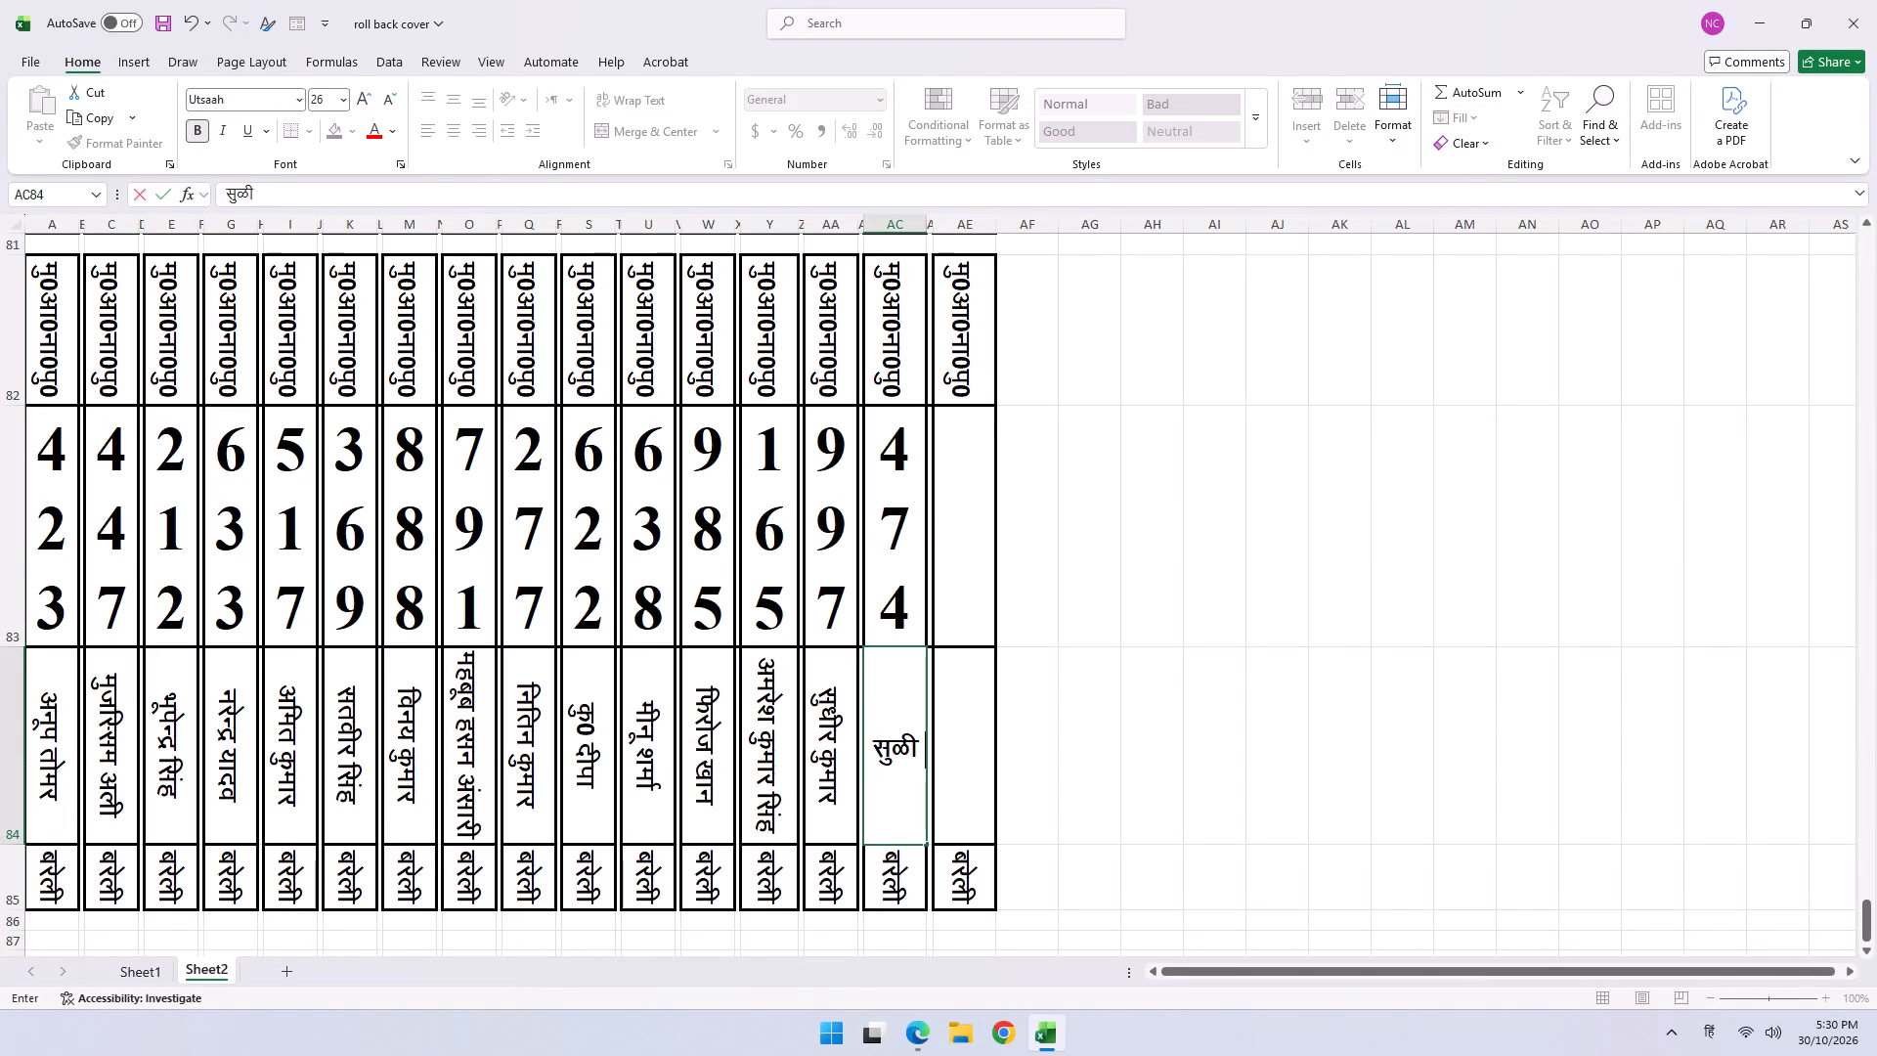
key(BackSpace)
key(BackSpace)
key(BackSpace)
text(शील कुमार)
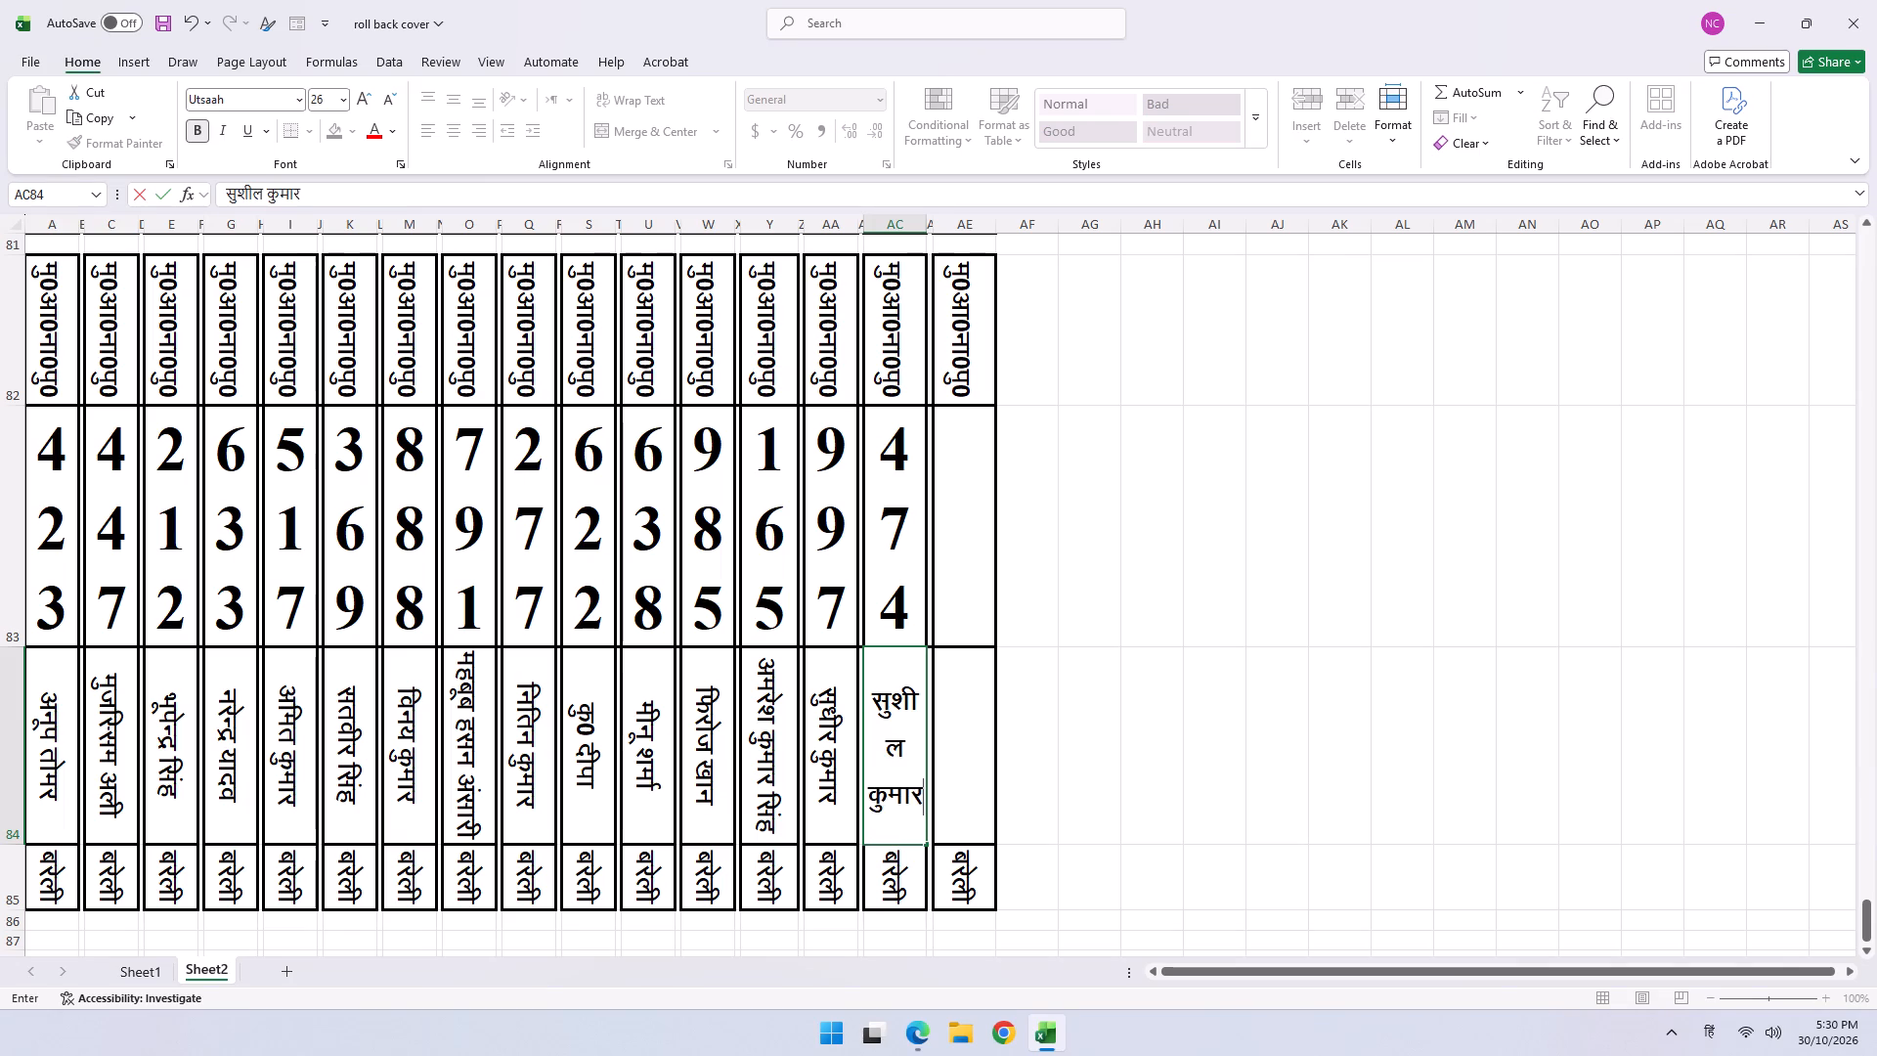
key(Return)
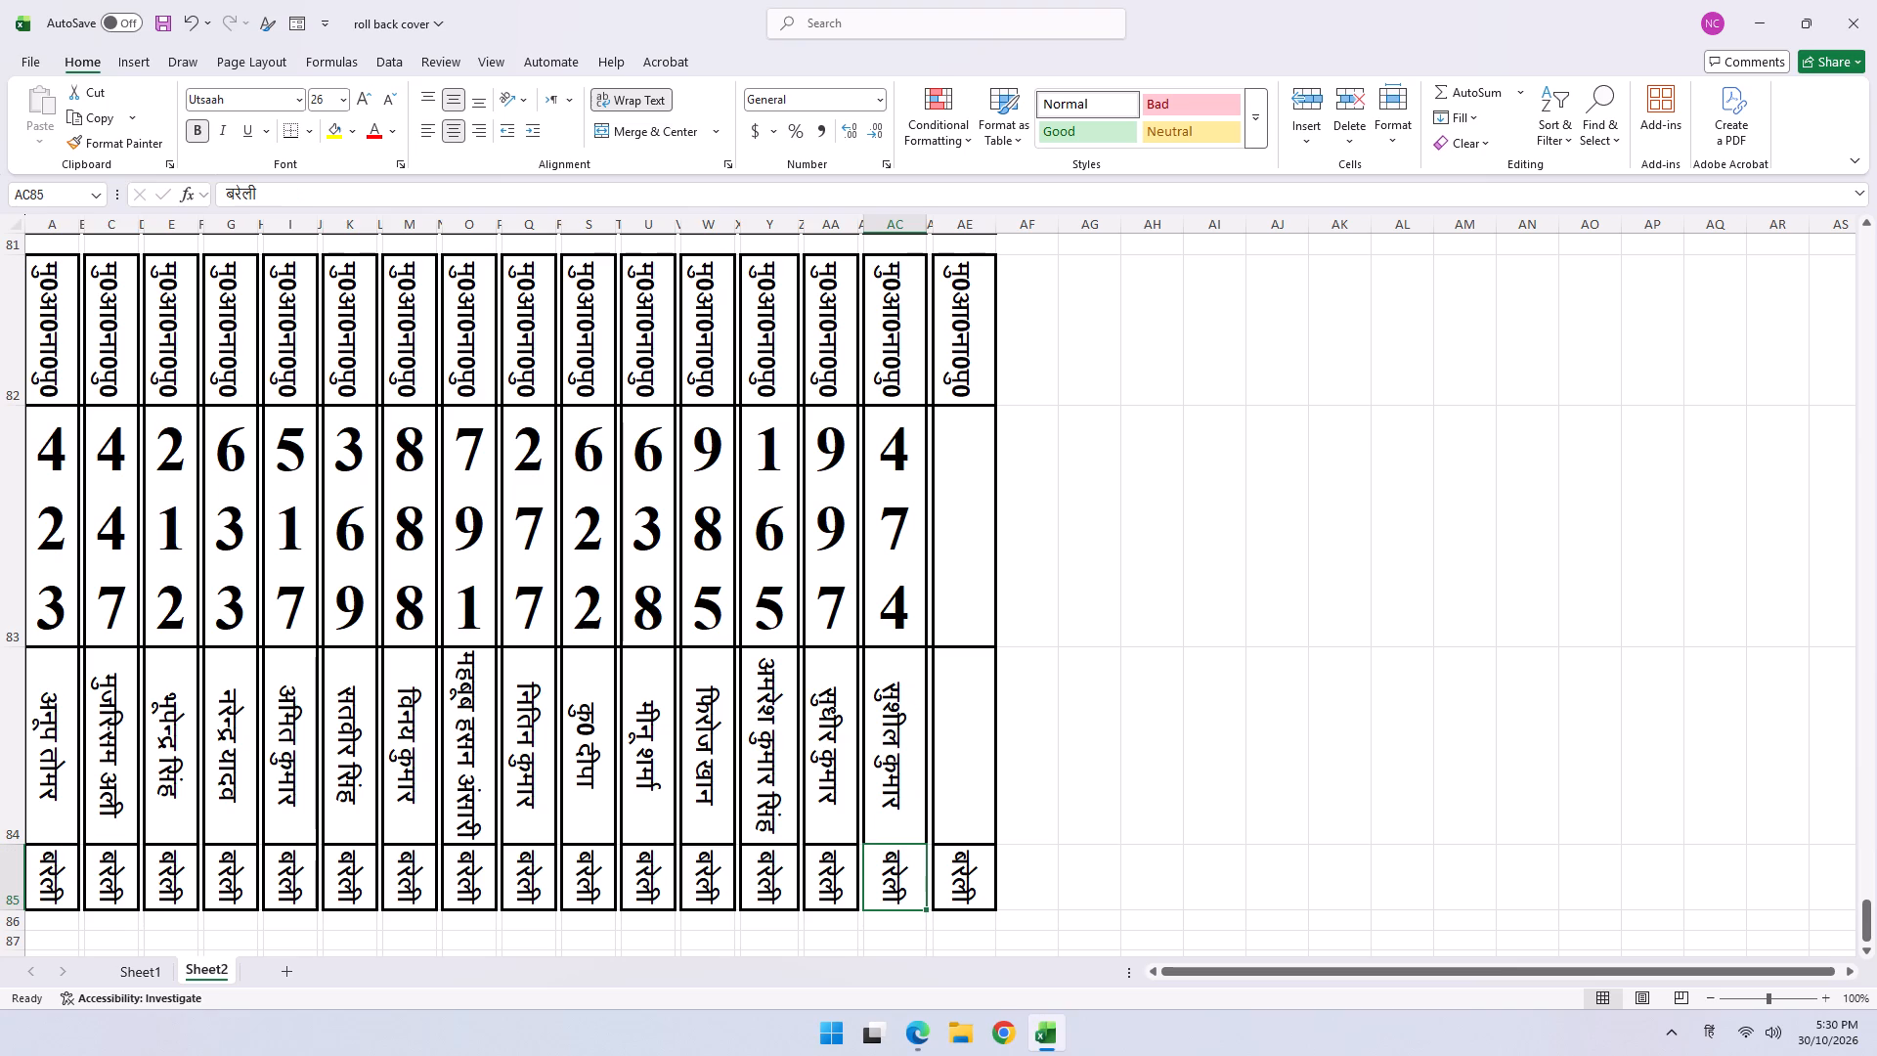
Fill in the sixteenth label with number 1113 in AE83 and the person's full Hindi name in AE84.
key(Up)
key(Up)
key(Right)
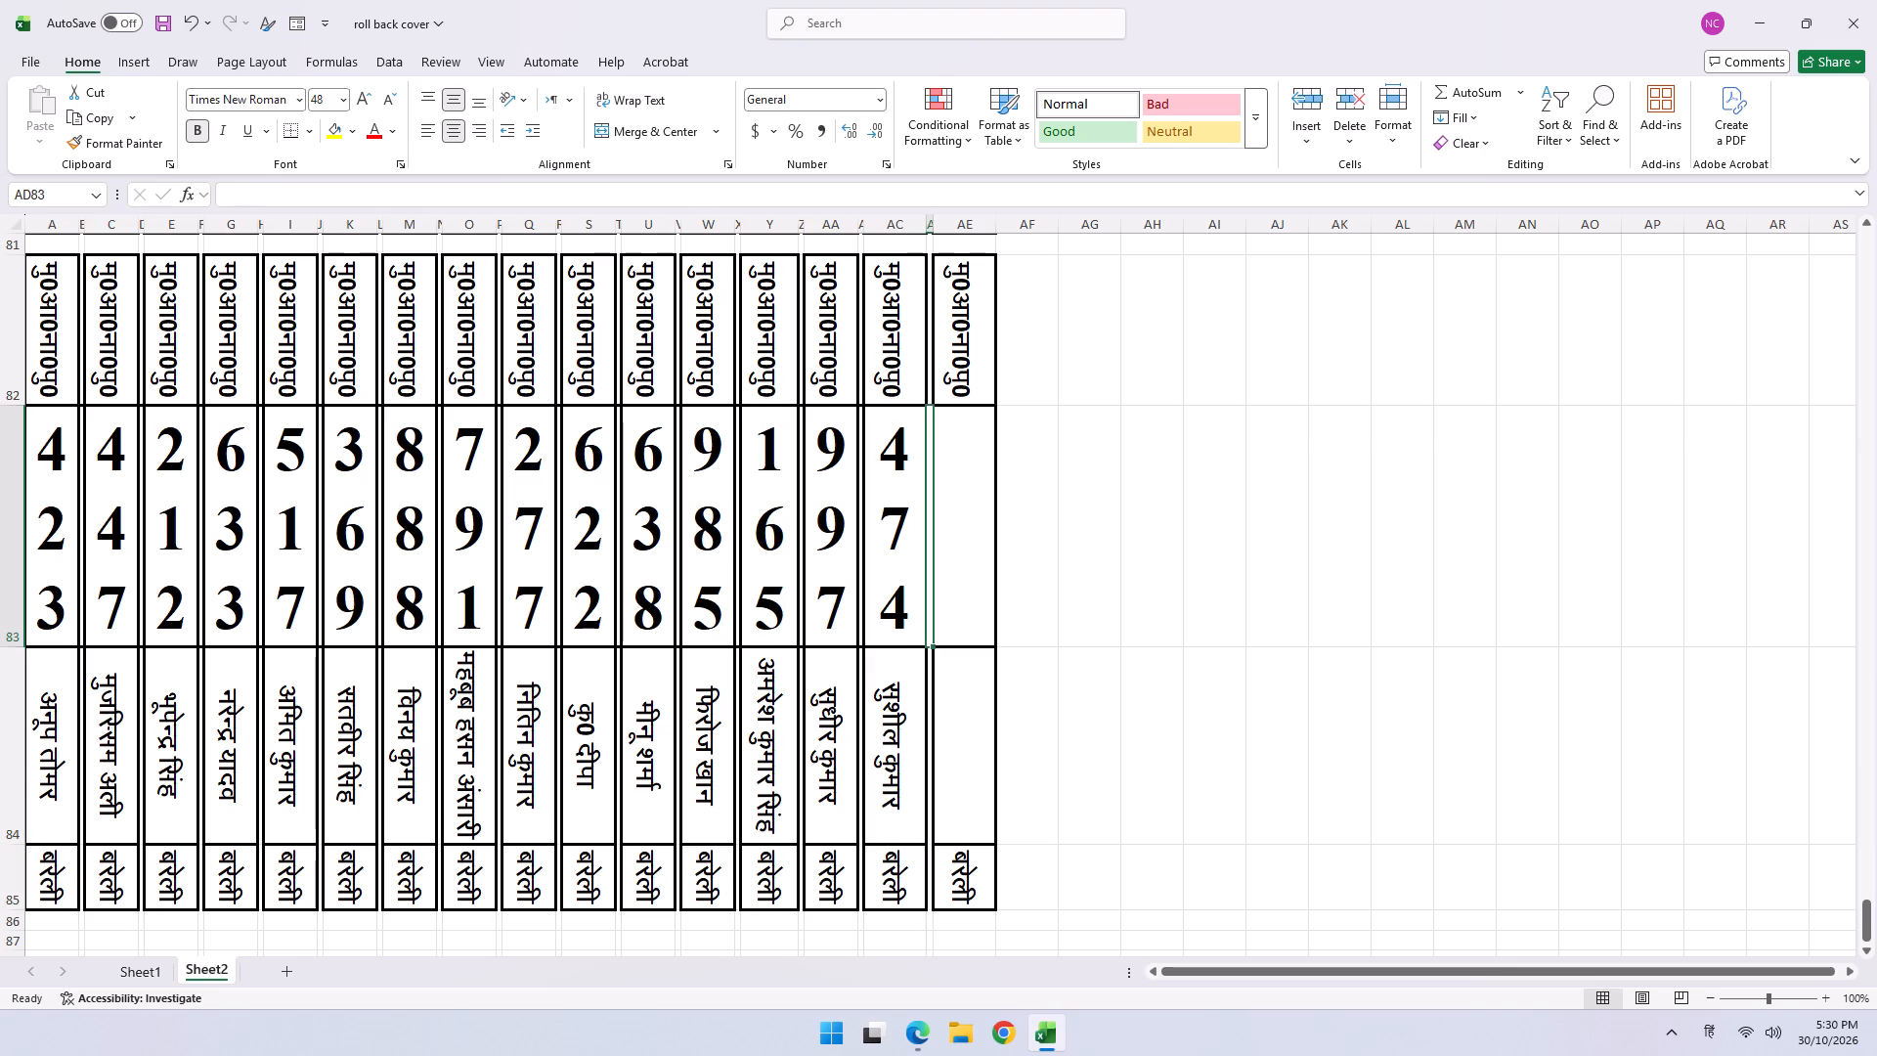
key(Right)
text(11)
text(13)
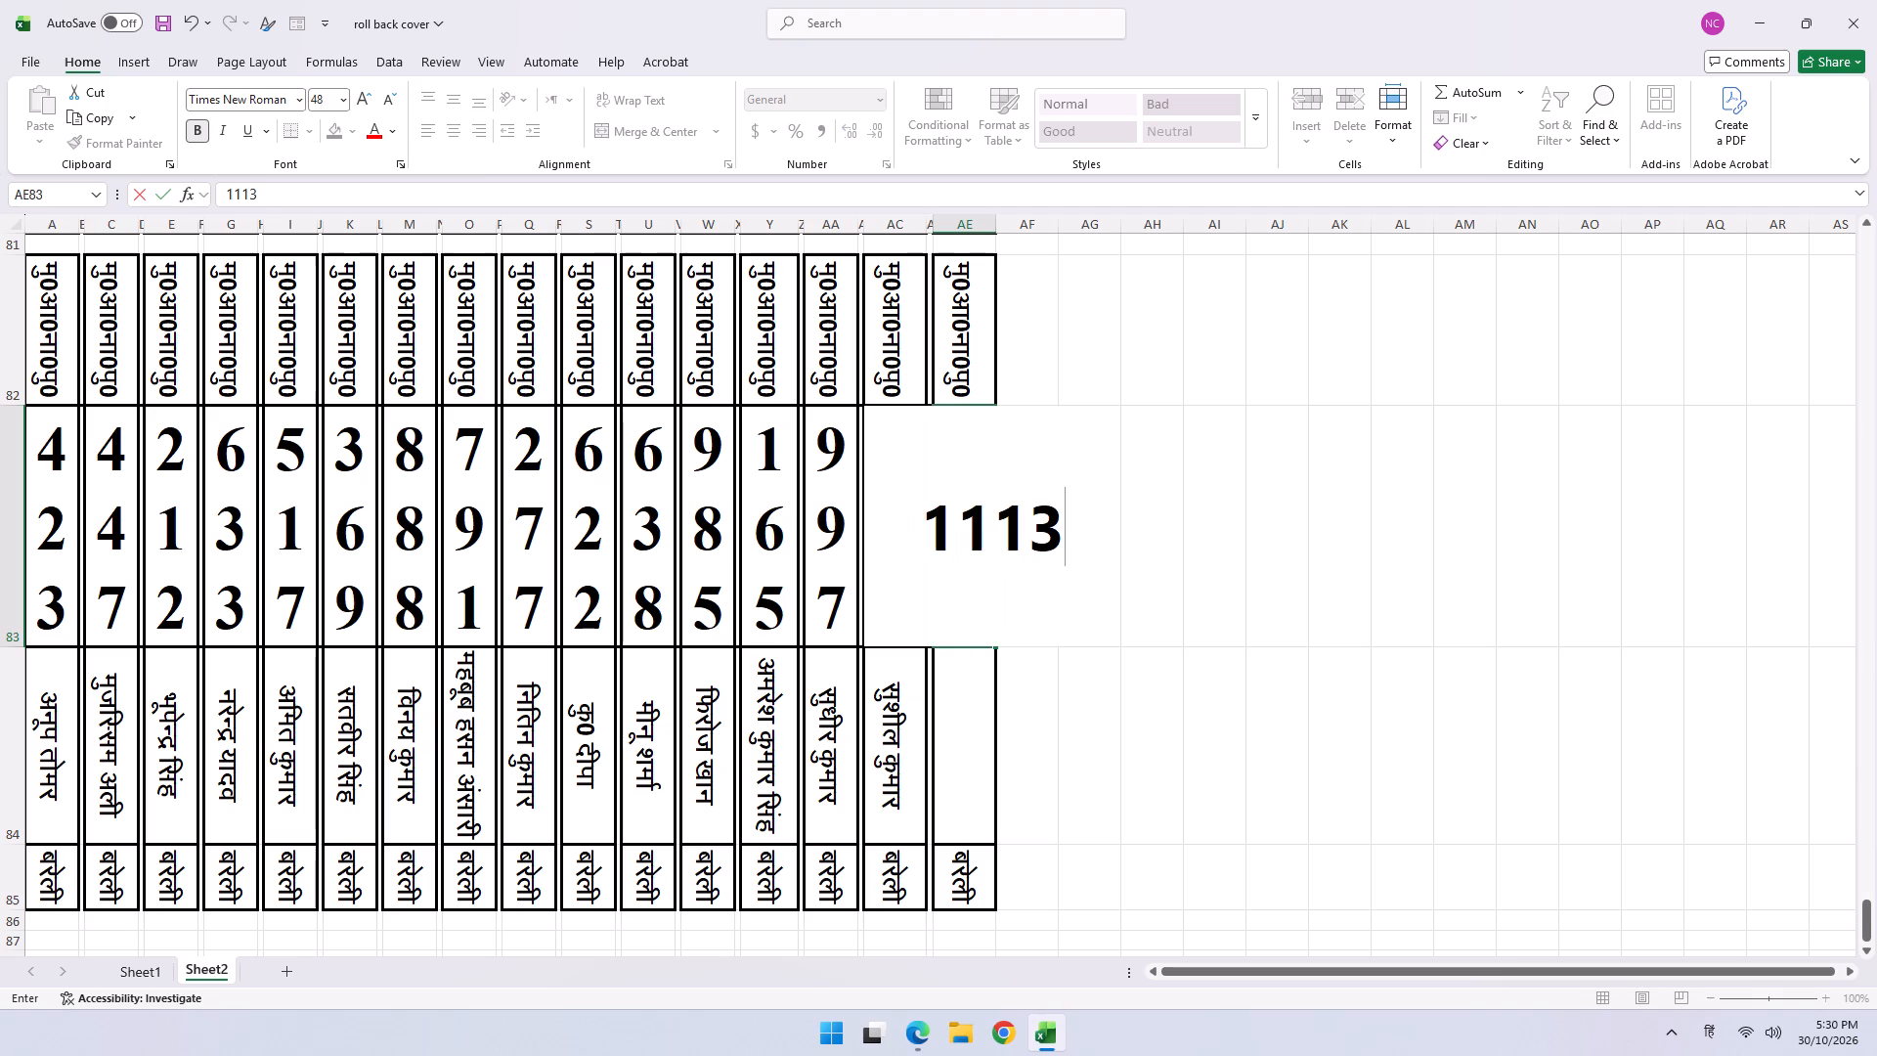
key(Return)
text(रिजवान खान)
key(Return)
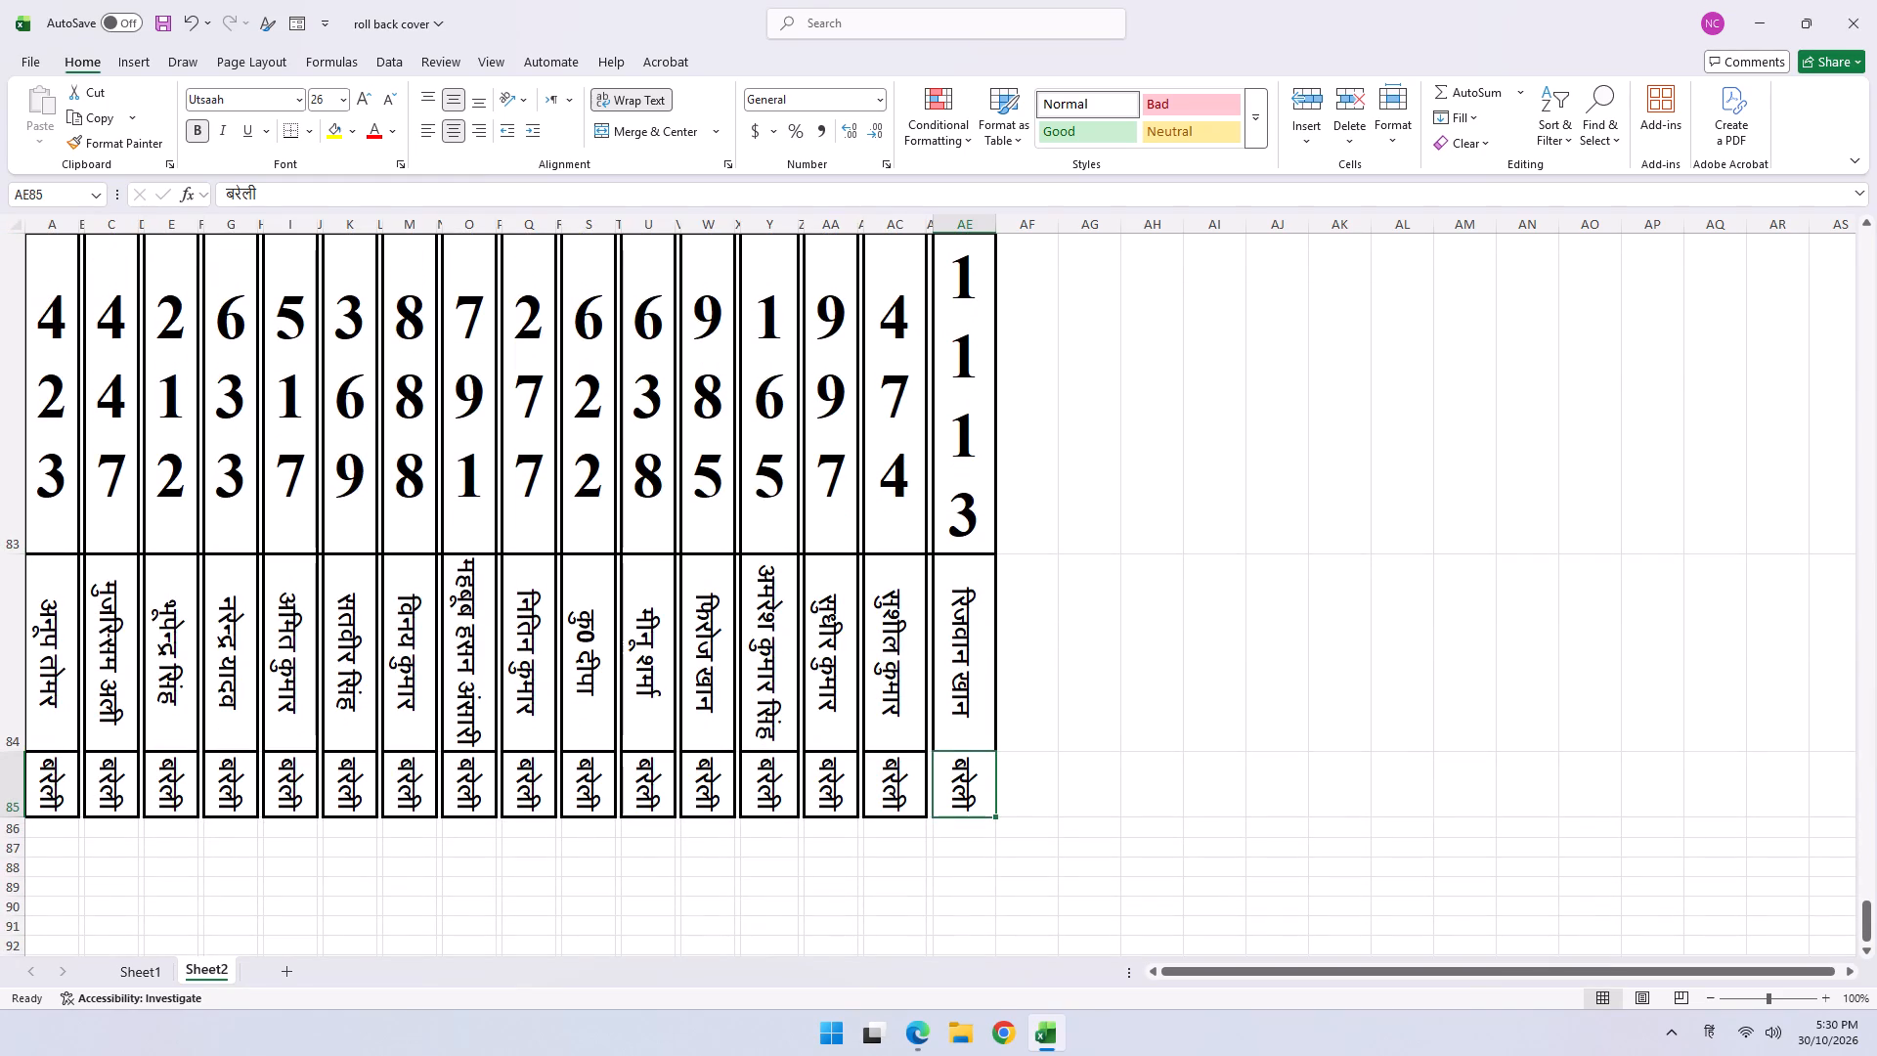
Shorten the sixteenth label's name in AE84 to the first name by removing the surname.
double_click(956, 743)
drag(988, 707, 941, 706)
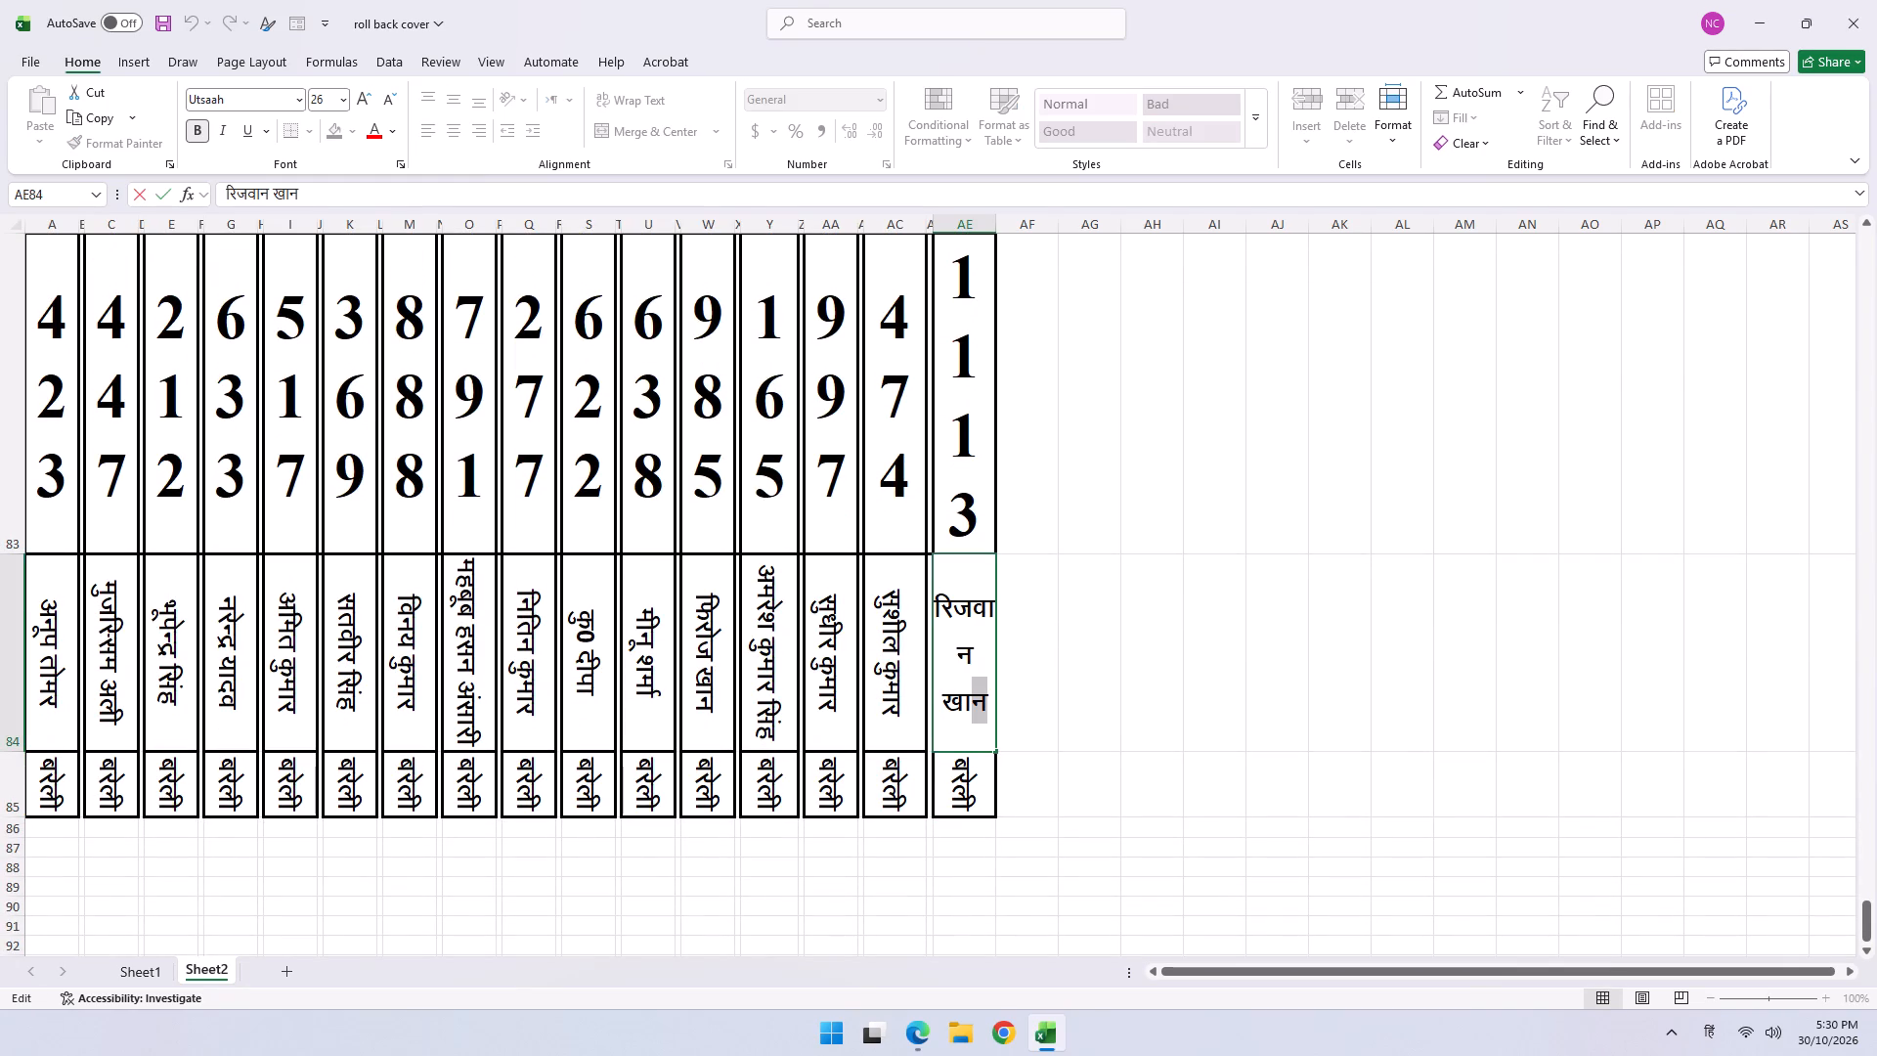
drag(941, 706, 919, 703)
key(BackSpace)
key(BackSpace)
key(Return)
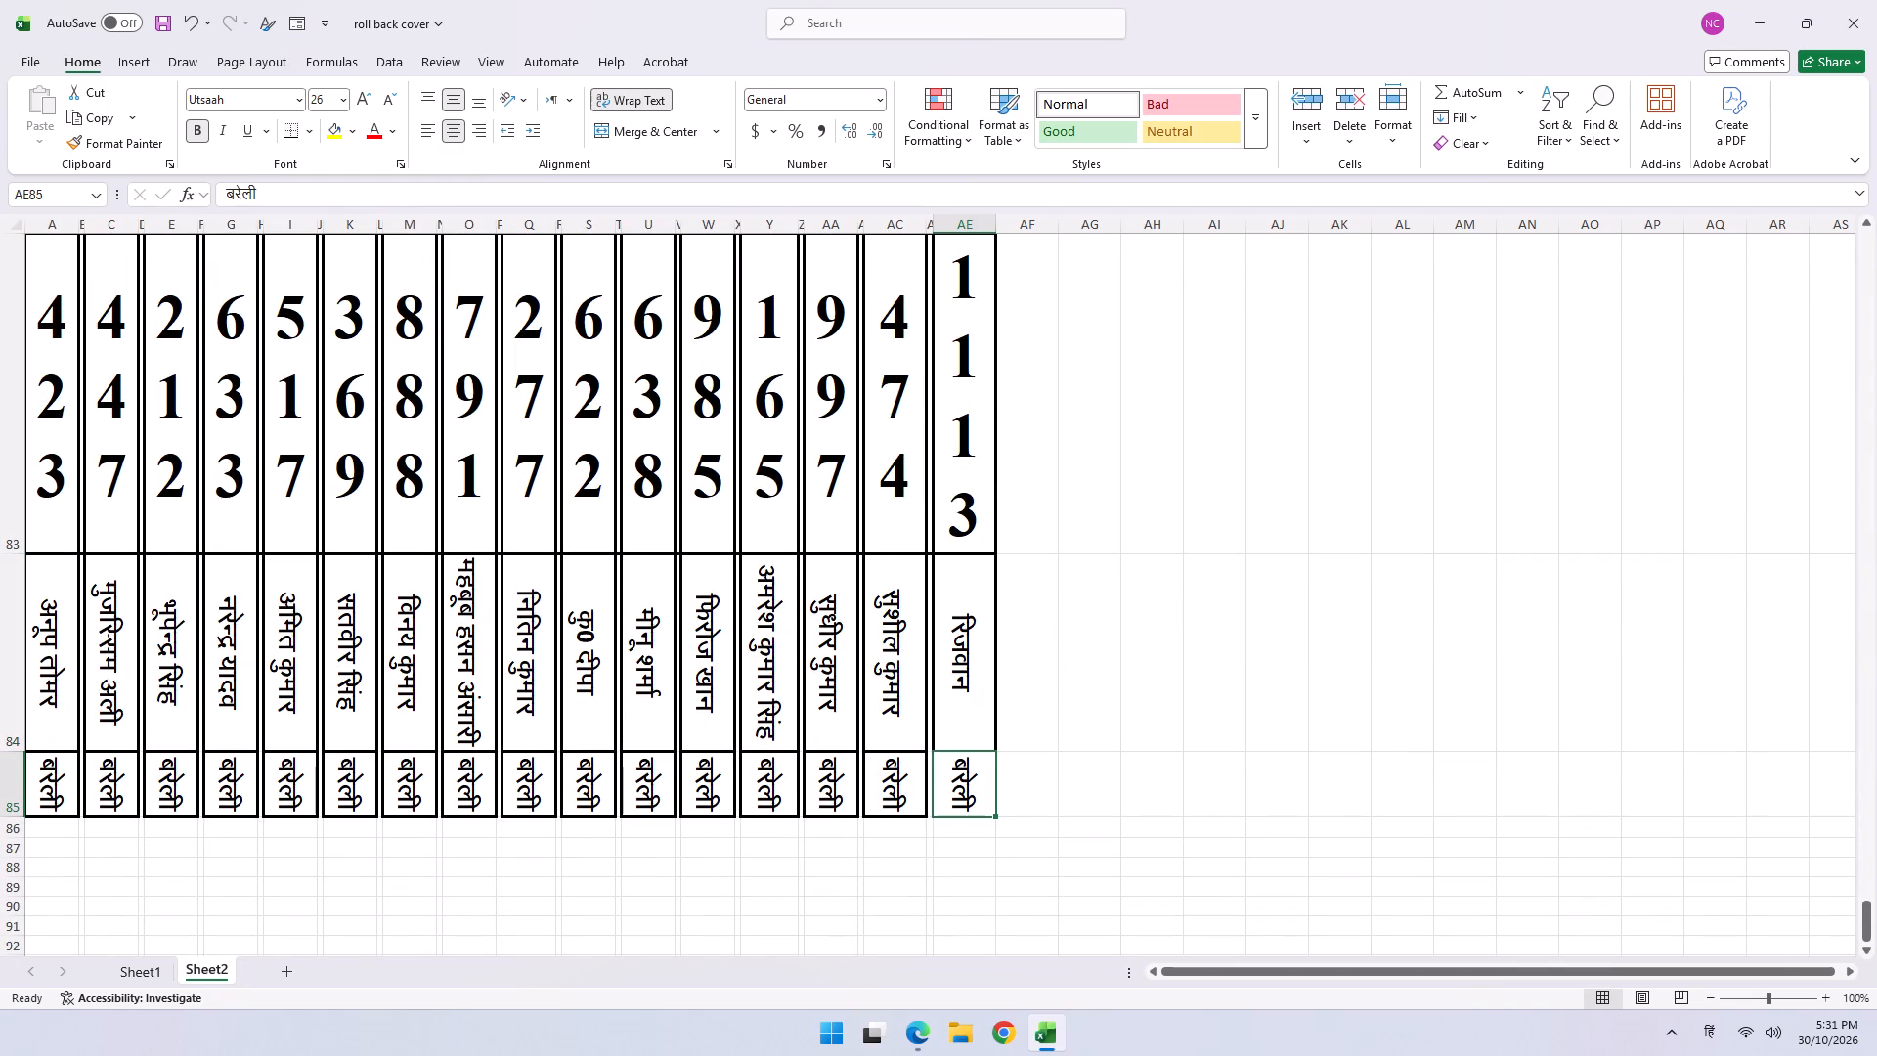
Print only the last label block, A82:AE85, on the HP LaserJet 1020 using Print Selection.
scroll(522, 671, up, 9)
scroll(357, 723, down, 1)
drag(45, 604, 708, 640)
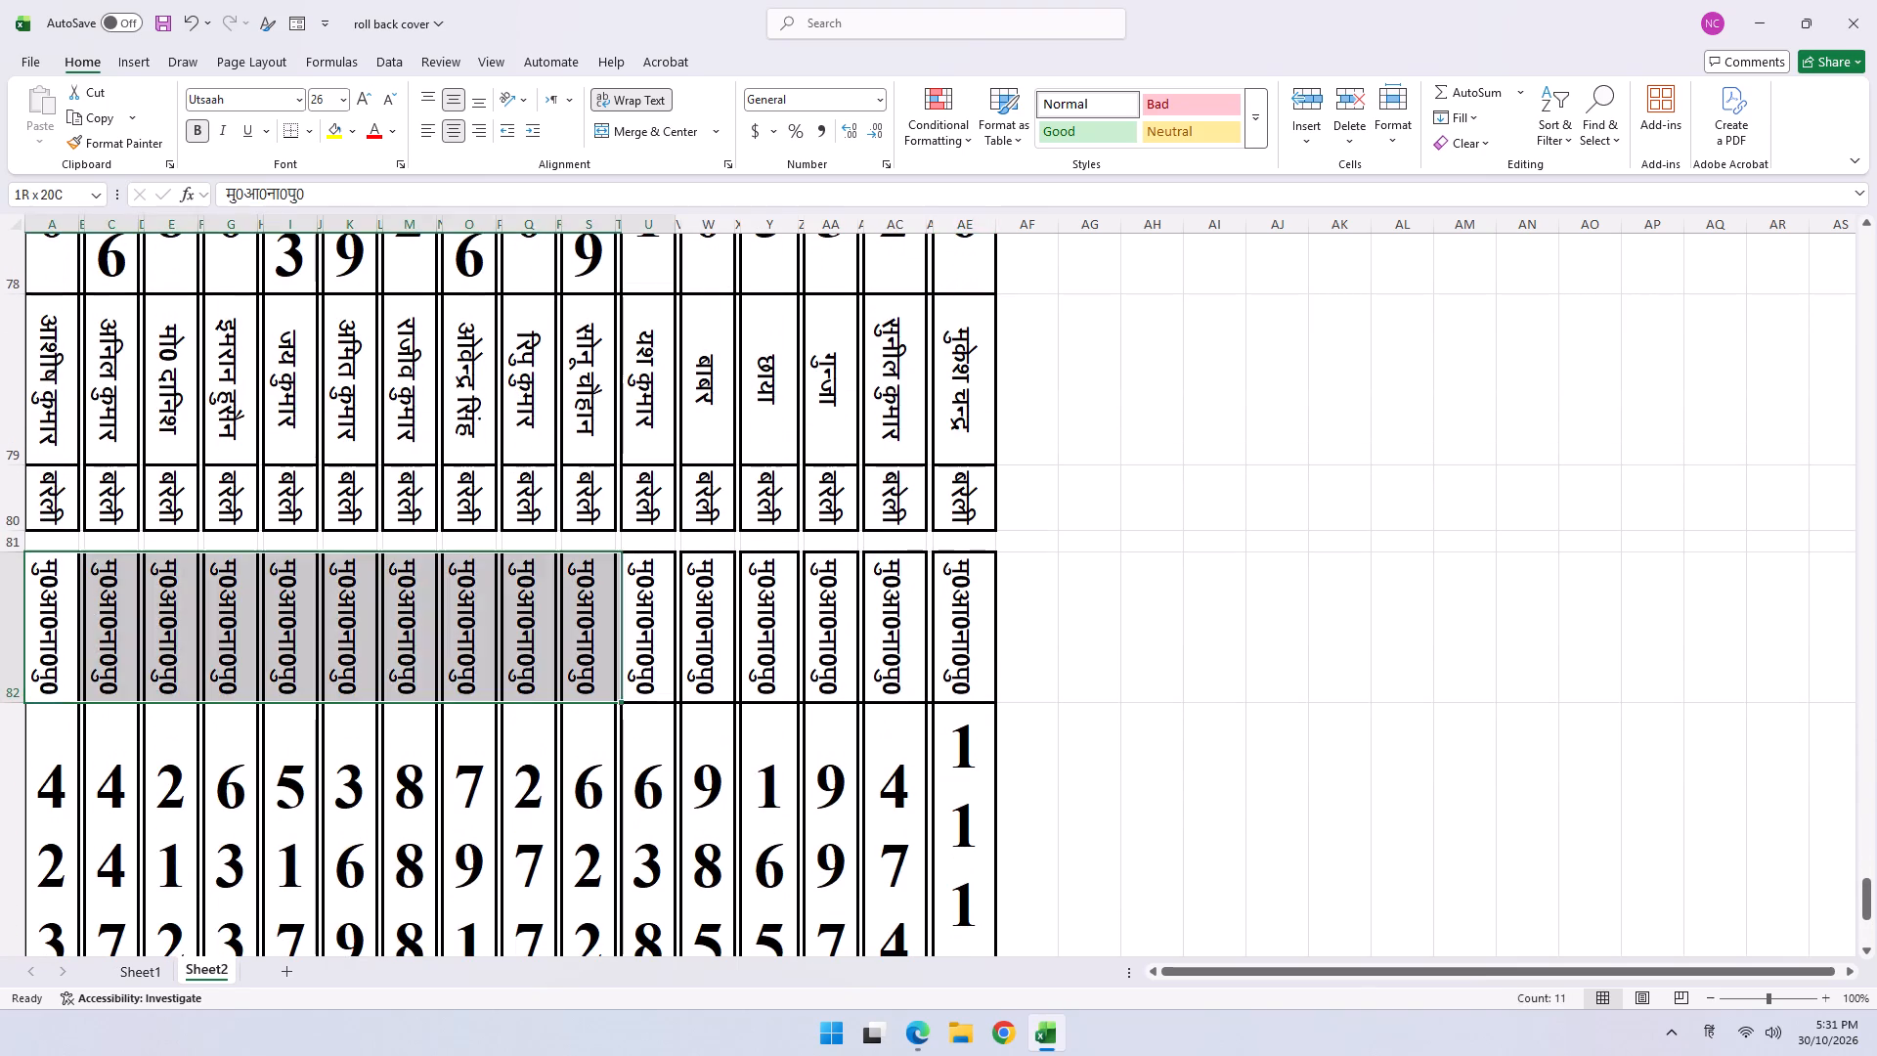
drag(708, 640, 967, 805)
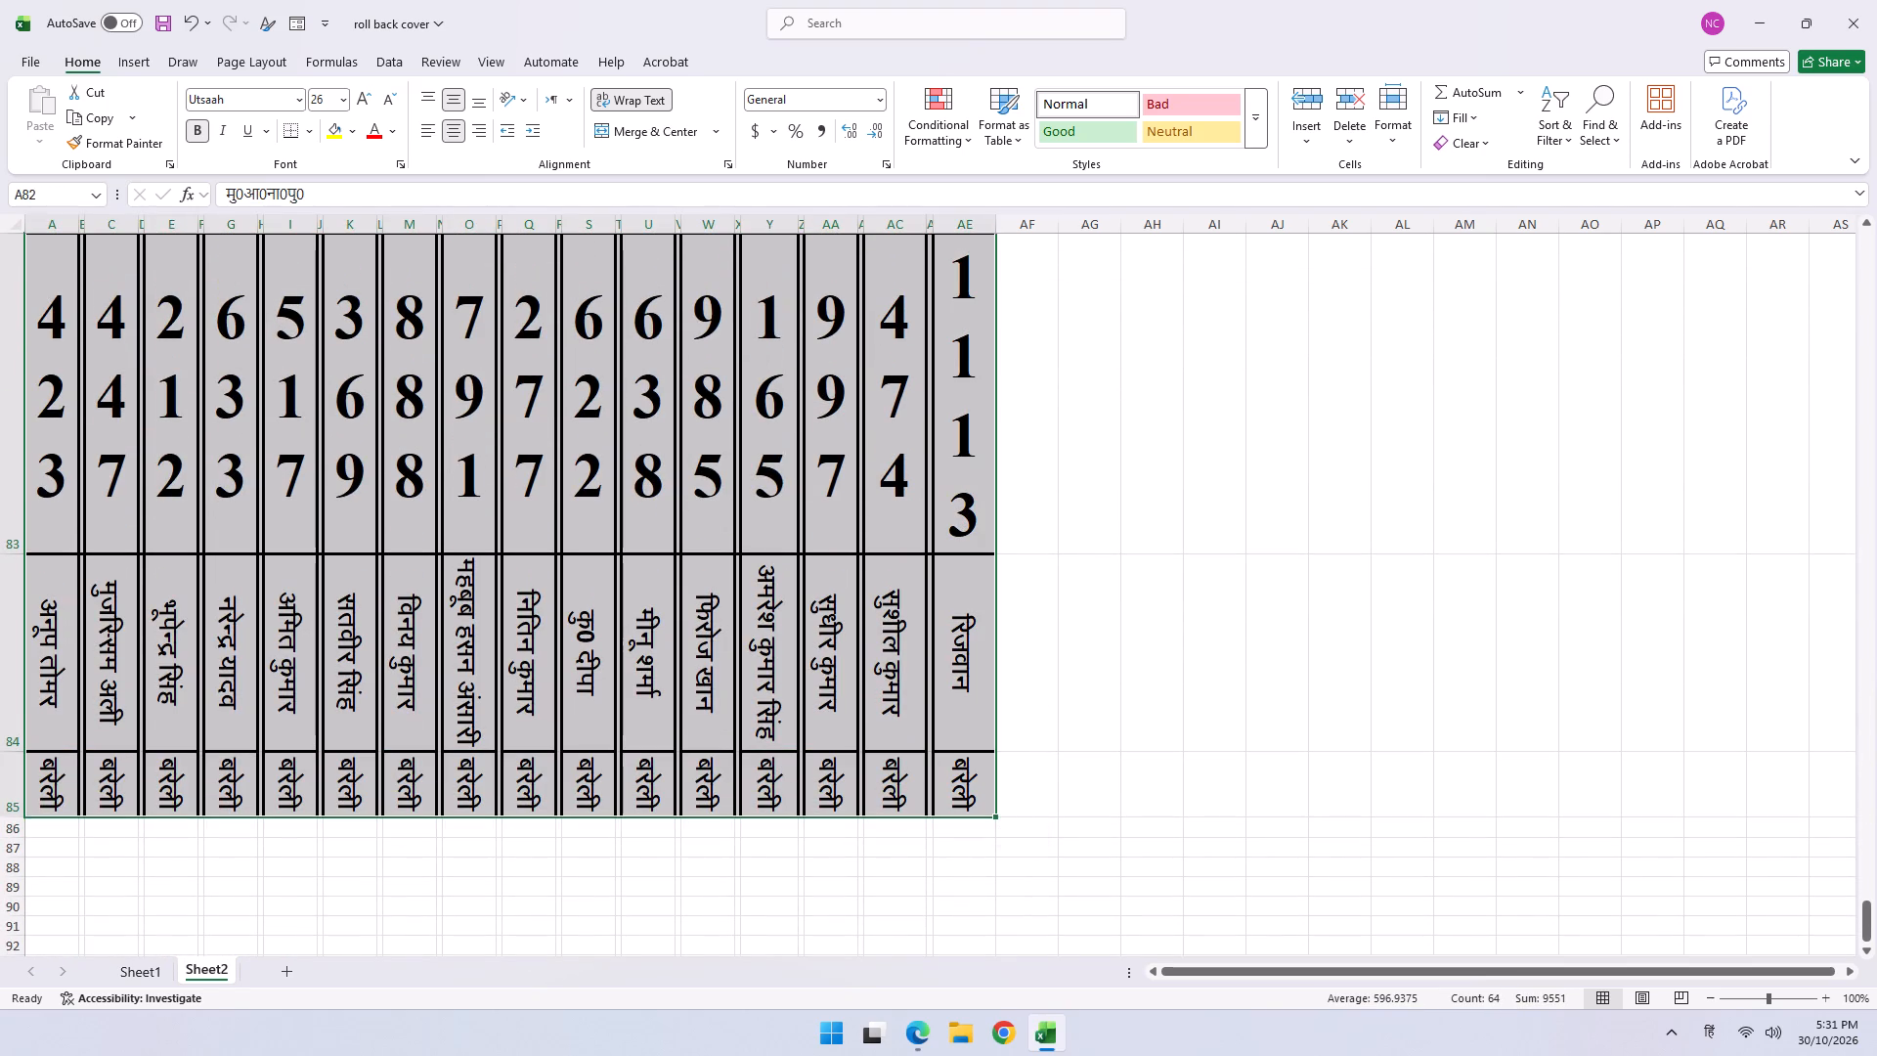
key(ctrl+p)
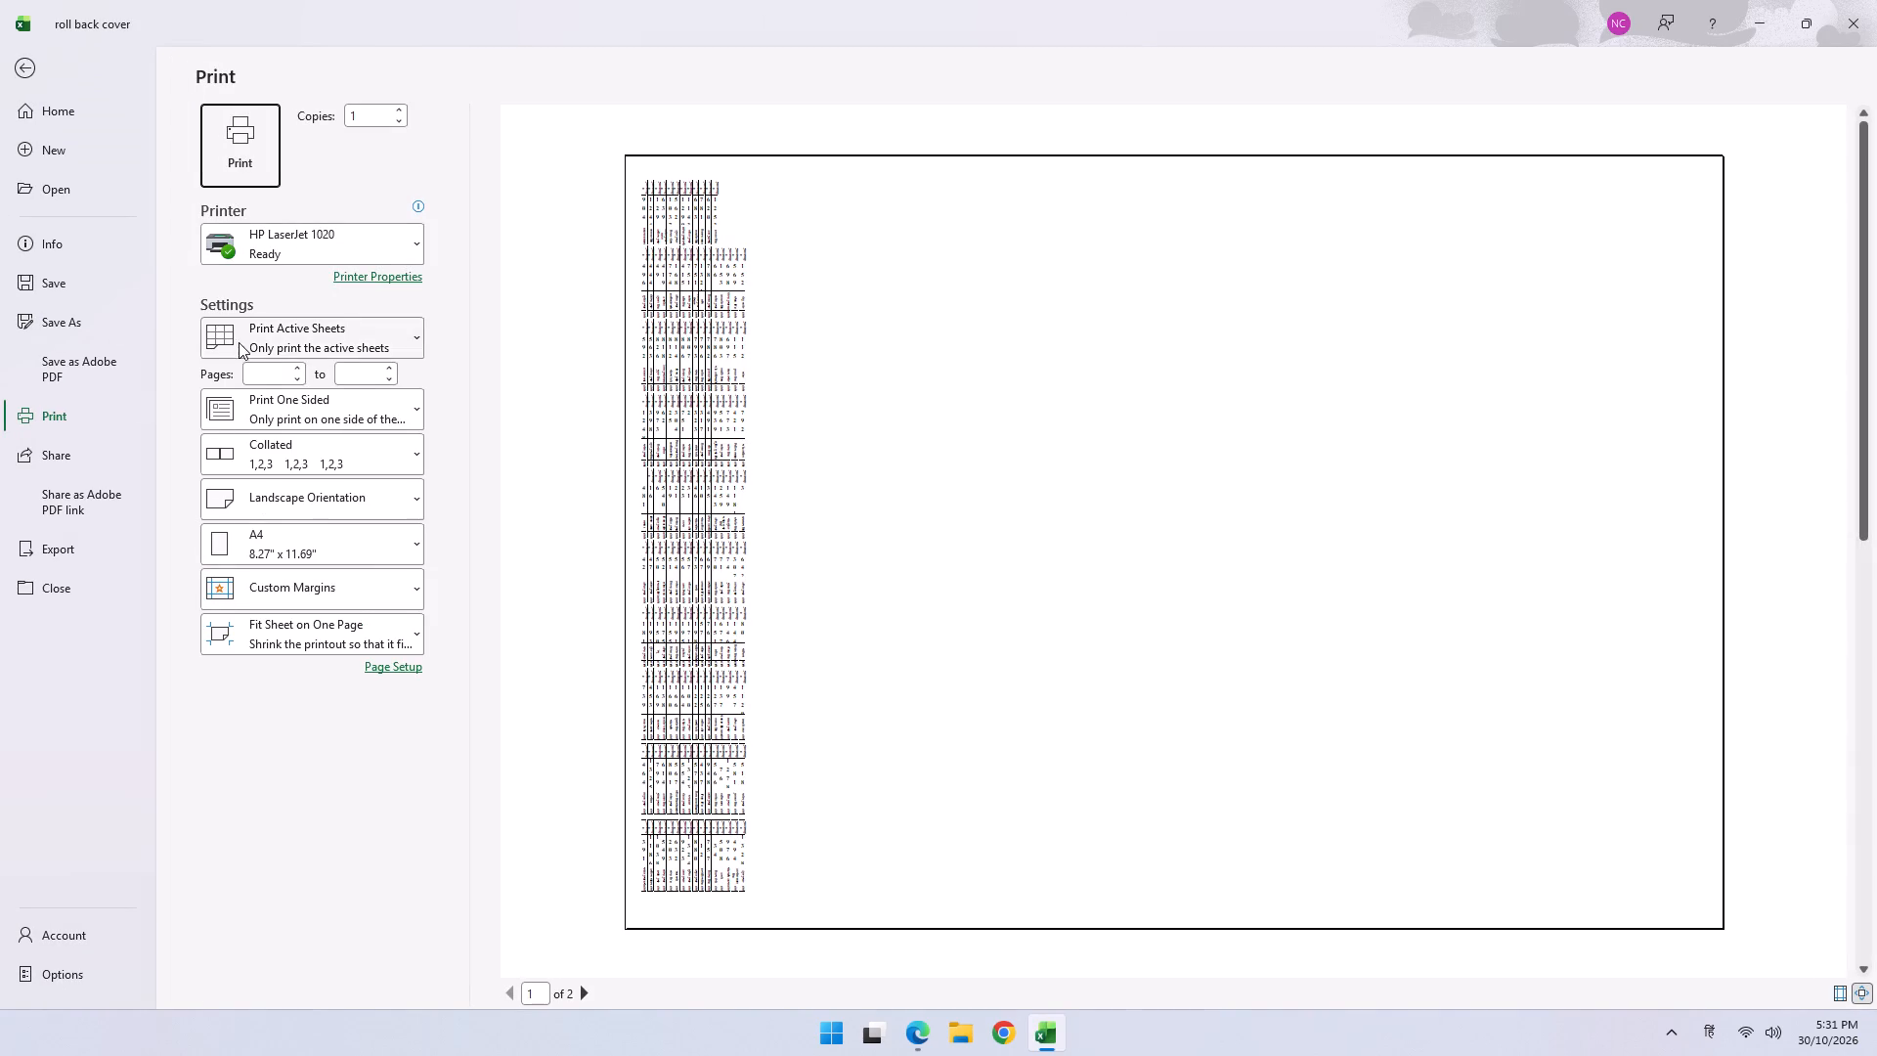
click(240, 342)
click(288, 498)
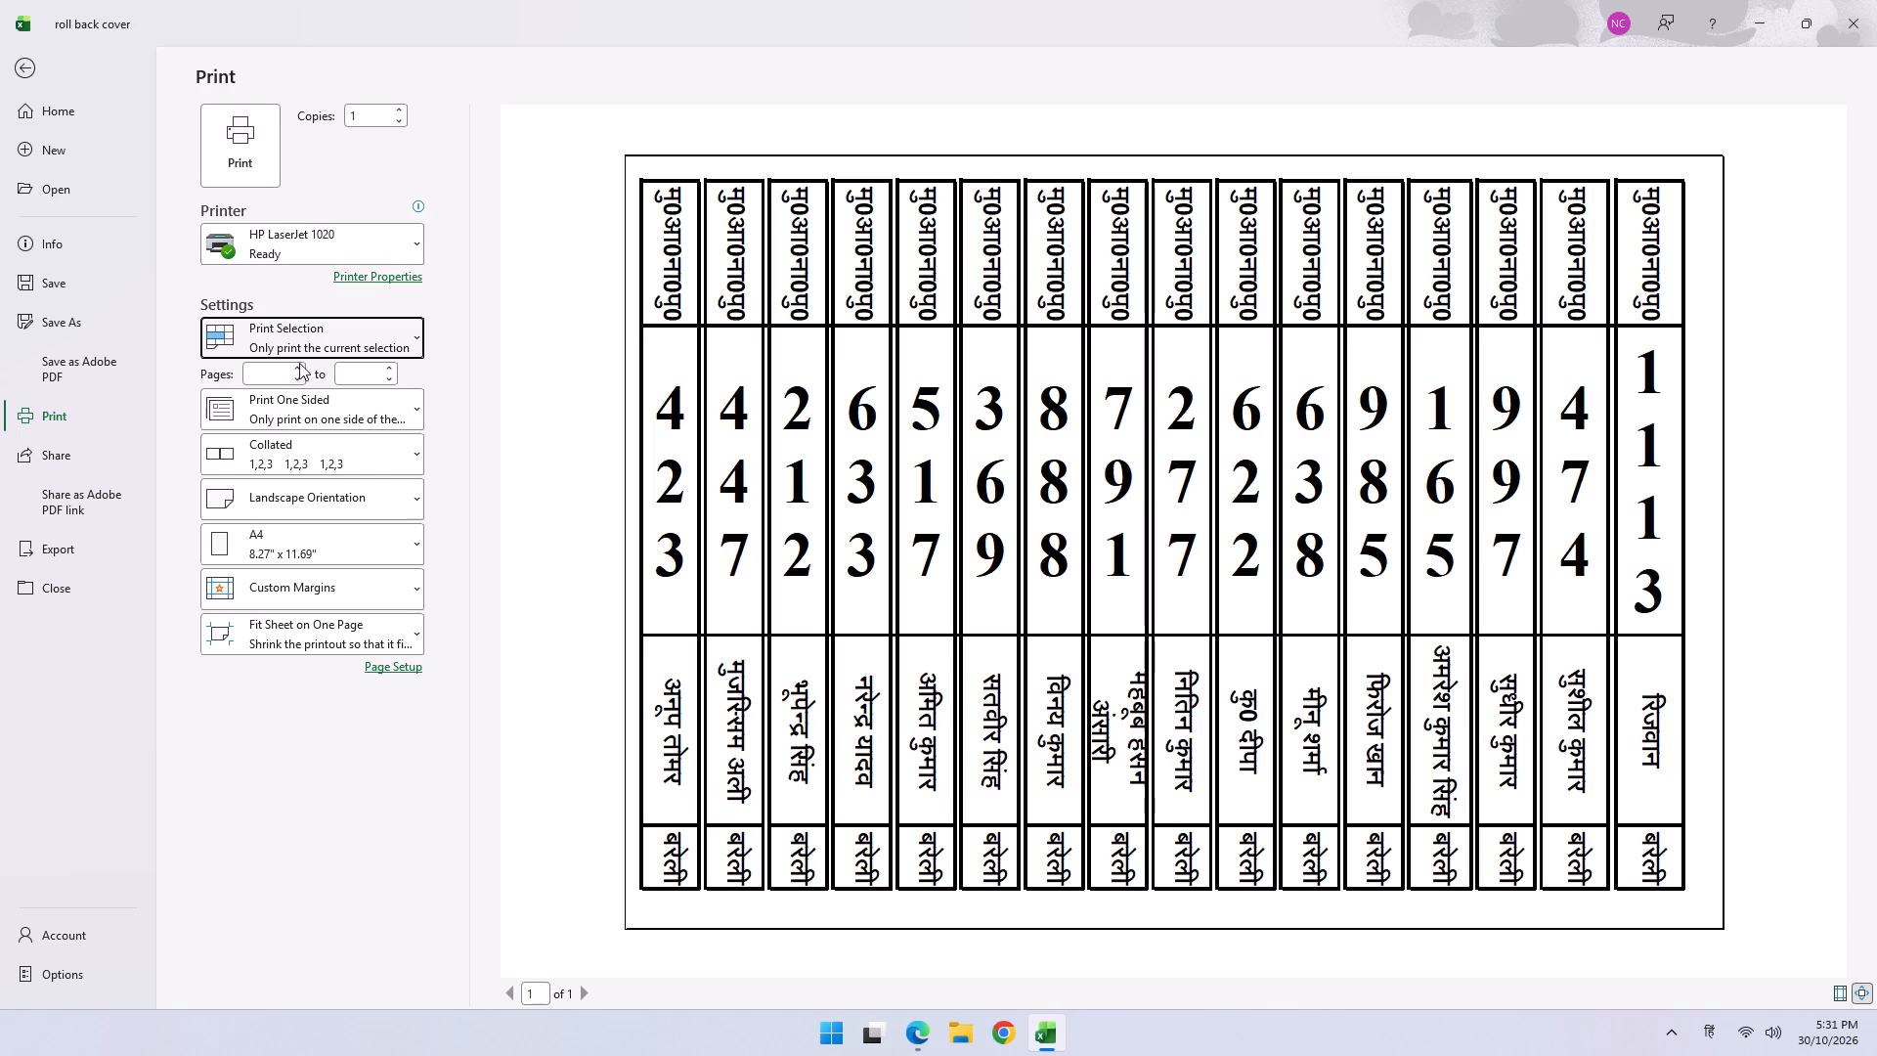
click(228, 165)
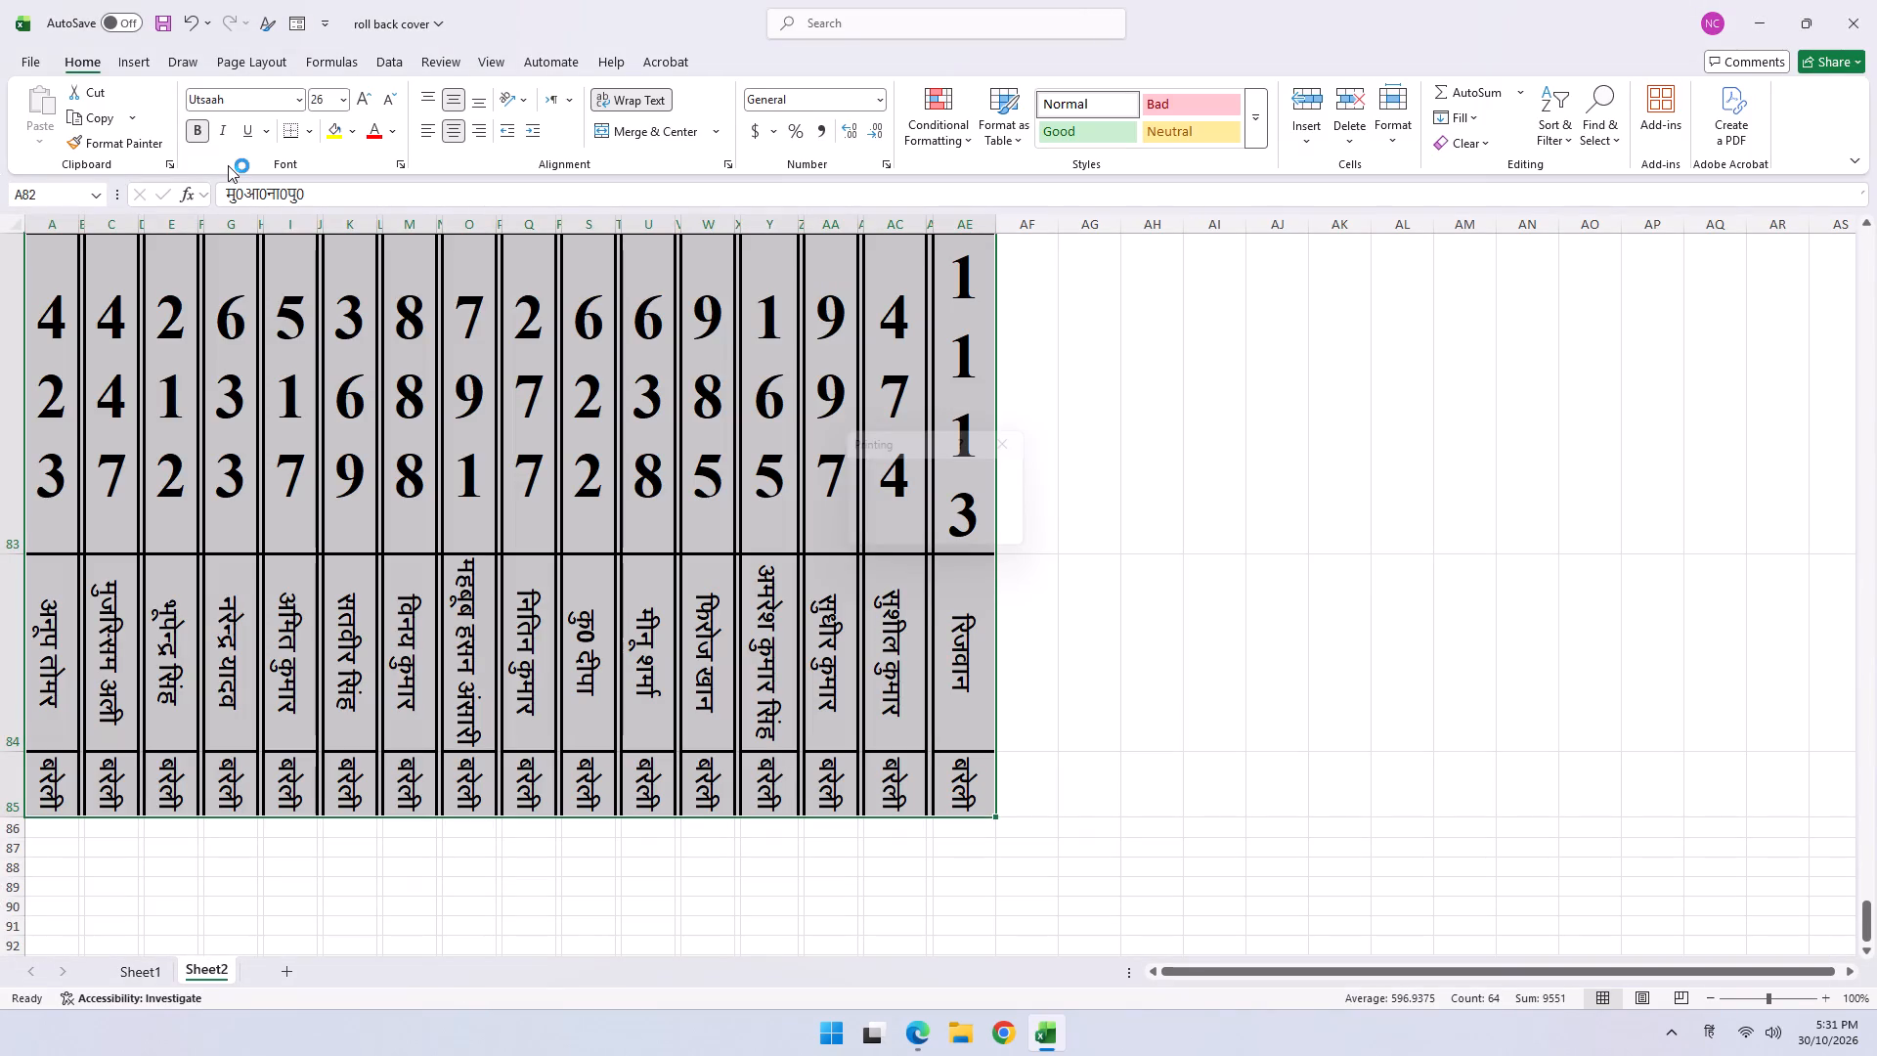
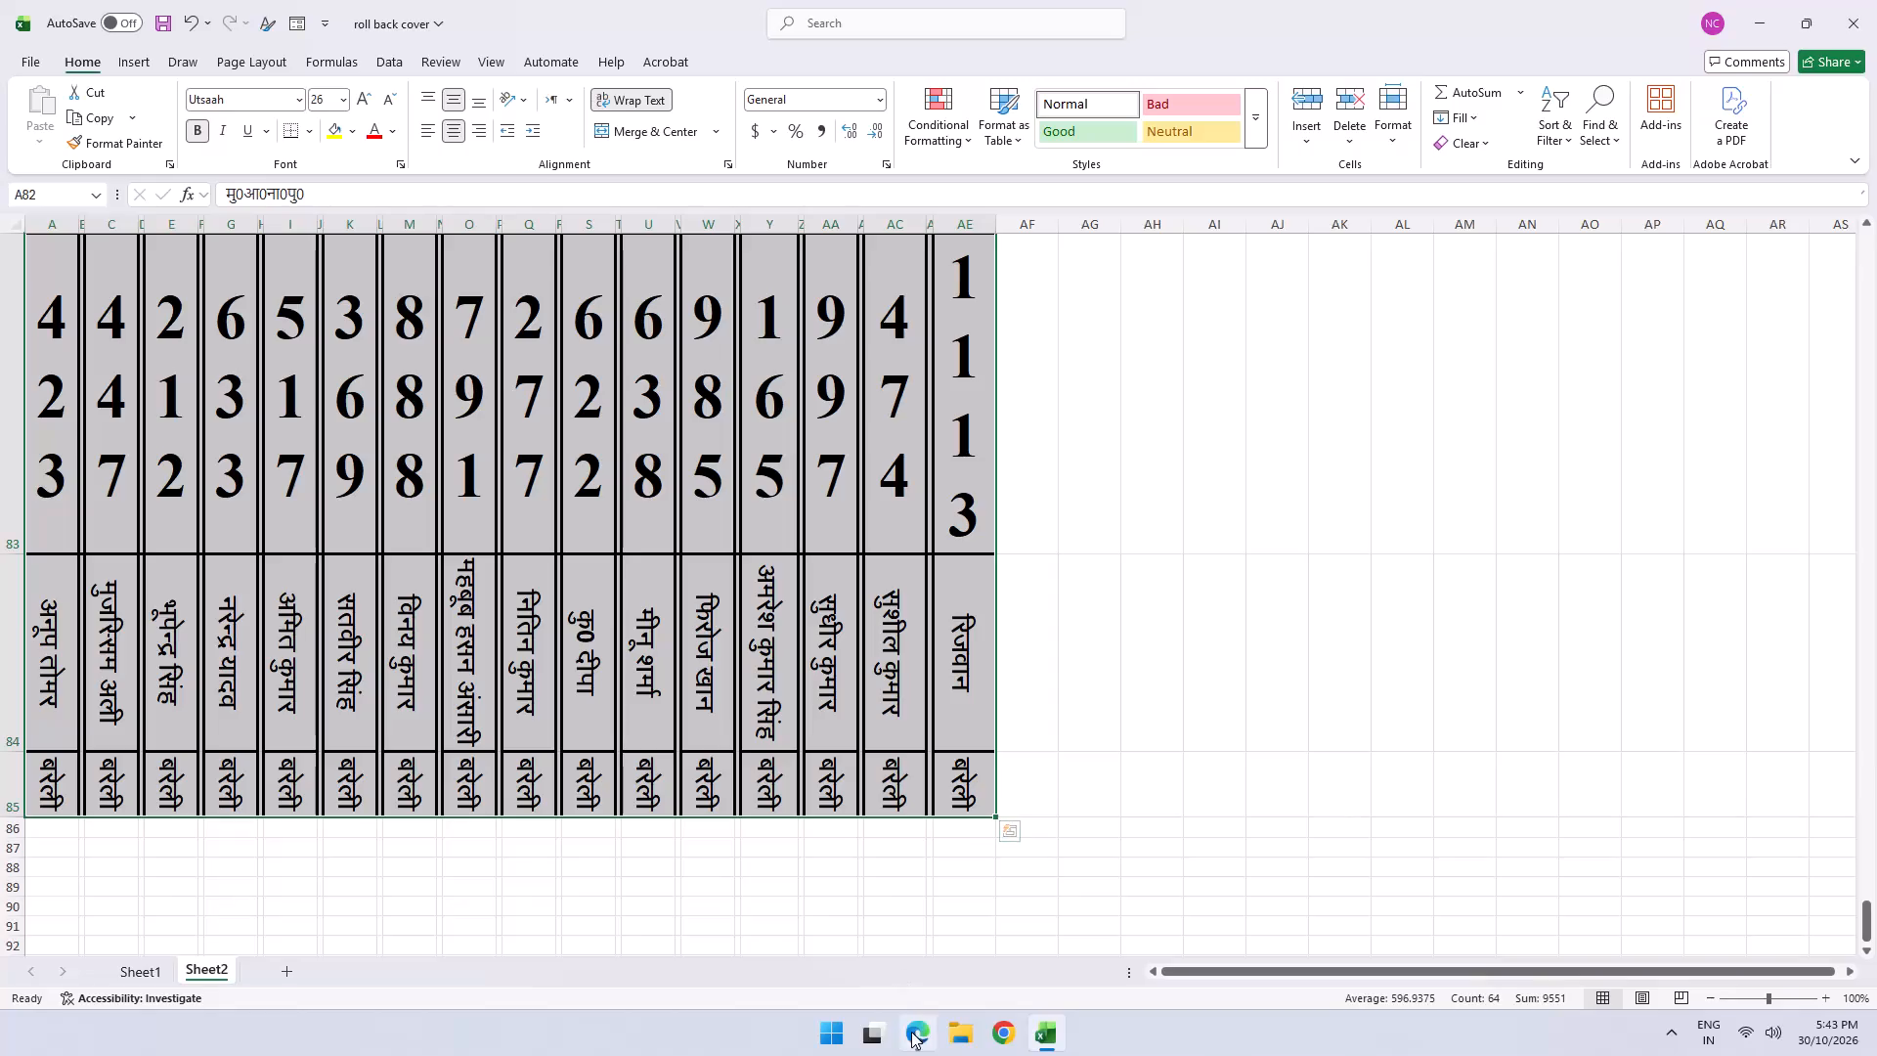
Switch to NEW NR 2025 in Edge and look through the ALL sheet's badge-number rows below number 474.
click(916, 1043)
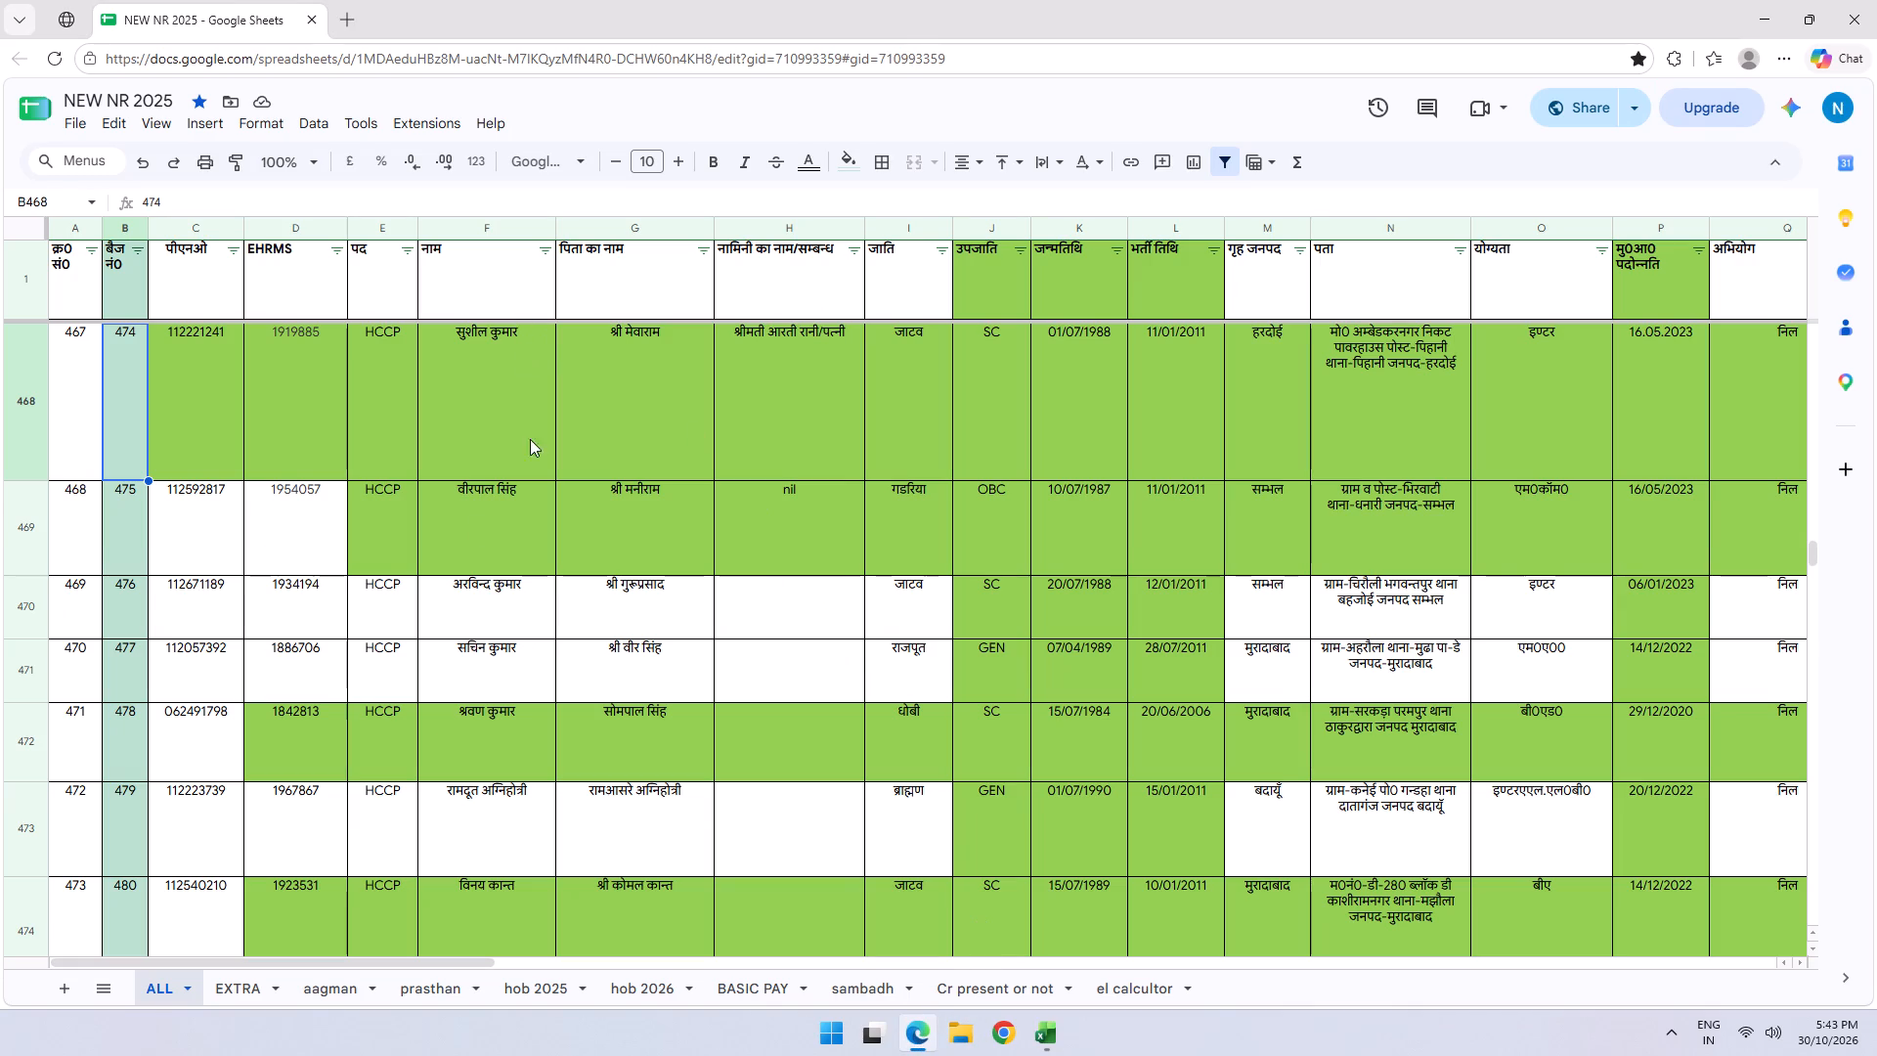
scroll(170, 450, down, 5)
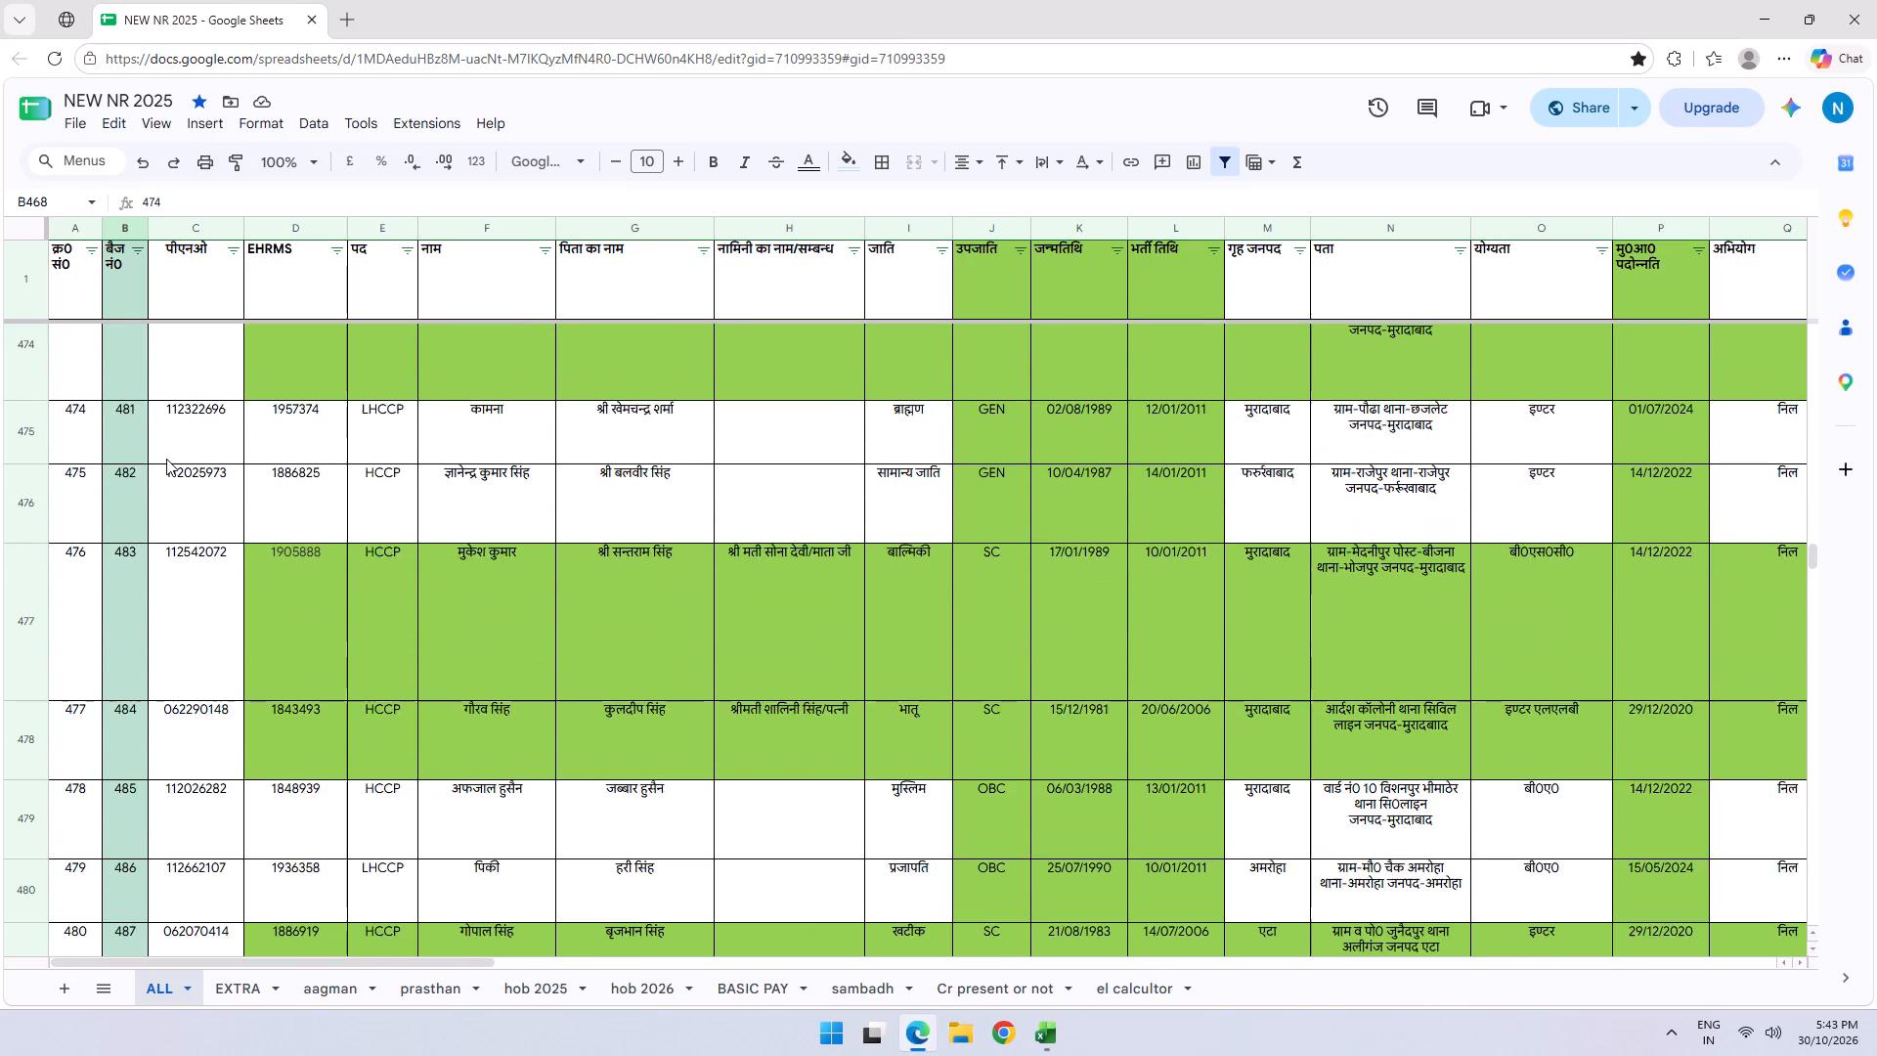
scroll(166, 459, down, 13)
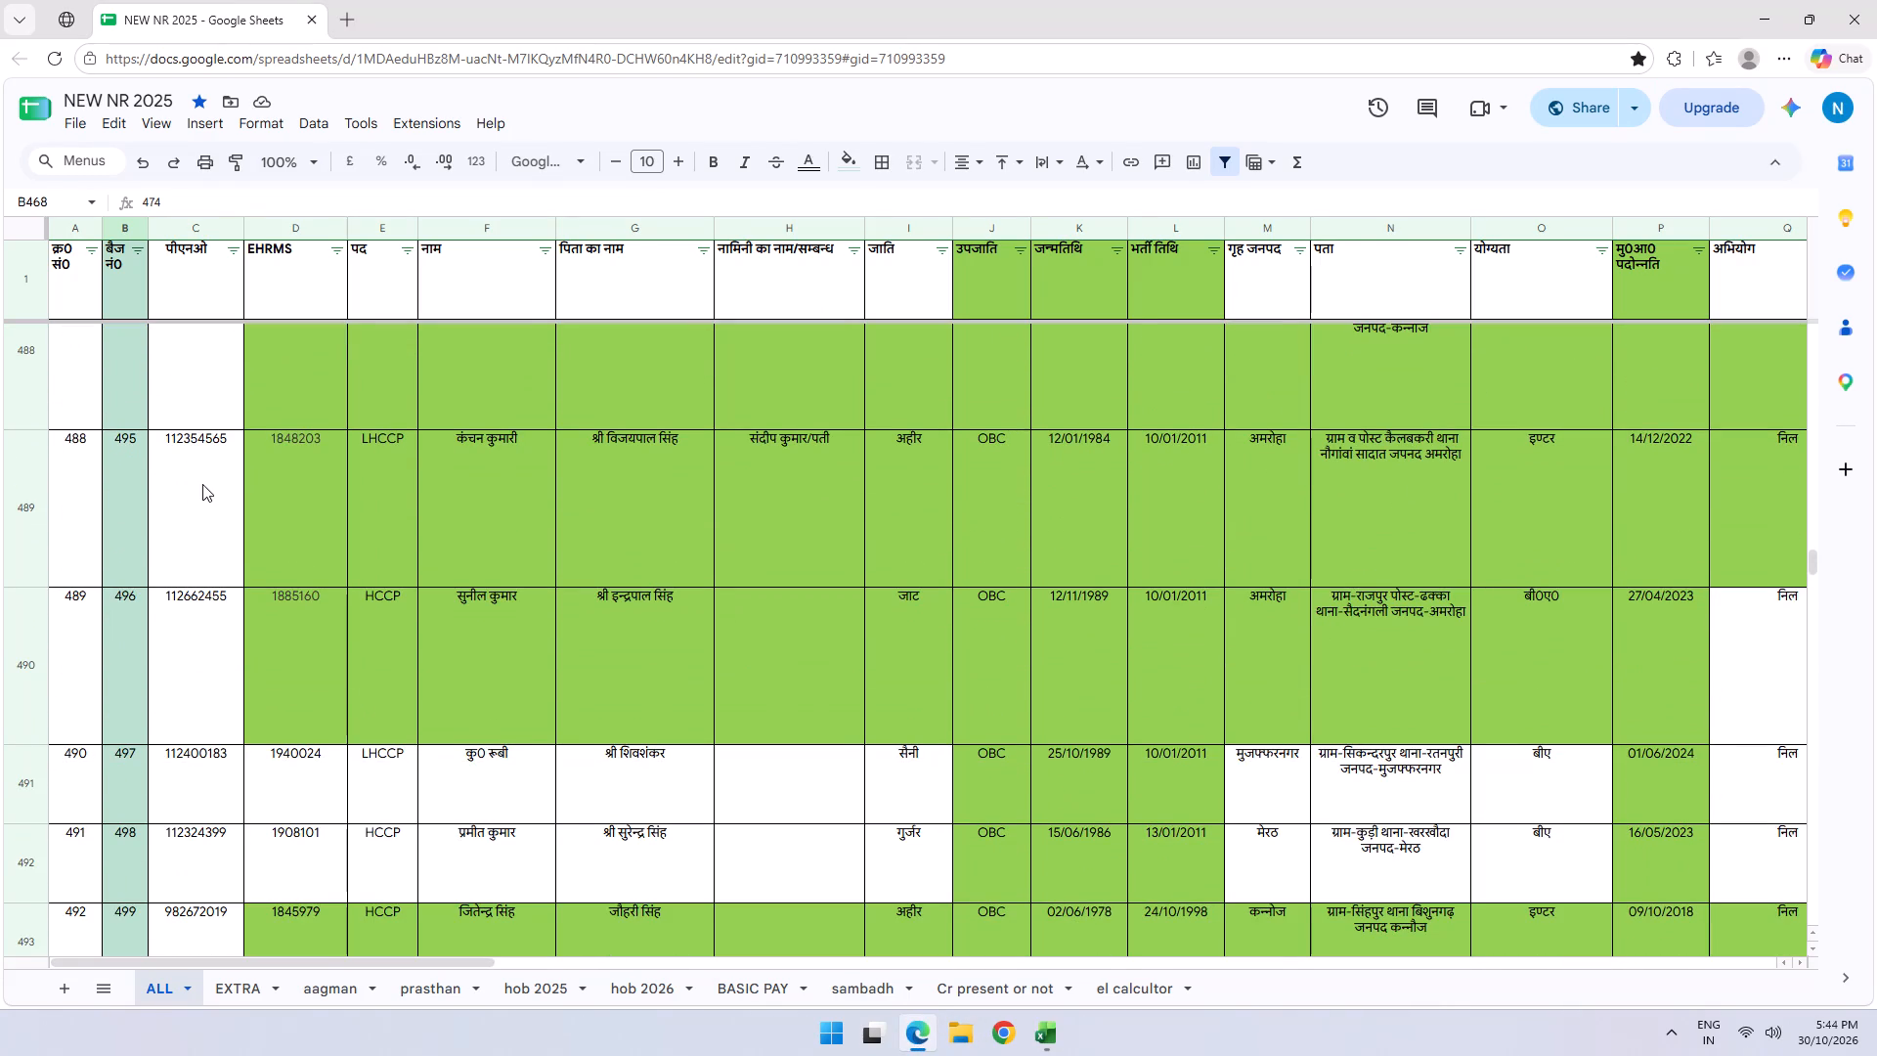
scroll(276, 530, down, 7)
scroll(224, 595, down, 6)
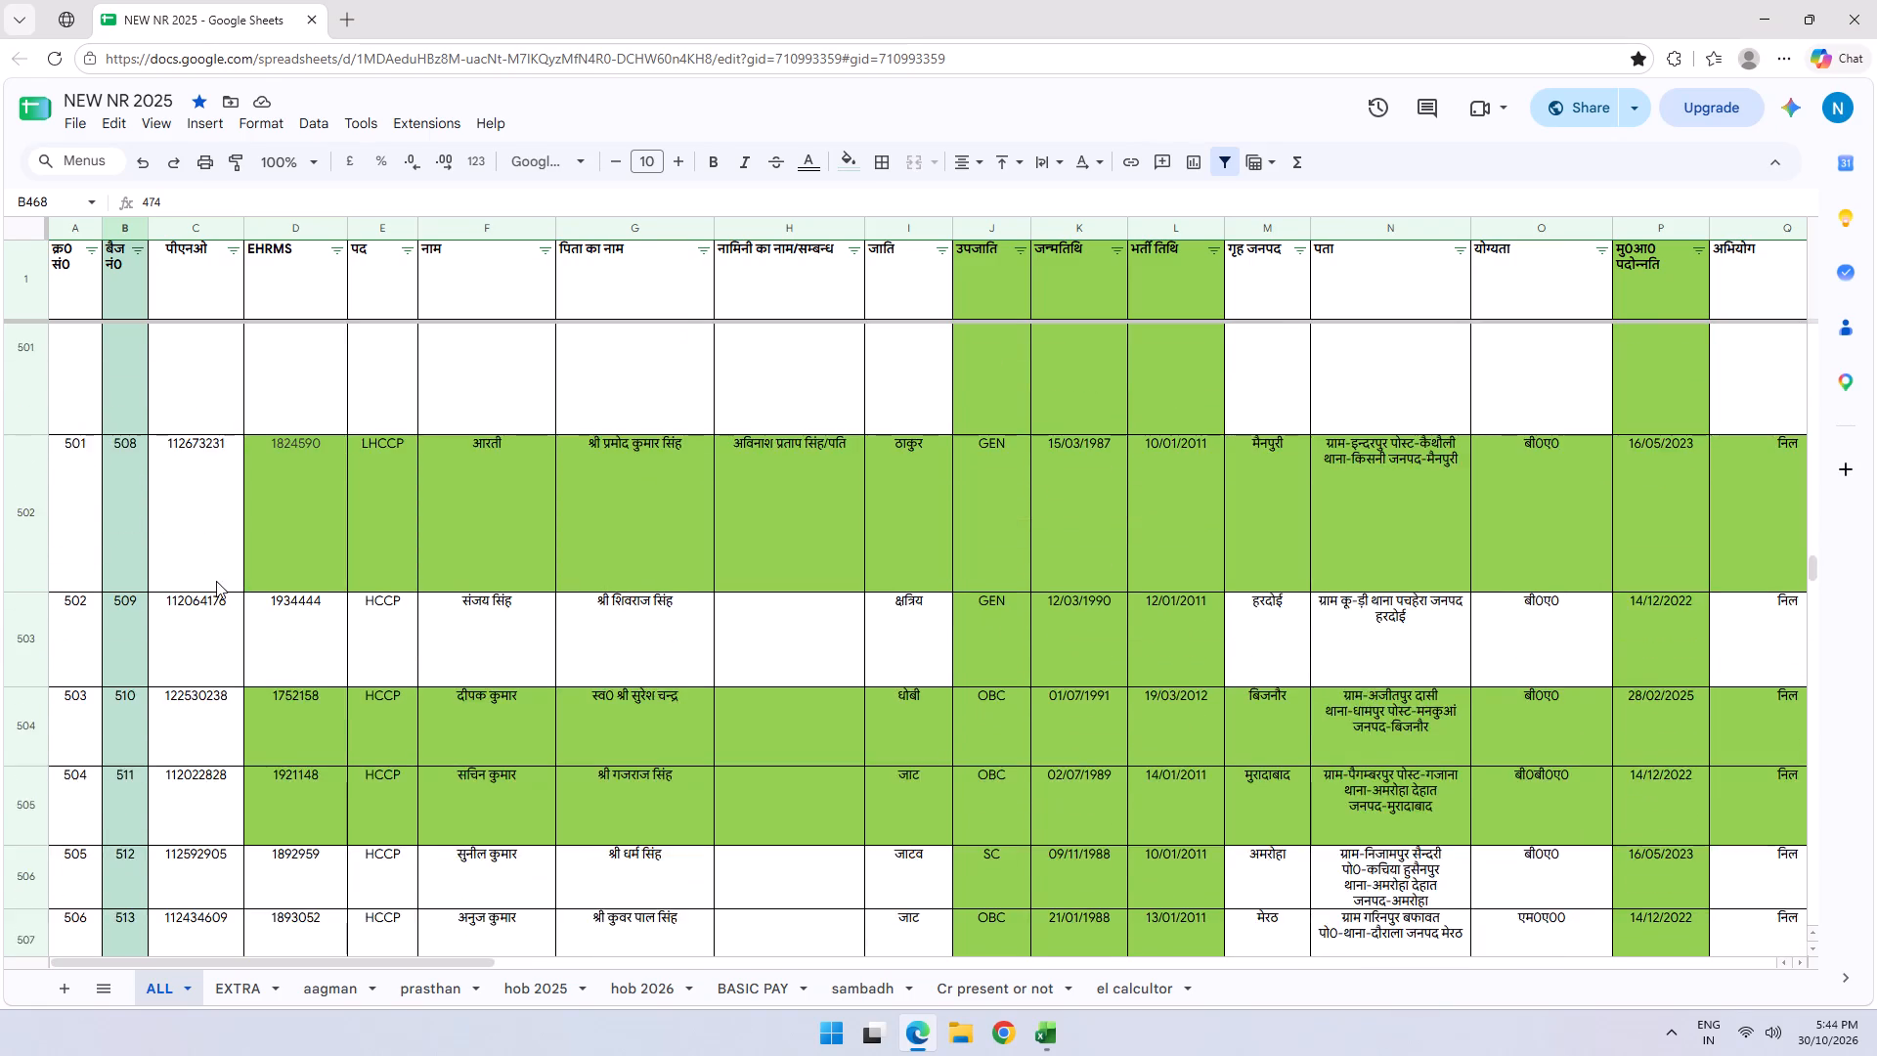
scroll(216, 581, down, 7)
scroll(217, 575, up, 1)
scroll(217, 570, down, 2)
scroll(217, 570, up, 2)
scroll(217, 570, down, 7)
scroll(217, 556, up, 1)
scroll(217, 556, down, 6)
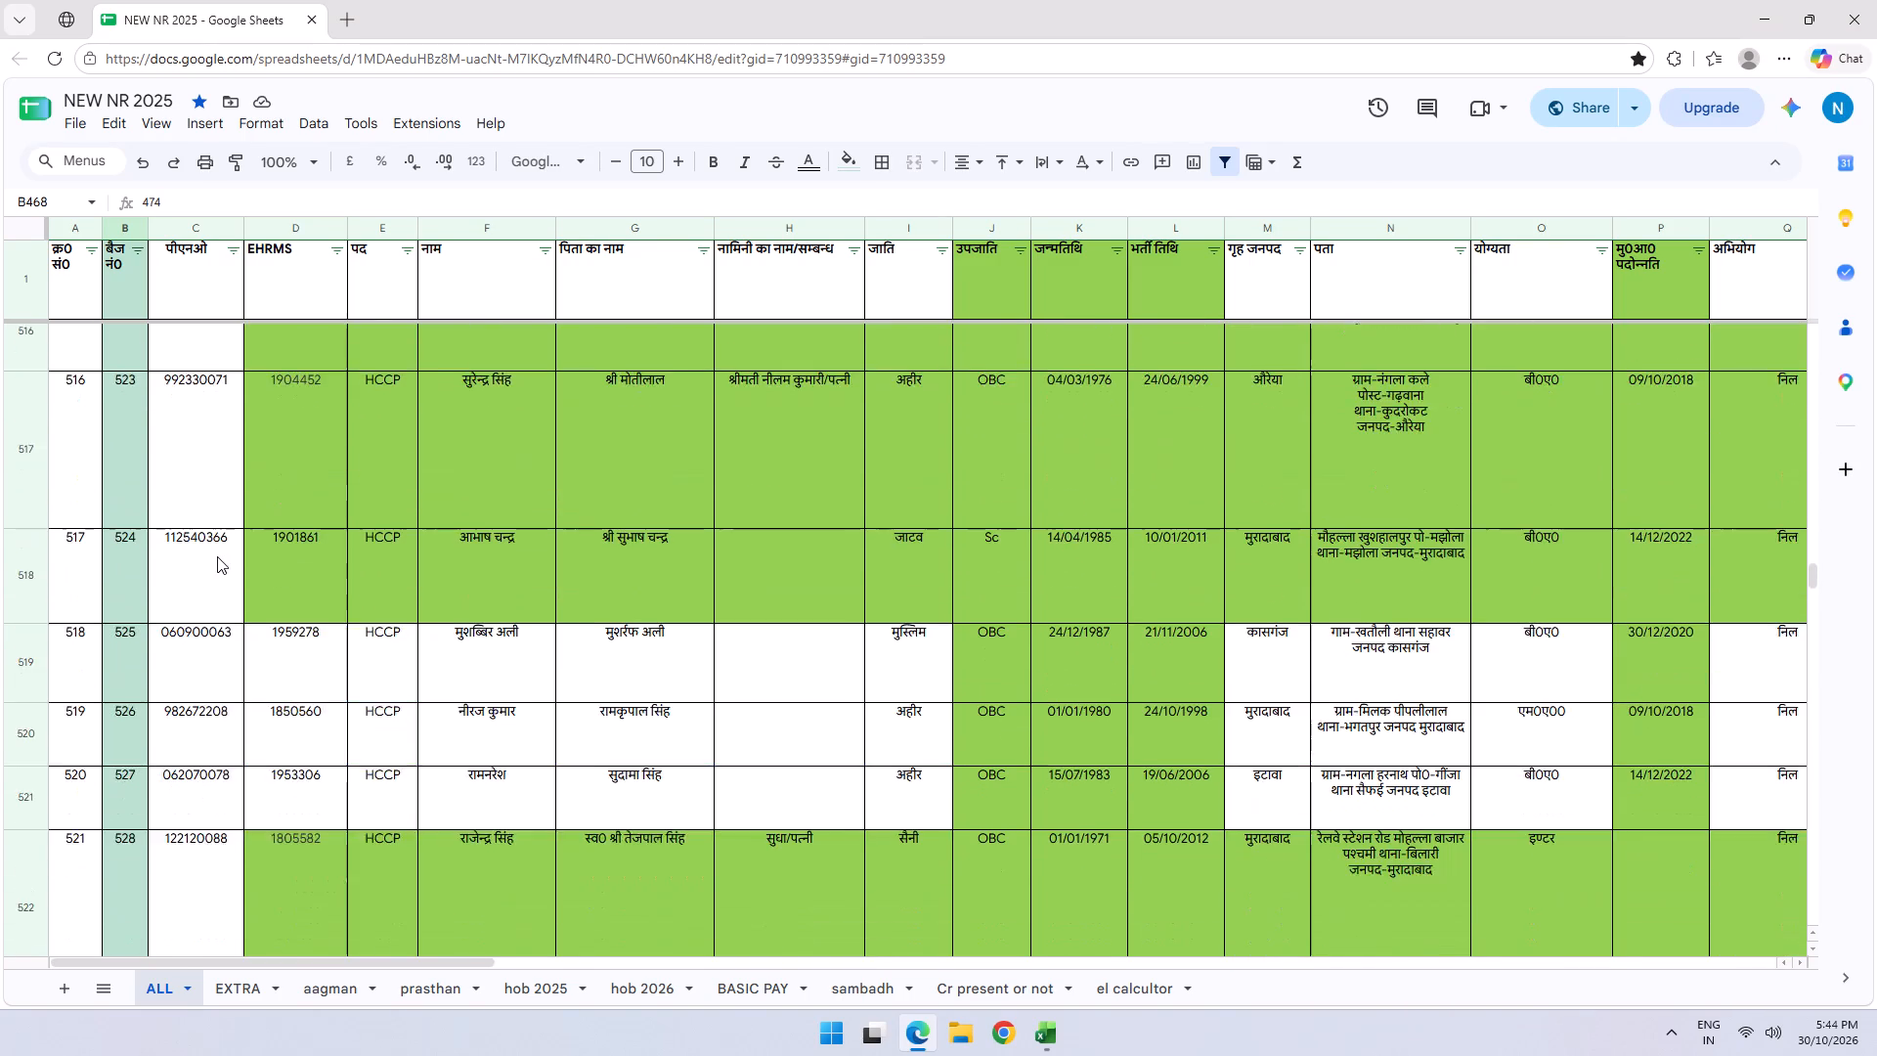
scroll(217, 556, down, 12)
scroll(213, 562, down, 9)
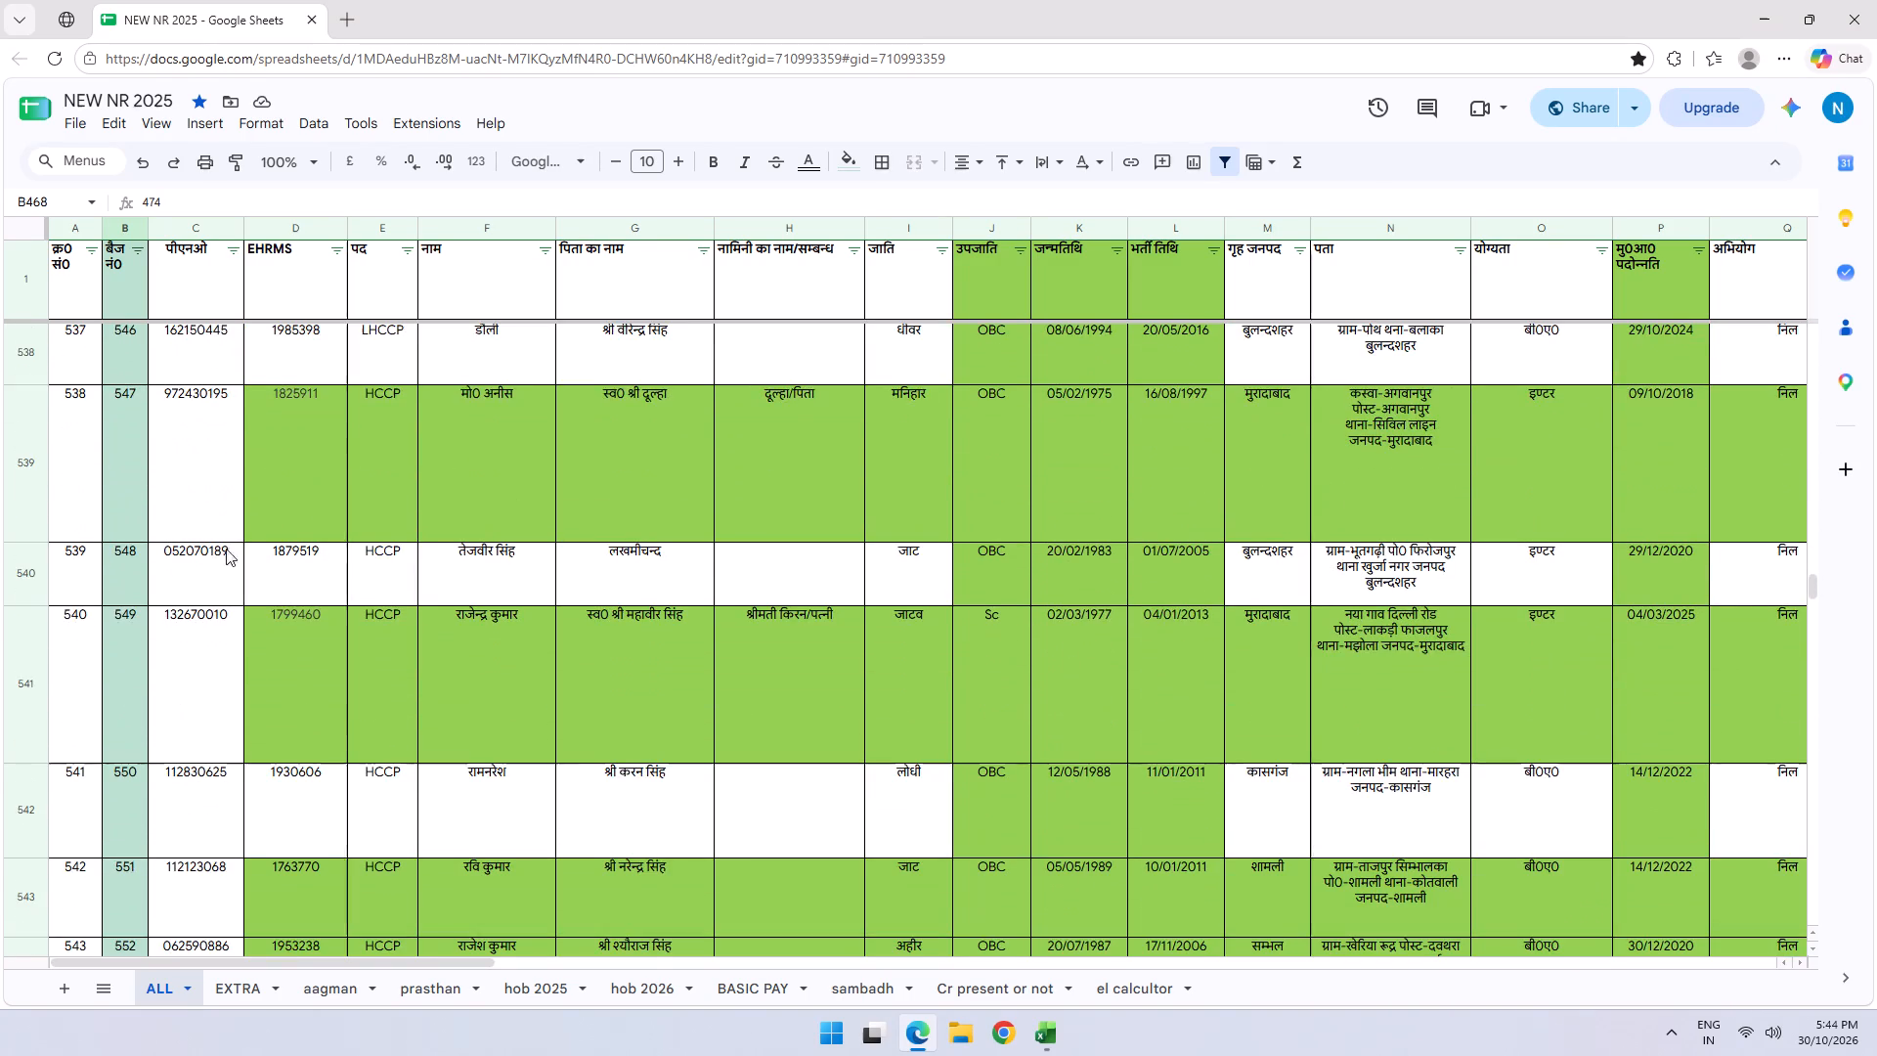
scroll(94, 631, down, 4)
scroll(184, 635, down, 4)
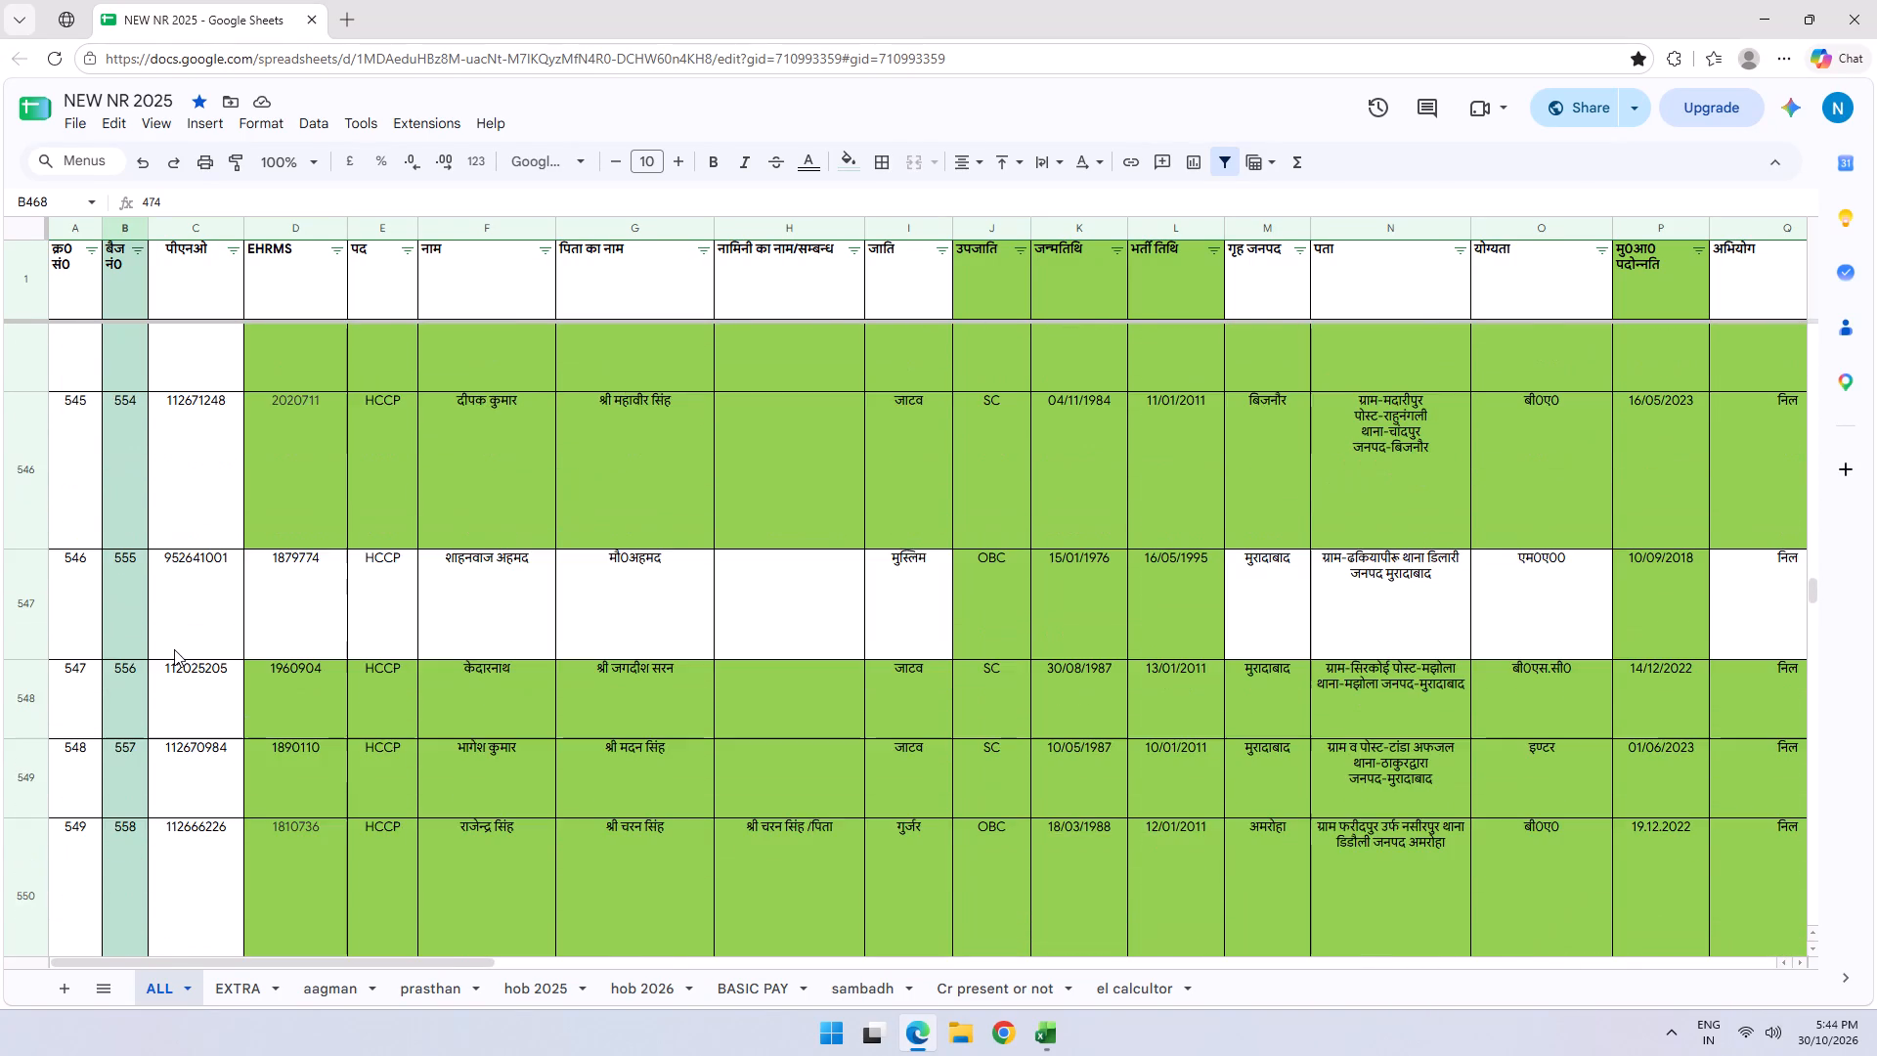
scroll(208, 653, down, 4)
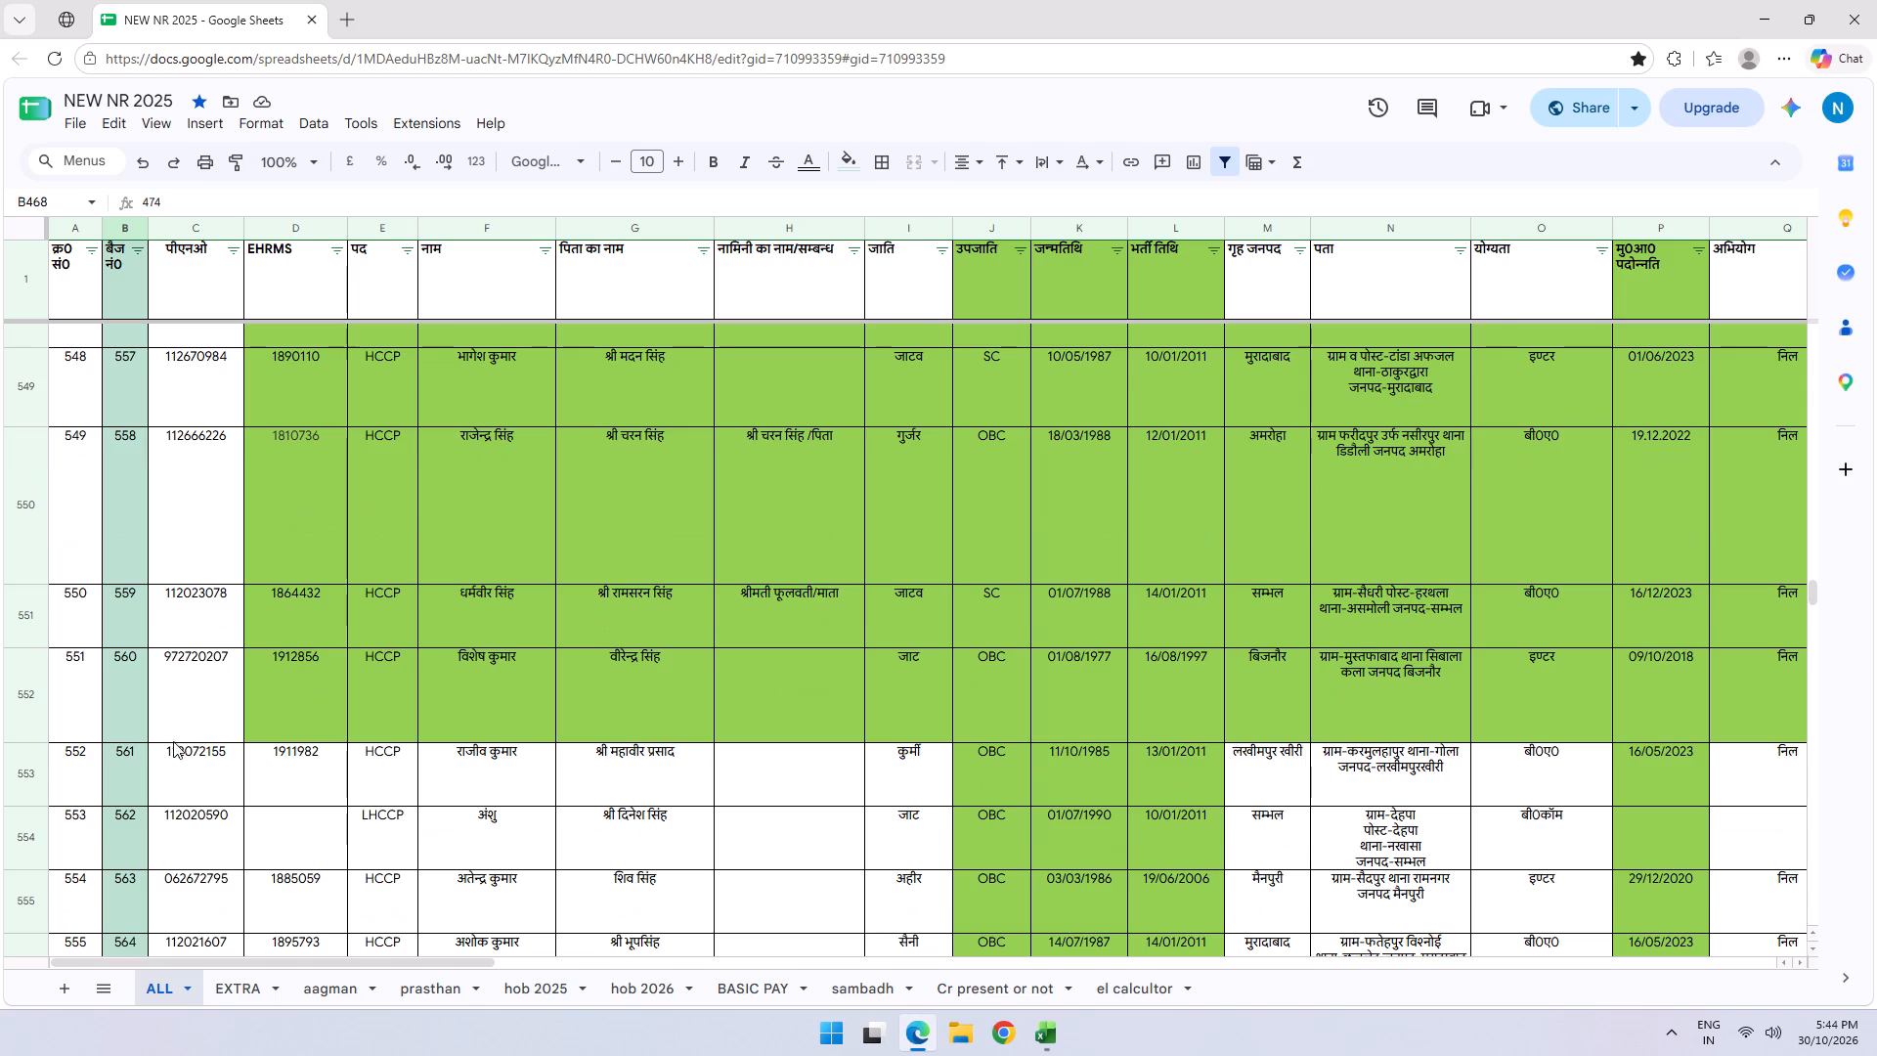
scroll(190, 799, down, 1)
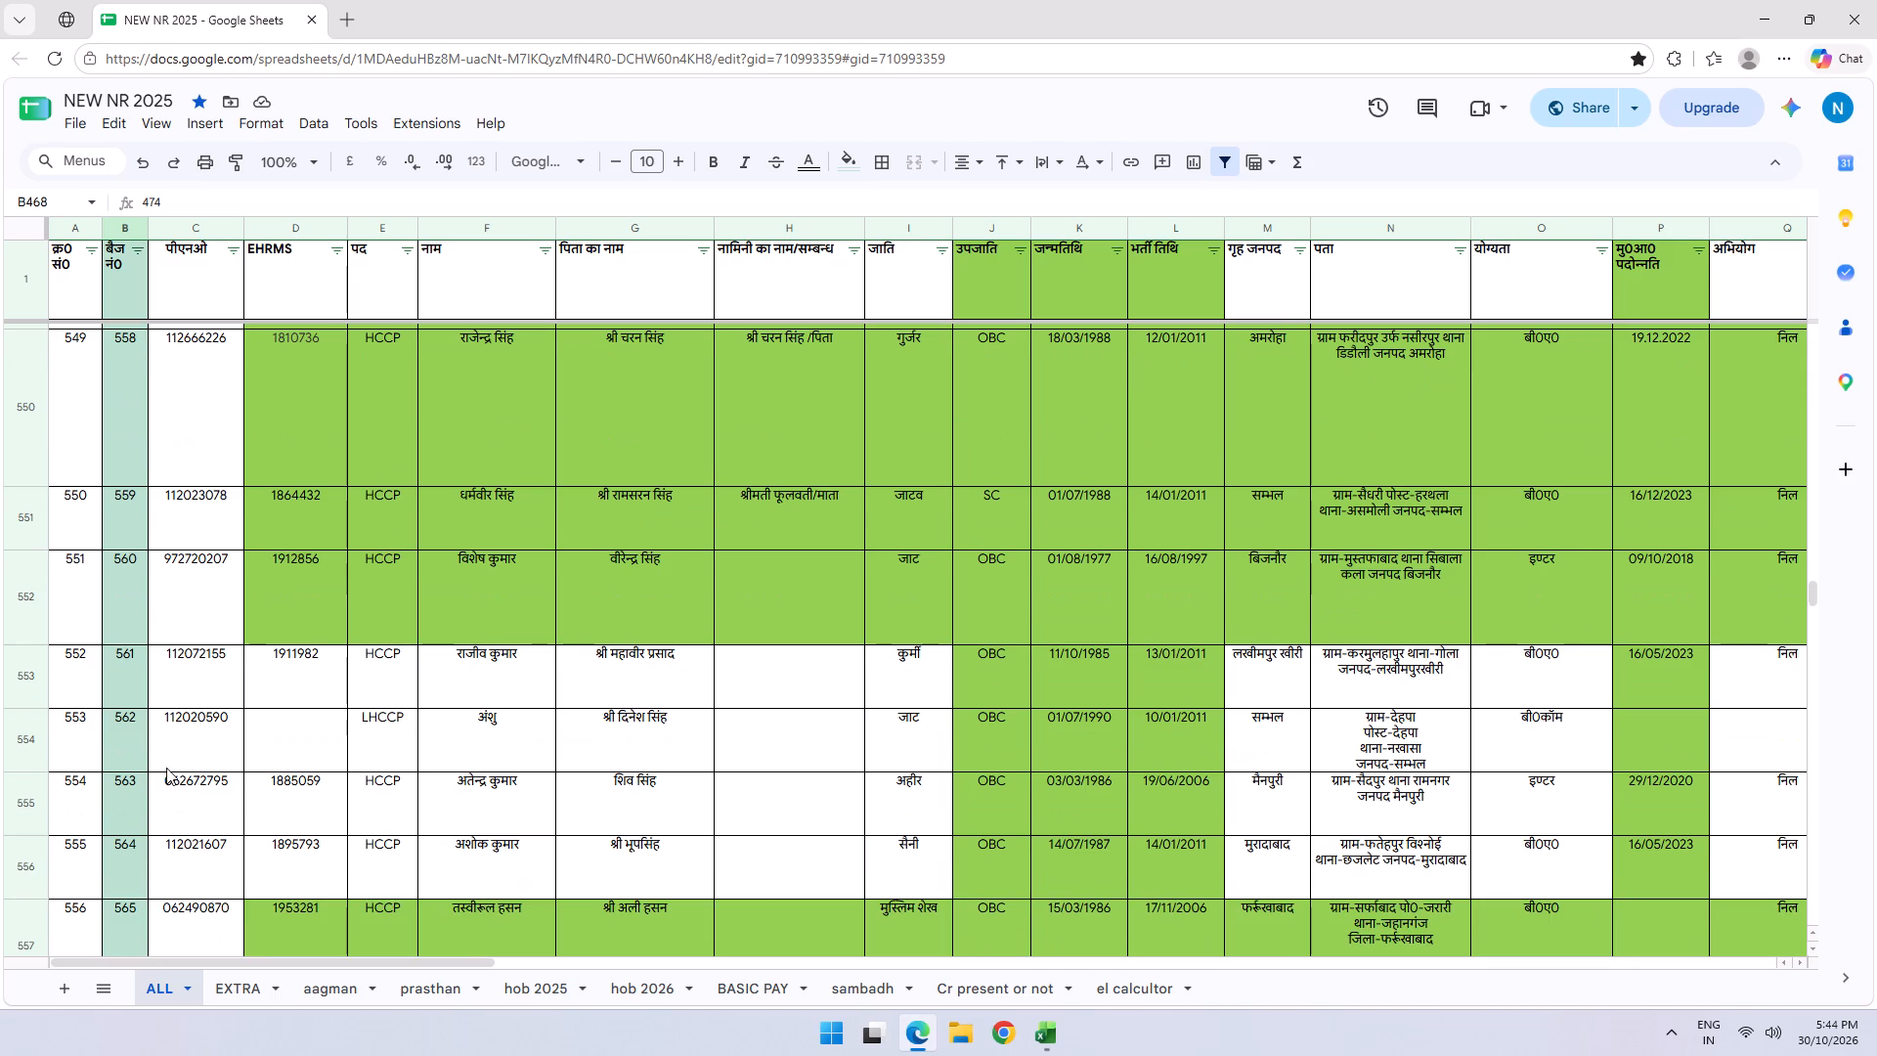
Search the ALL sheet for the staff member's full Hindi name, with the first name spelled मिनाक्षी.
key(ctrl+f)
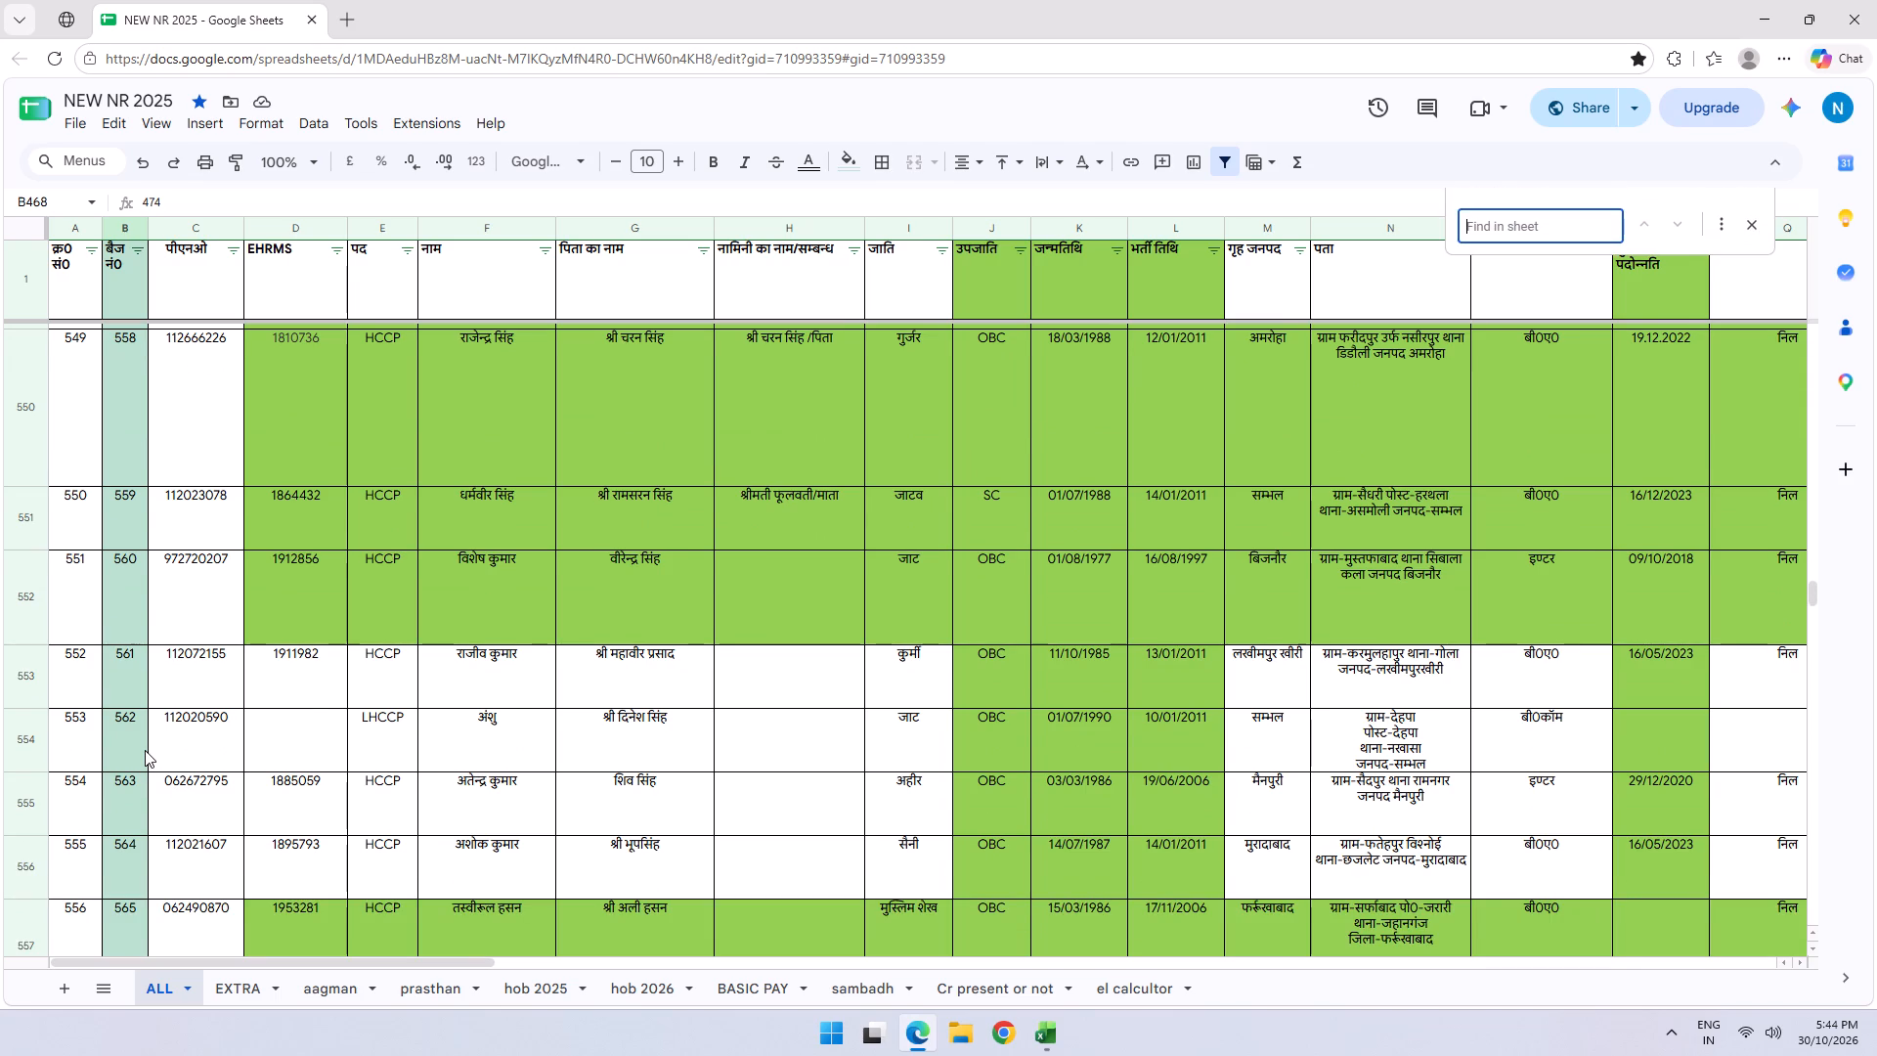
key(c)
key(BackSpace)
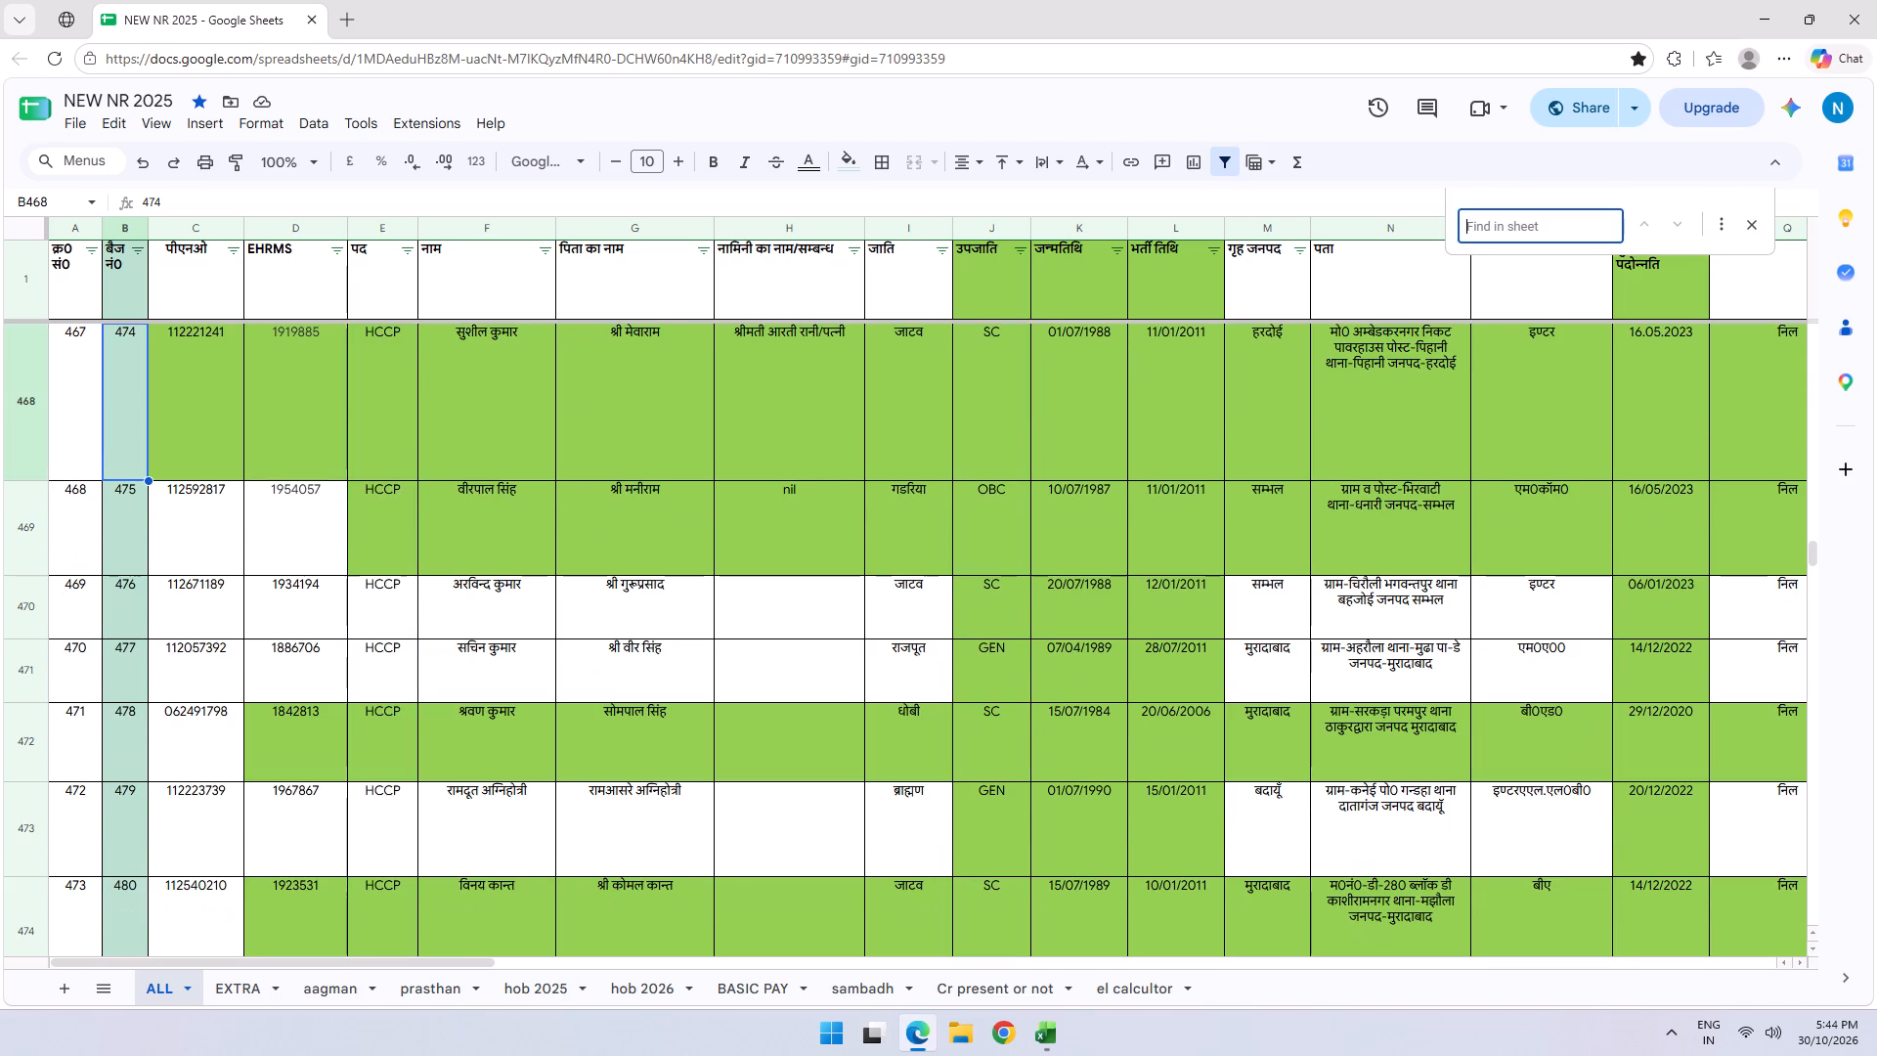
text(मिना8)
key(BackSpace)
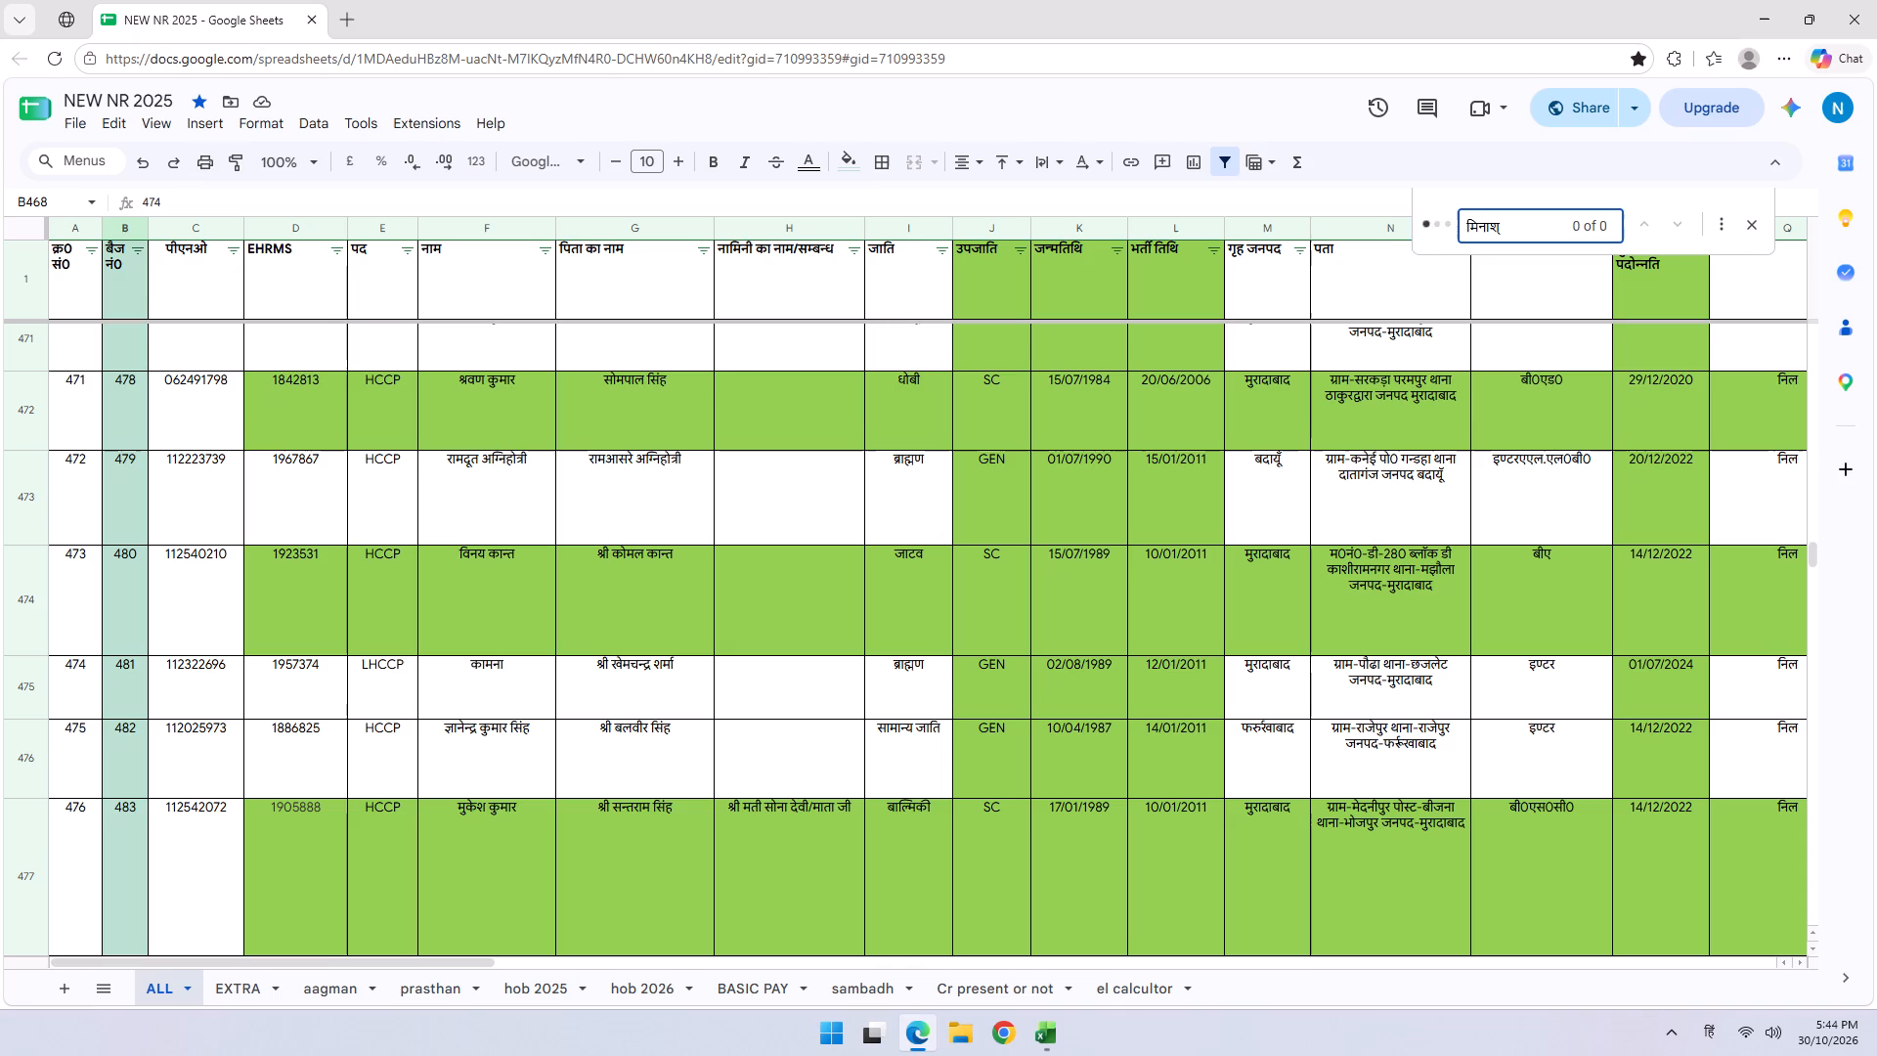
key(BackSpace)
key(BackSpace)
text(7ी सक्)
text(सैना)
click(357, 658)
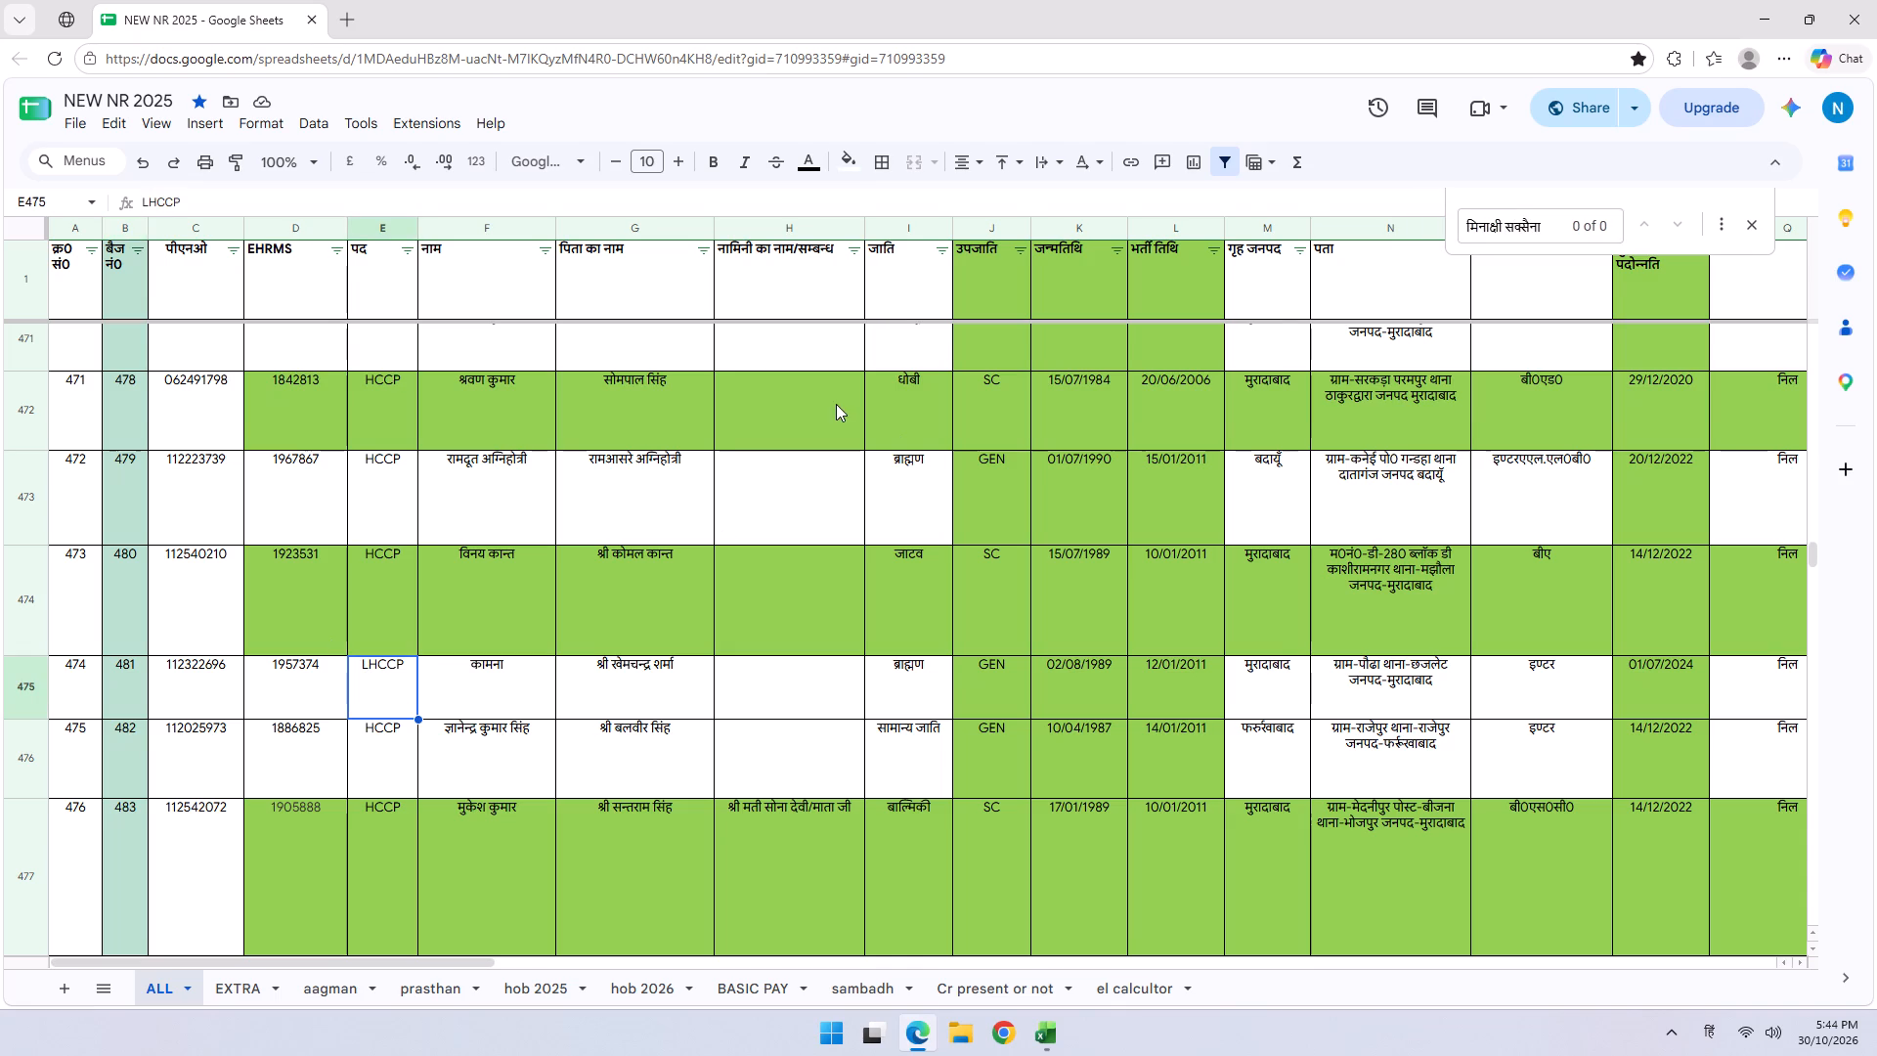
Correct the first name's opening vowel in the search from short to long, spelling it मीनाक्षी.
click(1561, 230)
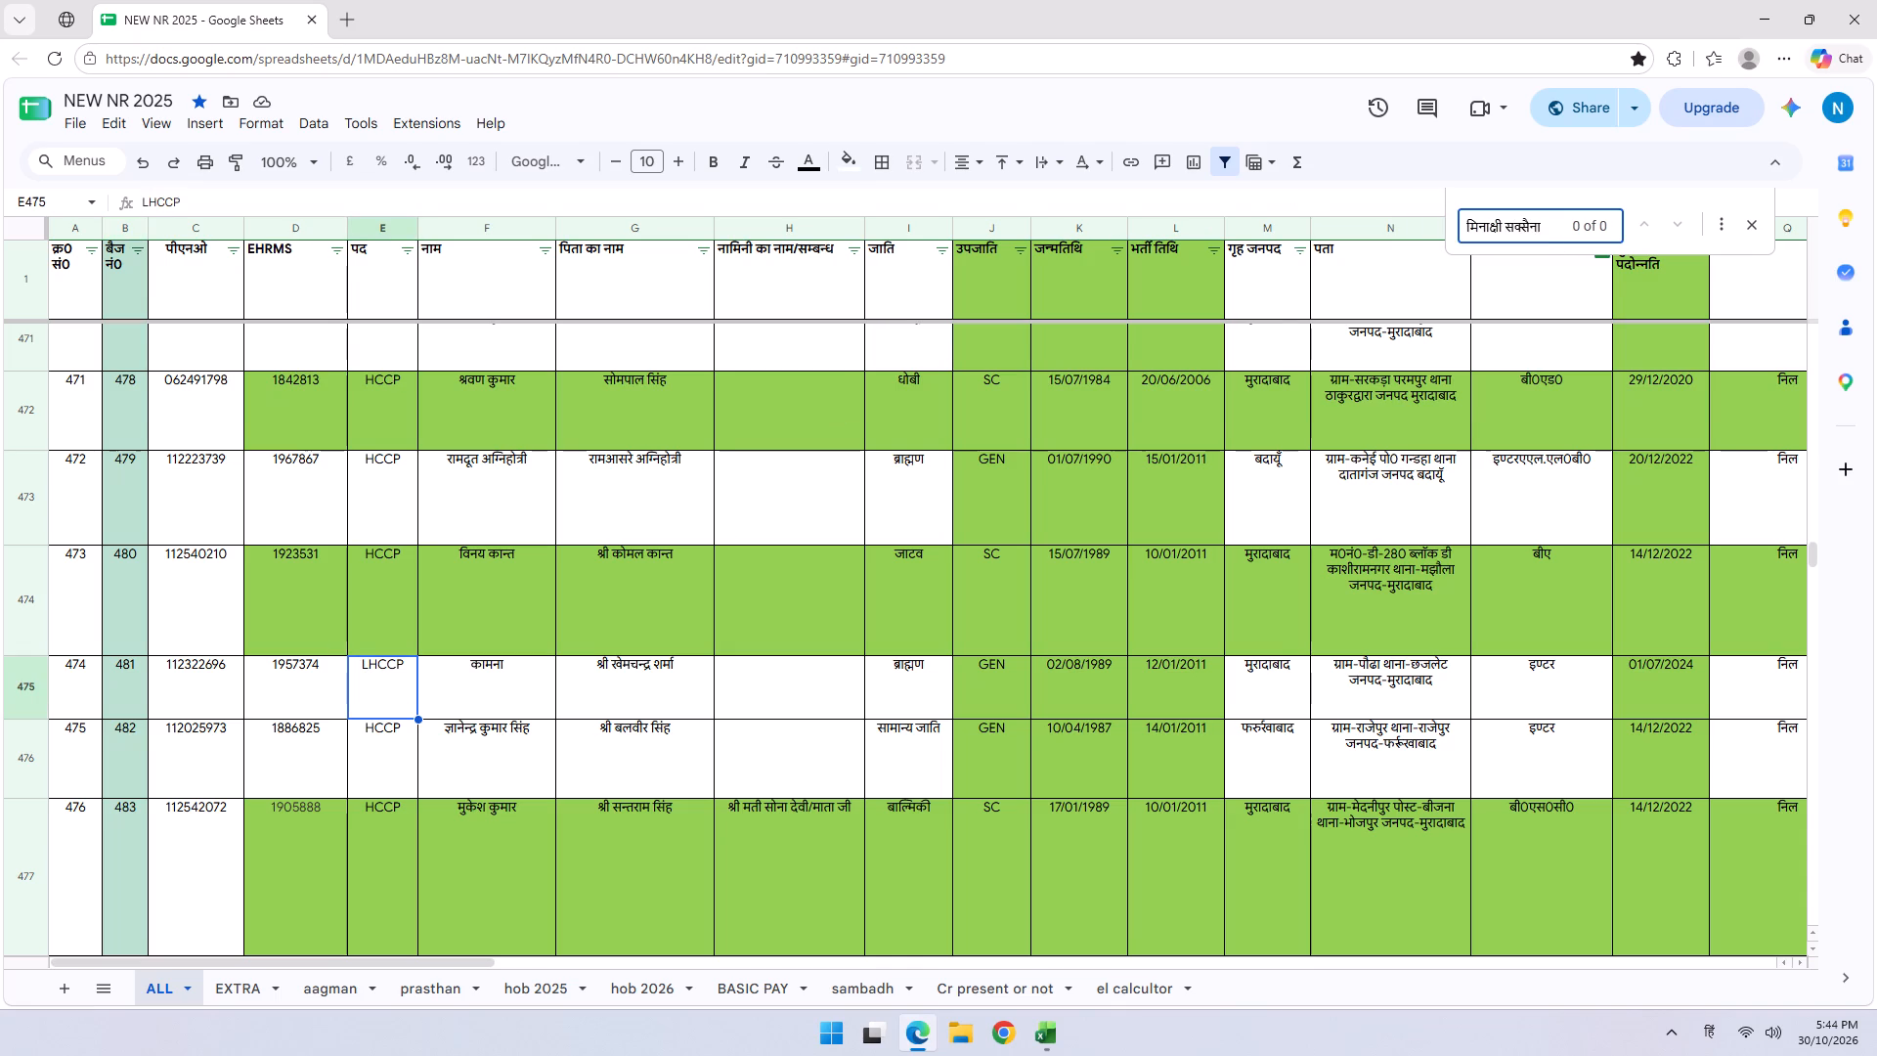
key(Left)
key(Left)
key(Left)
key(Left)
key(Left)
key(Left)
key(Left)
key(Left)
key(Left)
key(Left)
key(Left)
key(Delete)
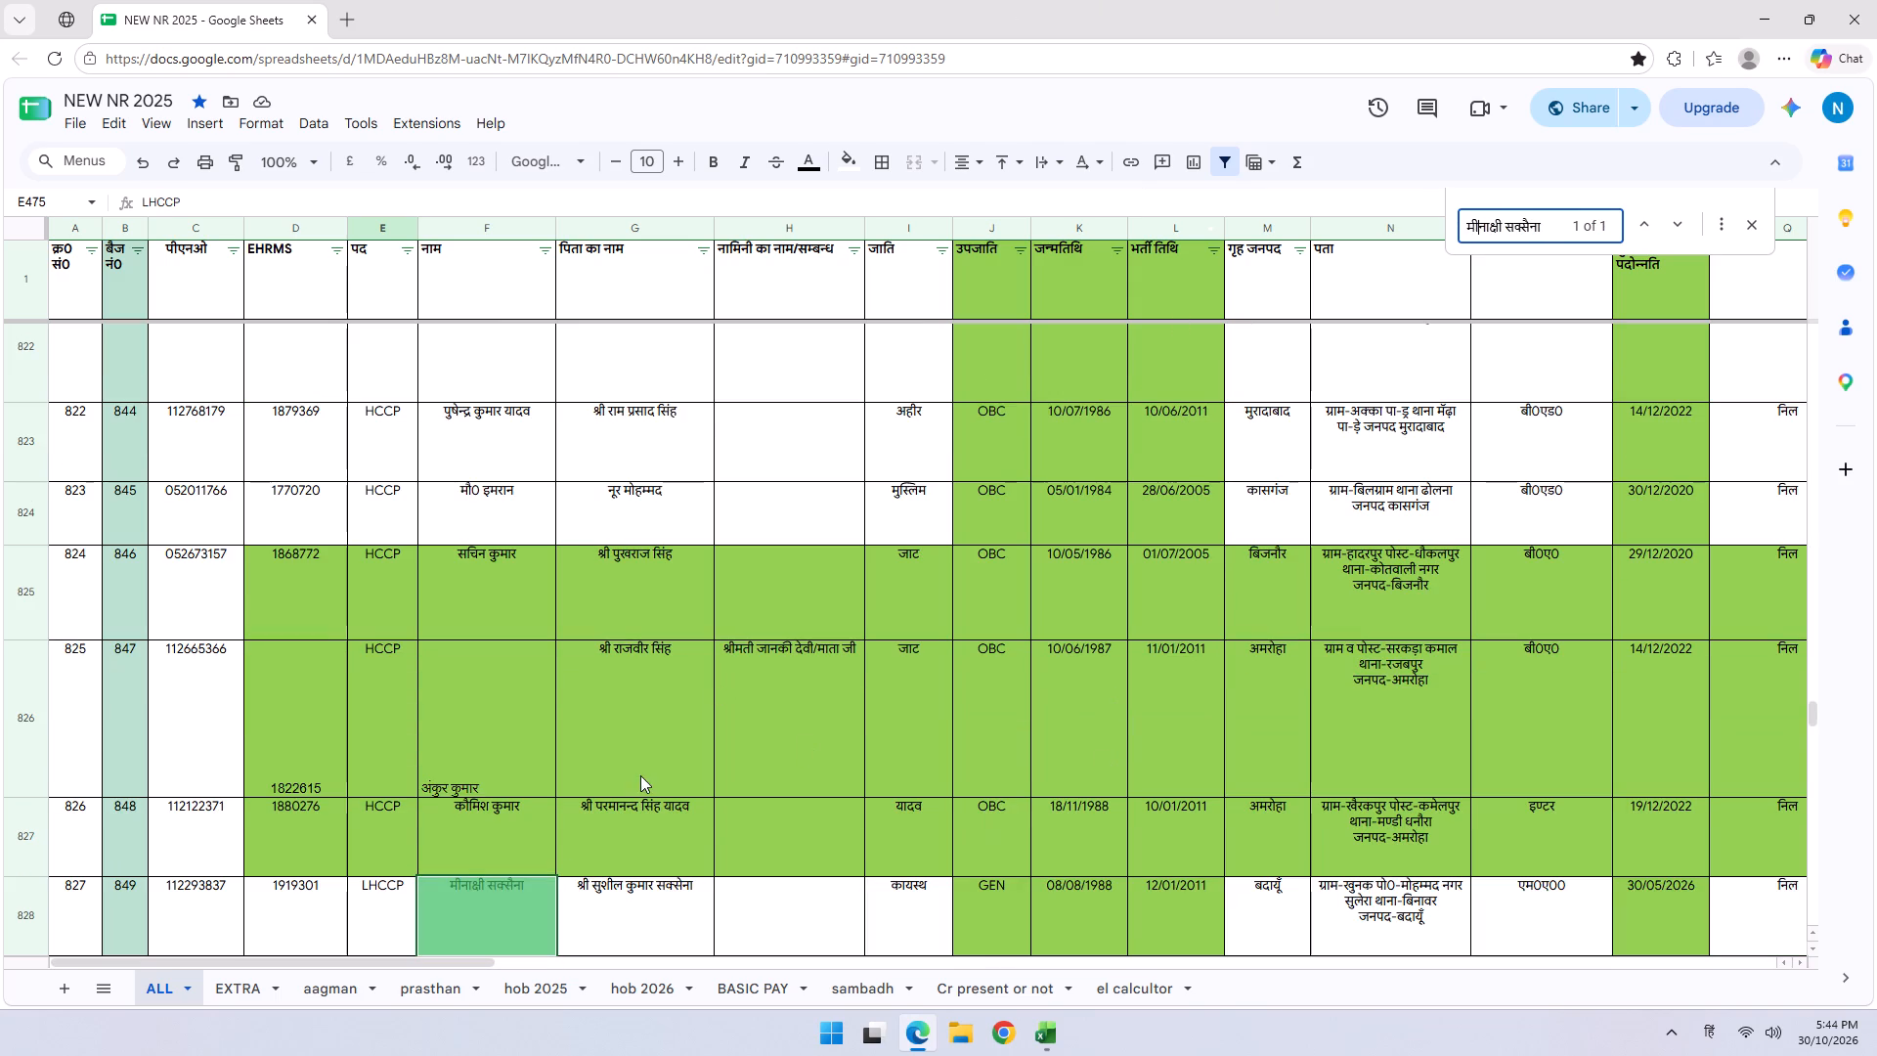
Examine the found staff member's record in row 828, from the PNO and address across to column AC.
click(170, 909)
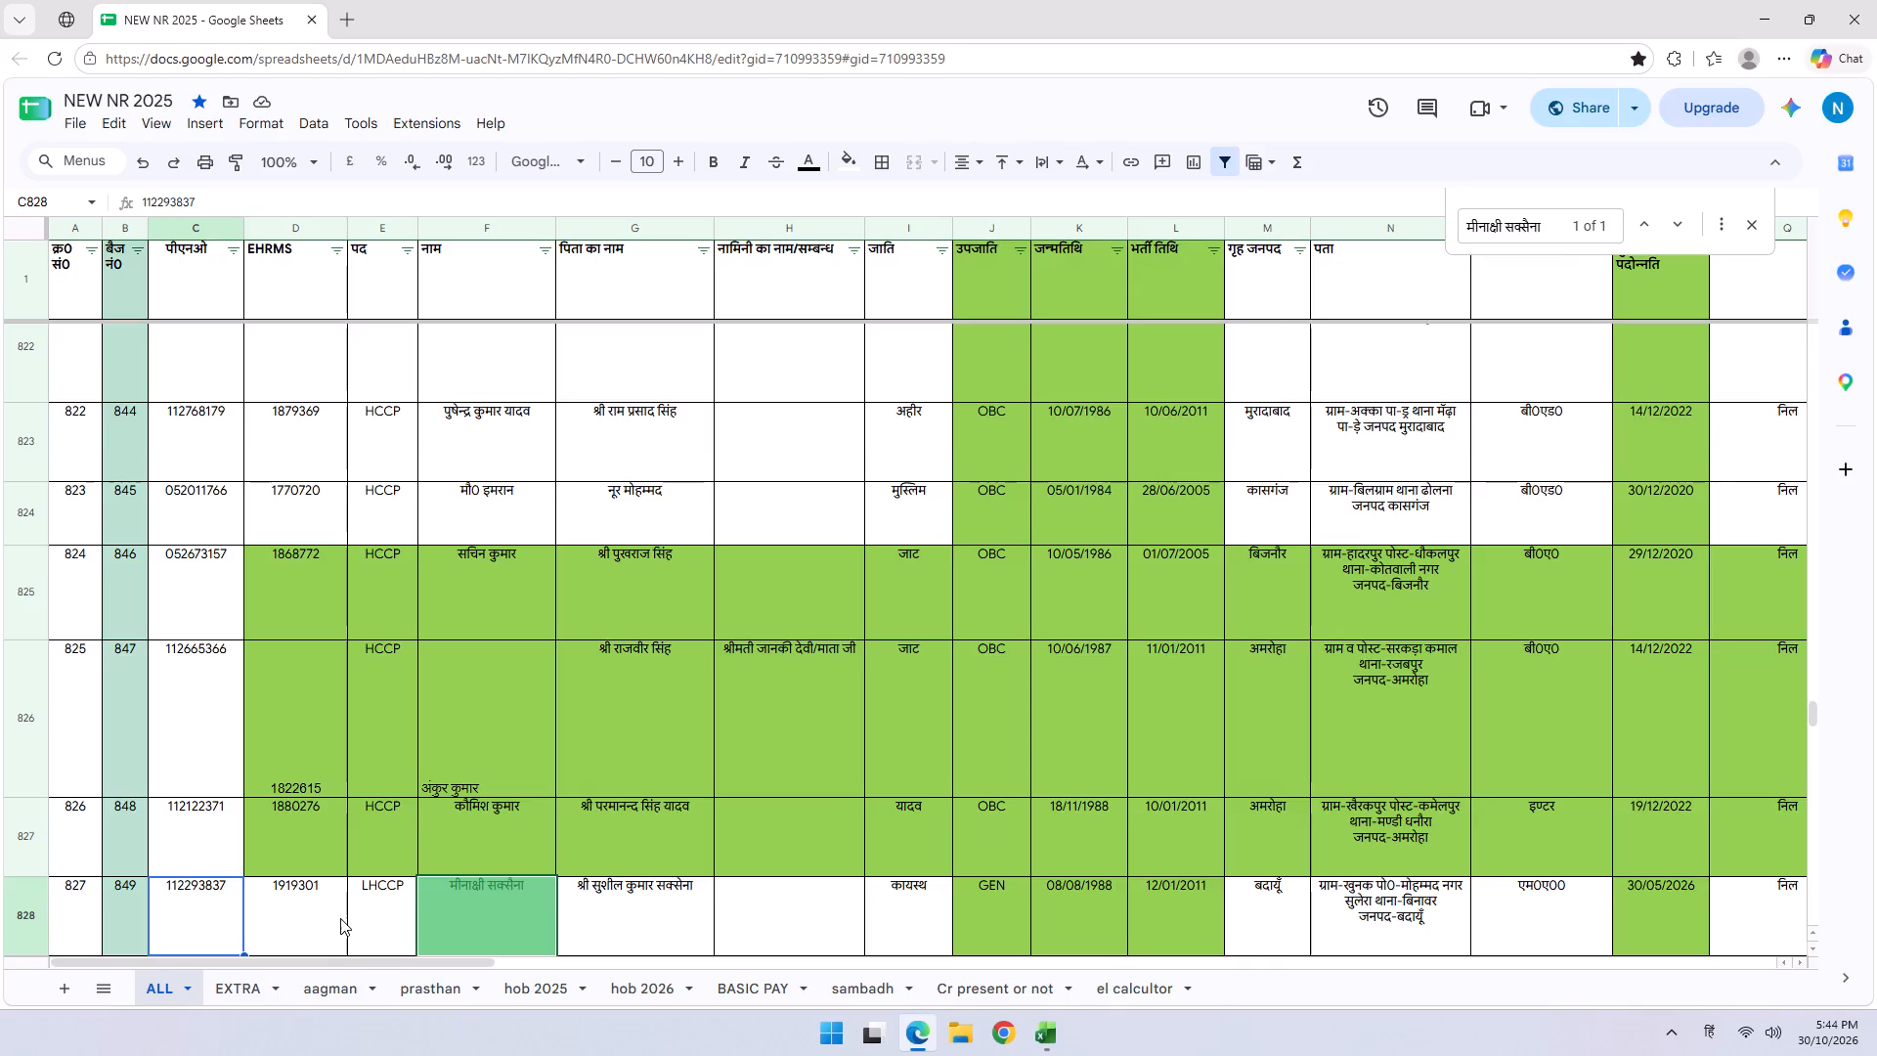
click(1342, 943)
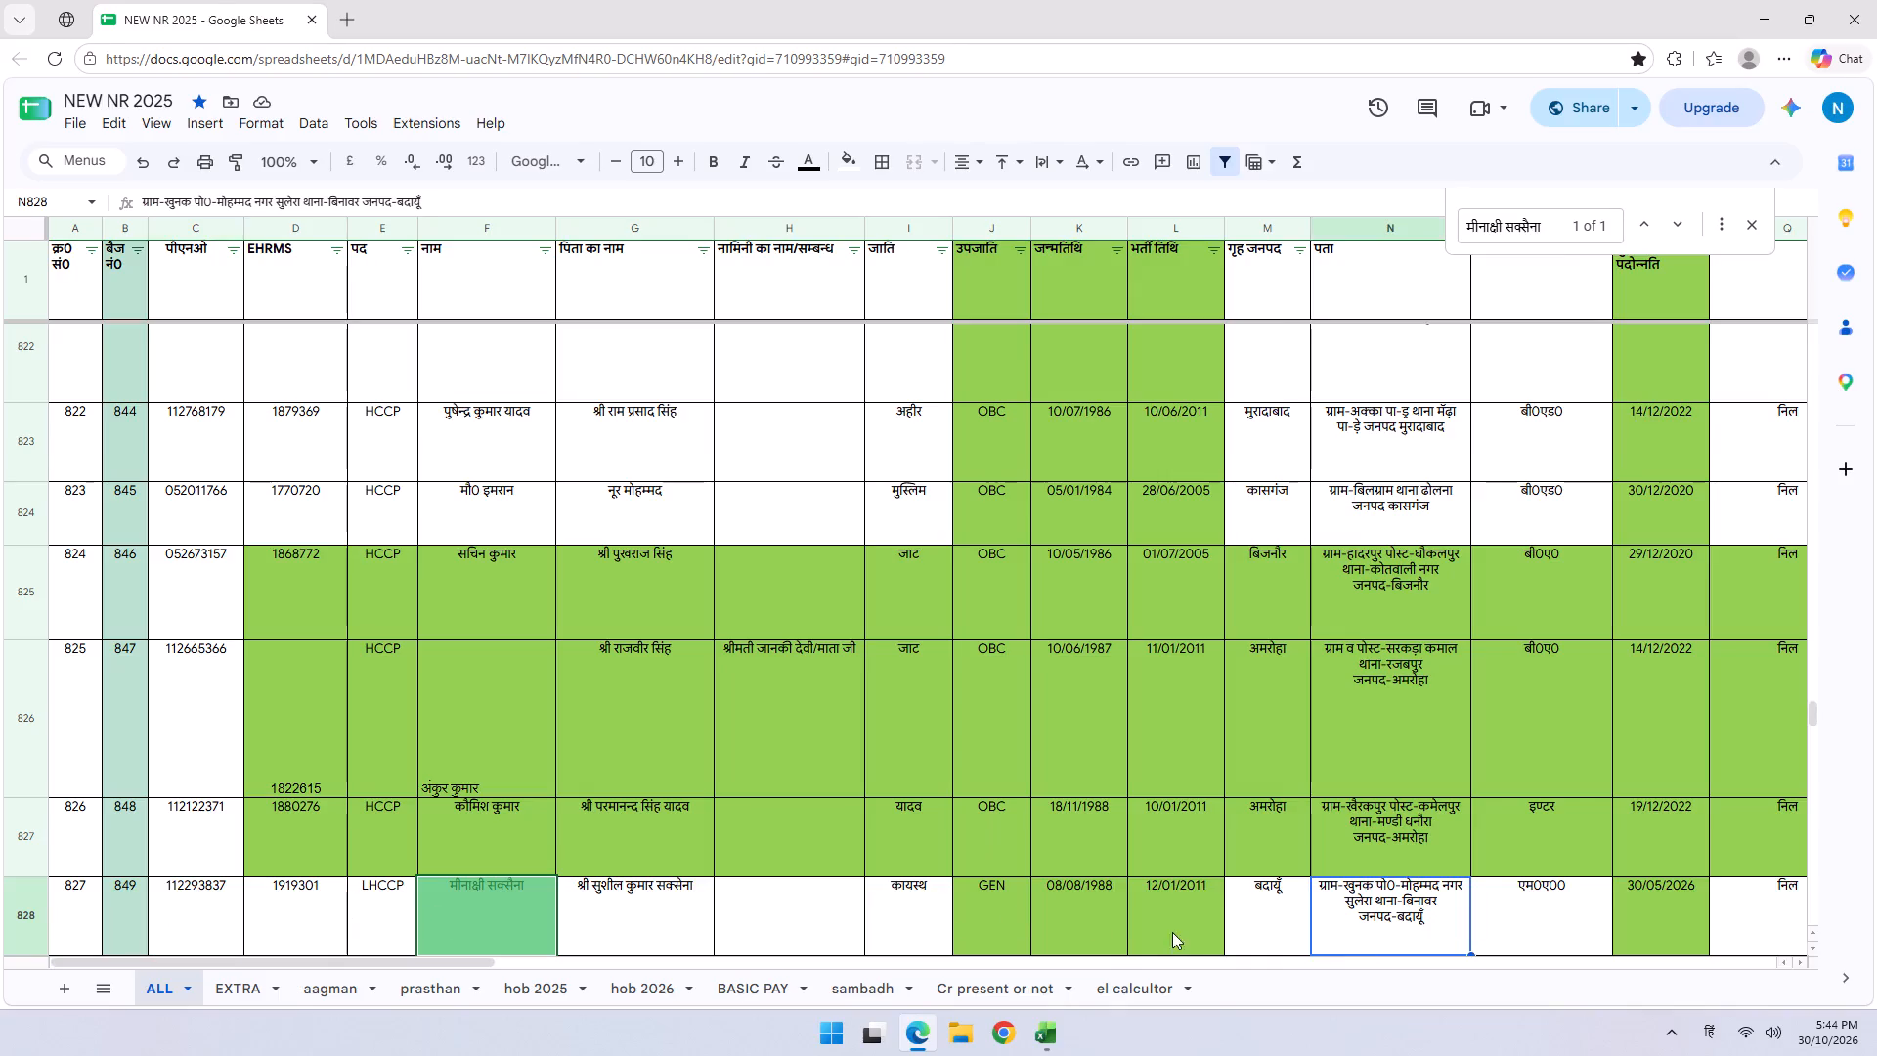
key(Right)
key(Right)
key(Right)
key(Right)
key(Right)
key(Right)
key(Right)
key(Right)
key(Right)
key(Right)
key(Right)
key(Right)
key(Right)
key(Right)
key(Right)
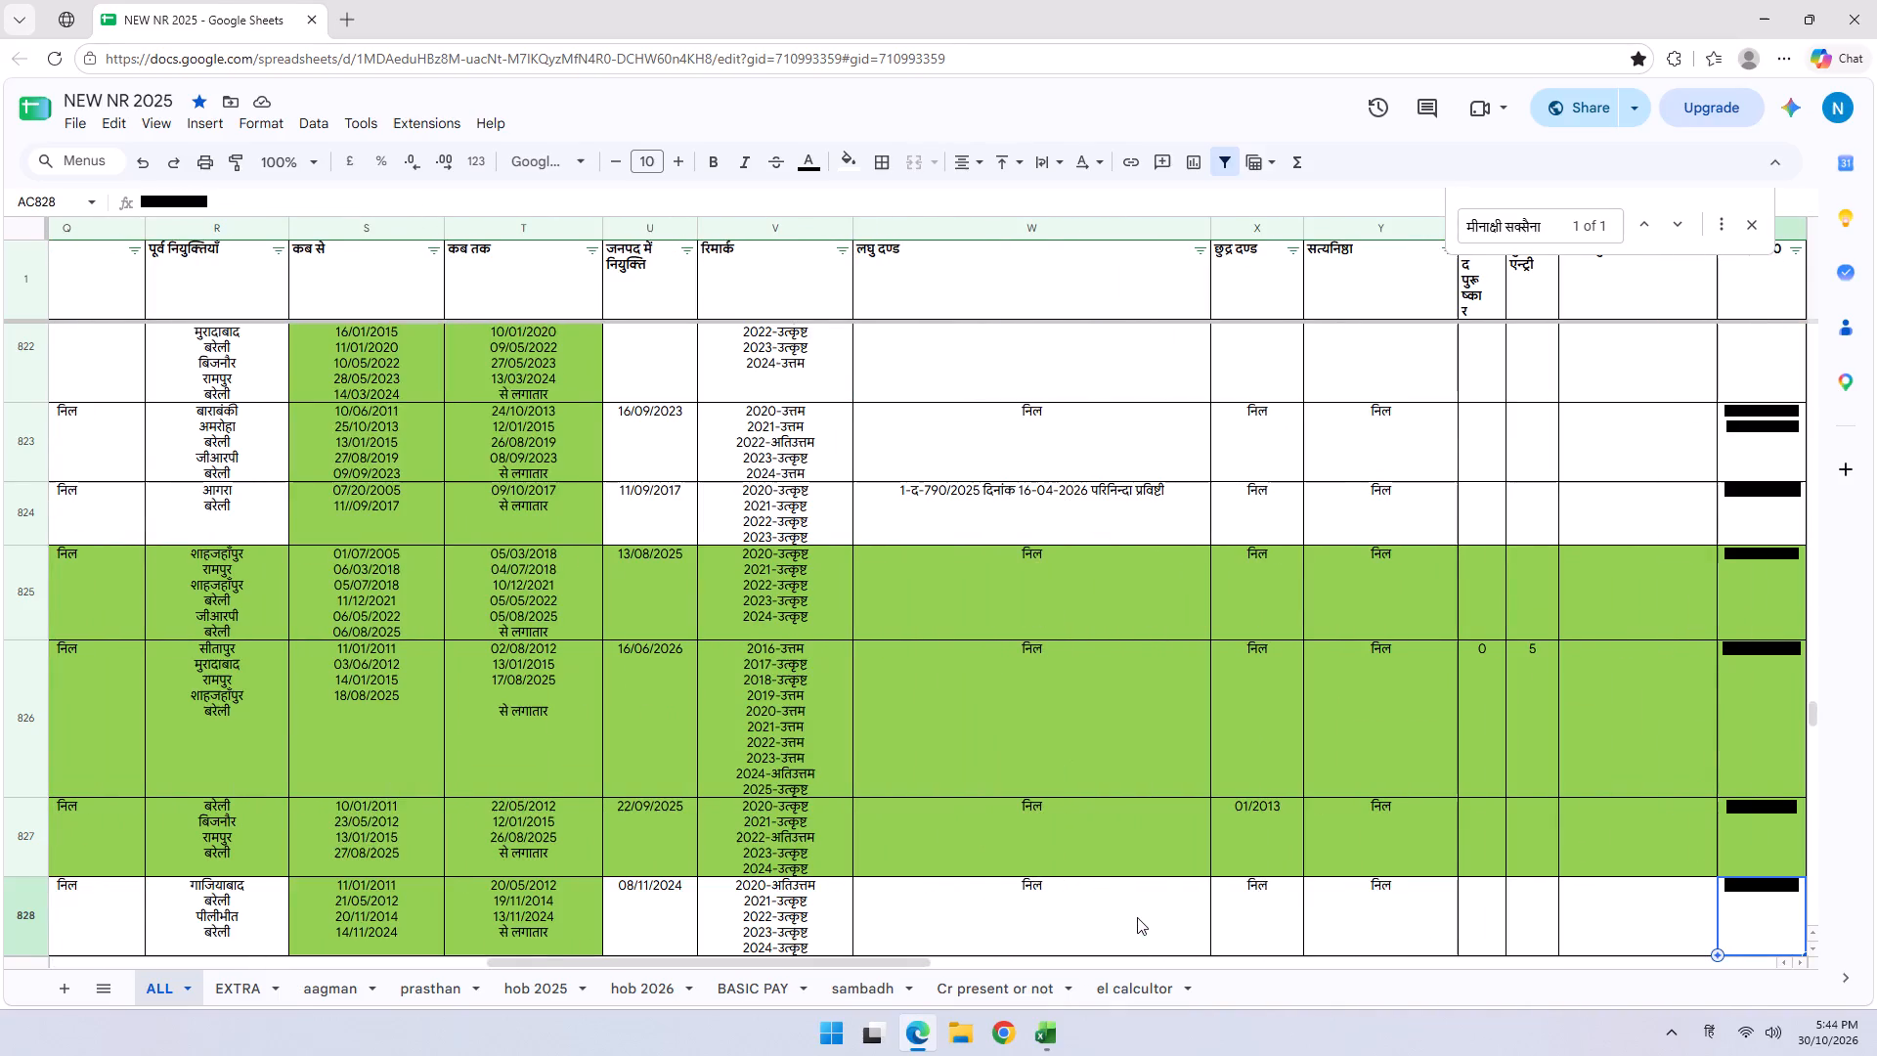
Return to the start of row 828 and examine its birth date, recruitment date, home district and address cells.
key(Left)
key(Left)
key(Left)
key(Left)
key(Left)
key(Left)
key(Left)
key(Left)
key(Left)
key(Left)
key(Left)
key(Left)
key(Left)
key(Left)
key(Left)
key(Left)
key(Left)
key(Left)
key(Left)
key(Left)
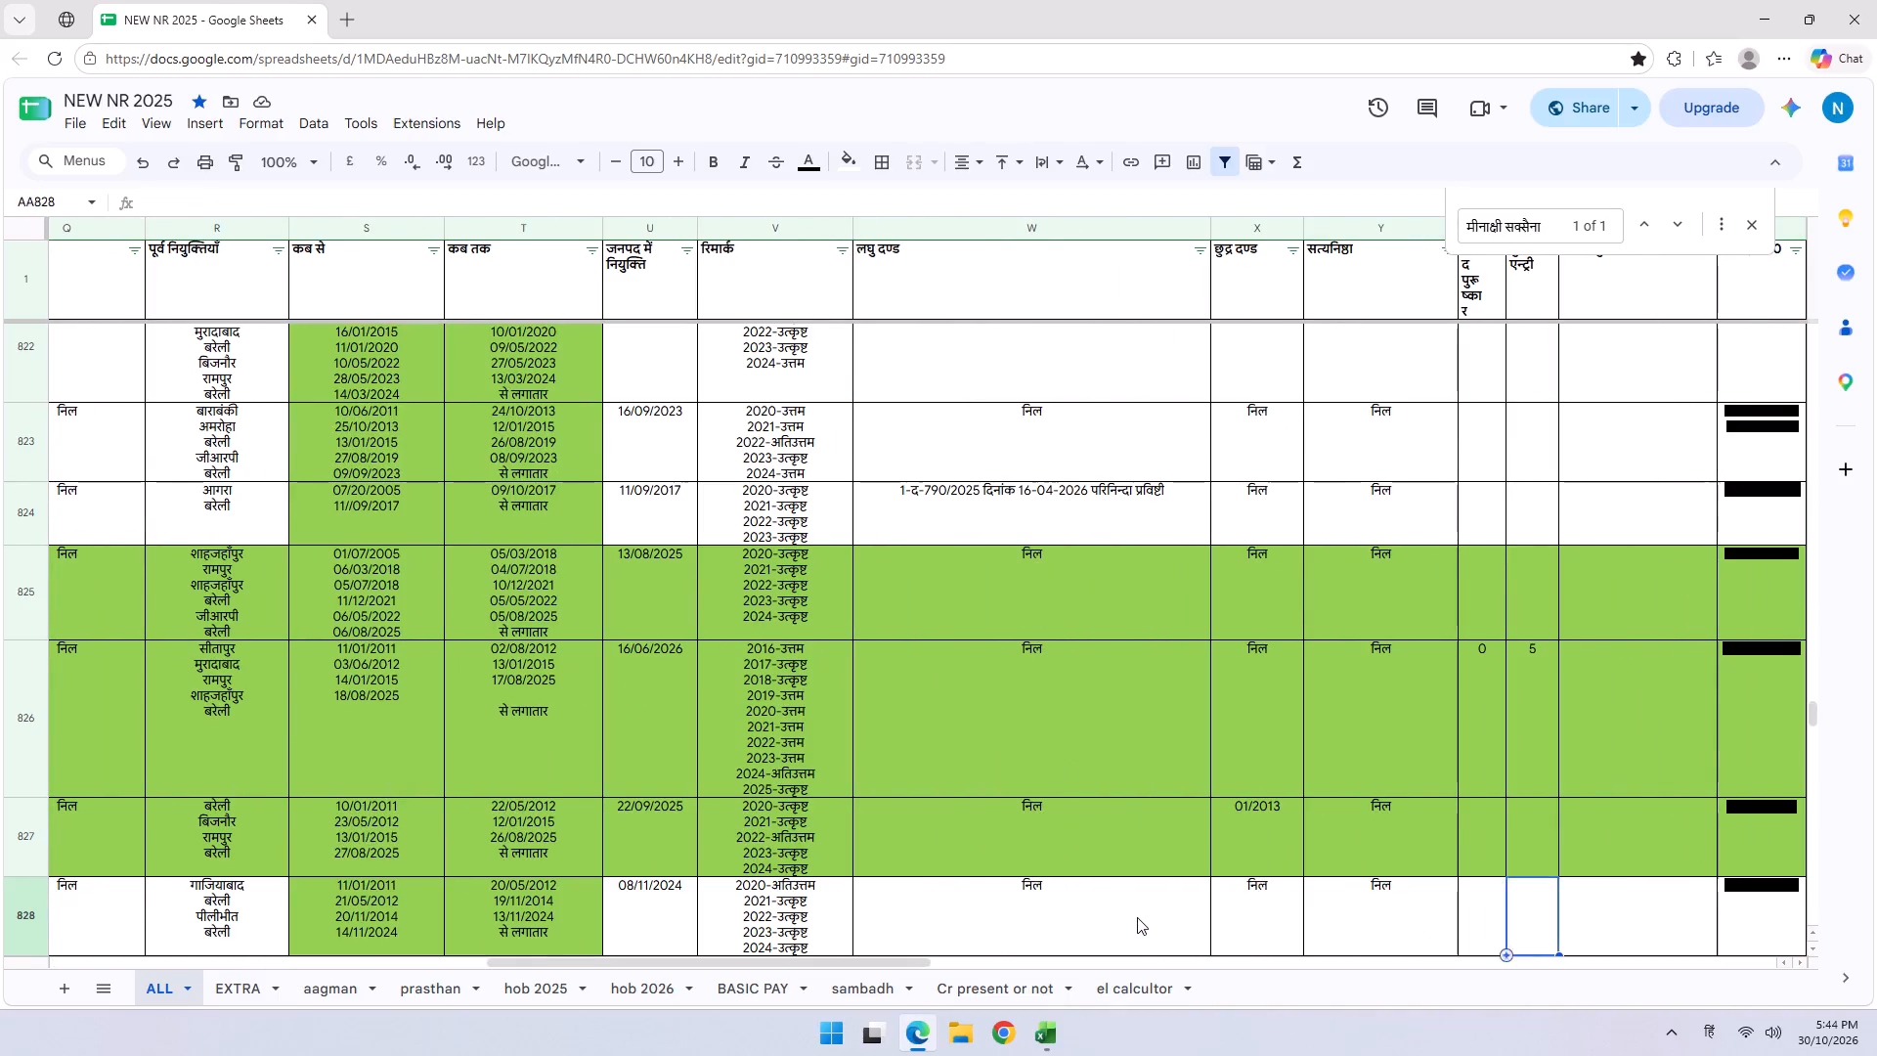
key(Right)
key(Right)
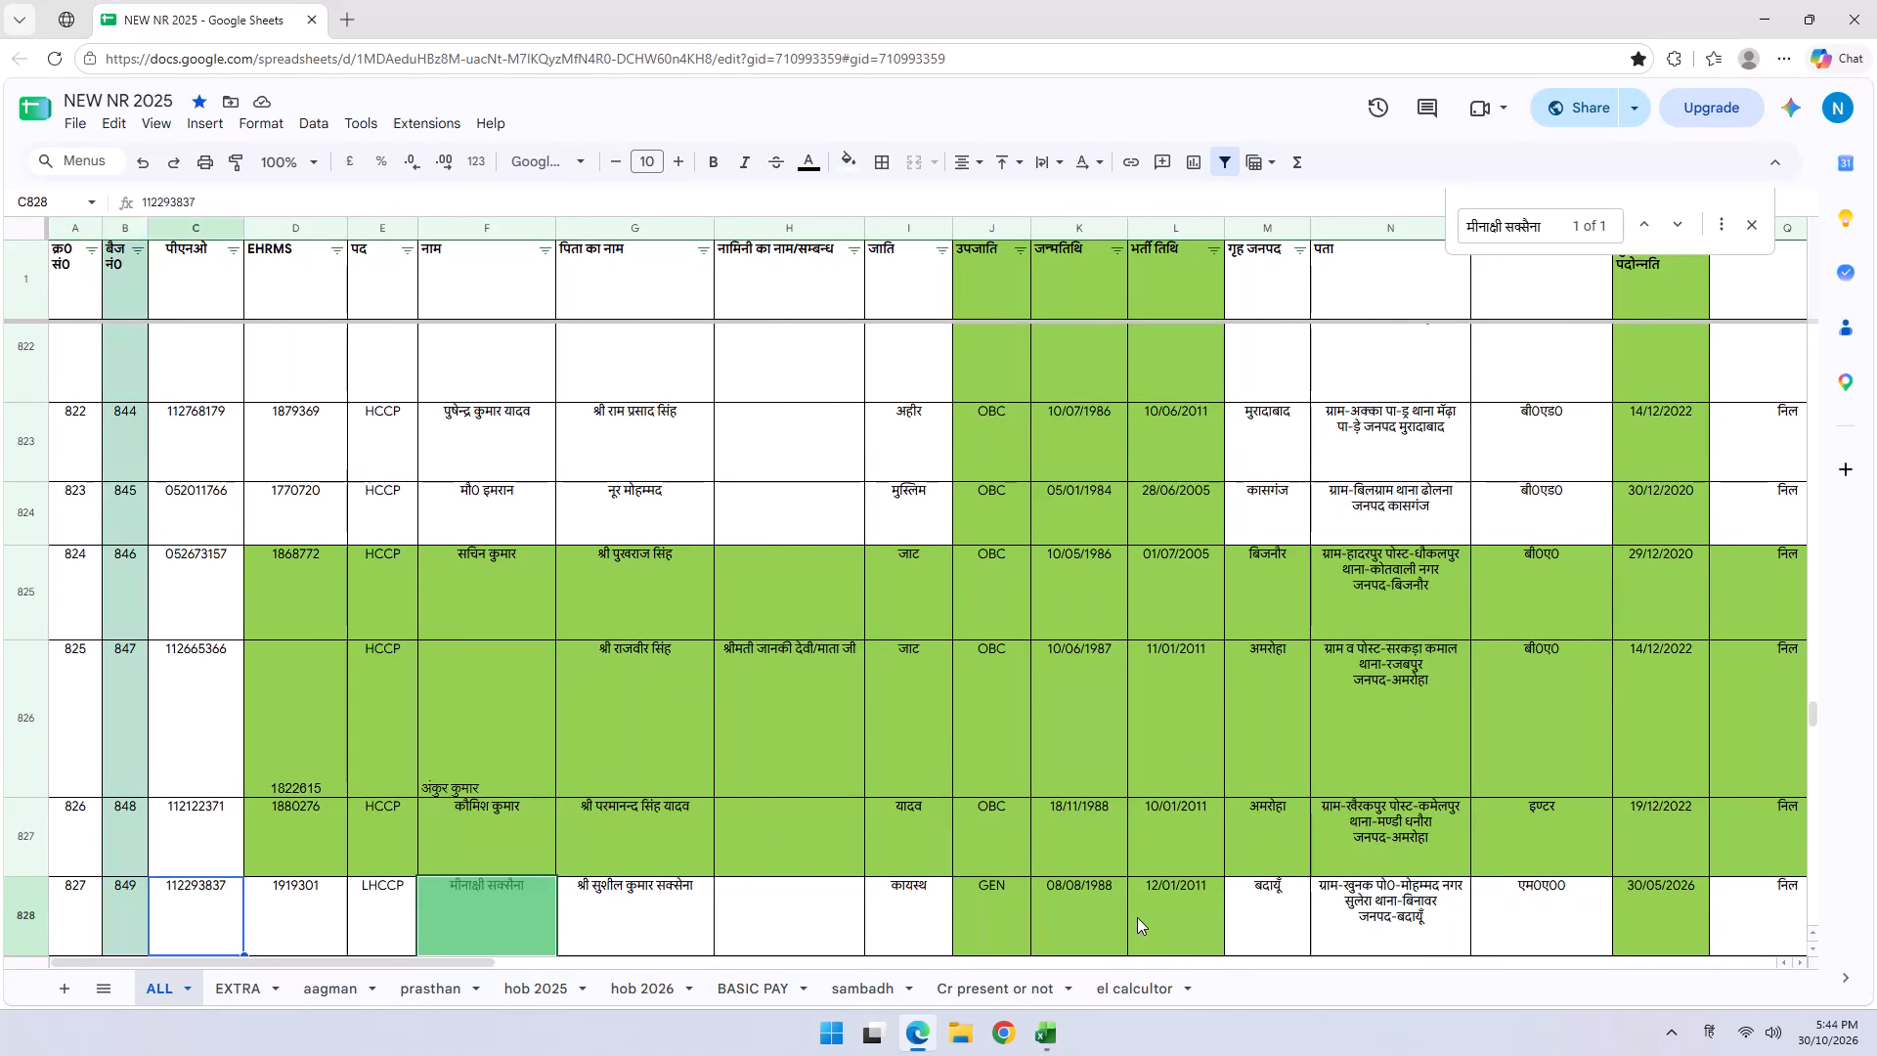
key(Right)
key(Right)
key(Right)
key(Right)
key(Right)
key(Right)
key(Right)
key(Right)
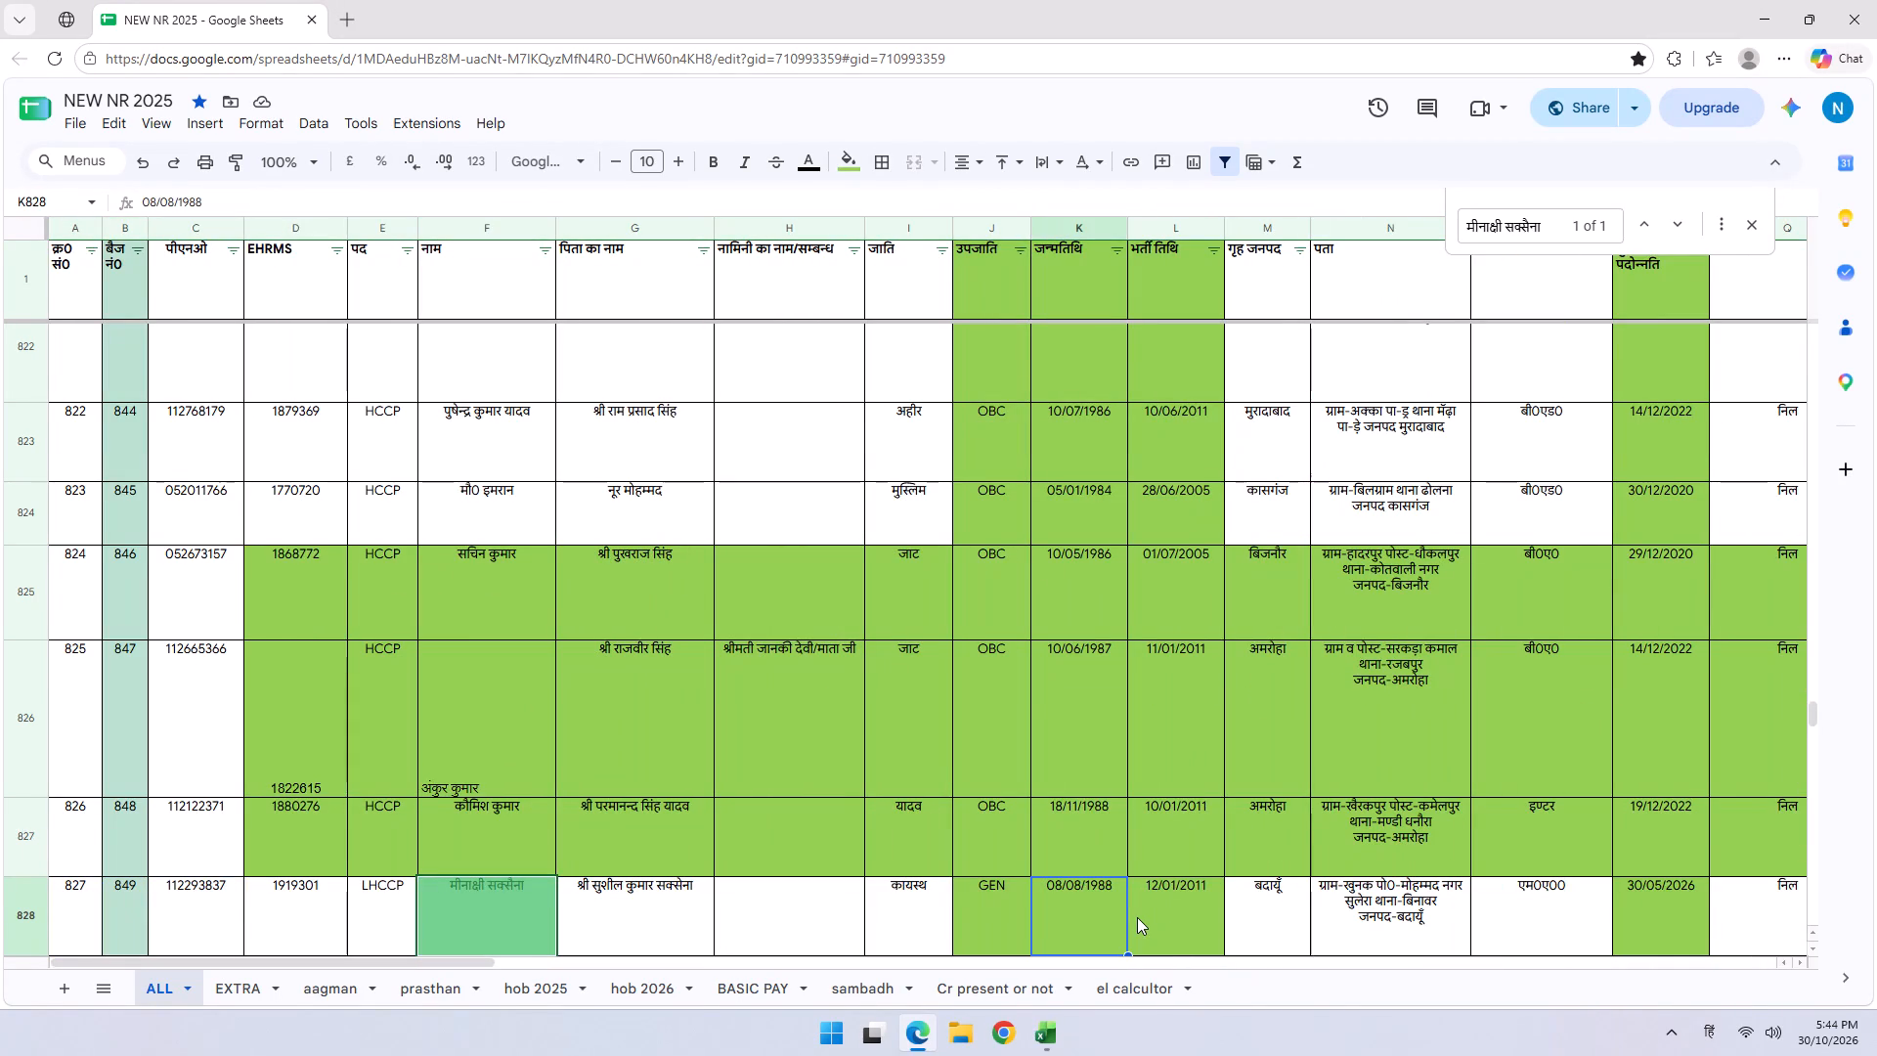
key(Right)
key(Right)
key(Right)
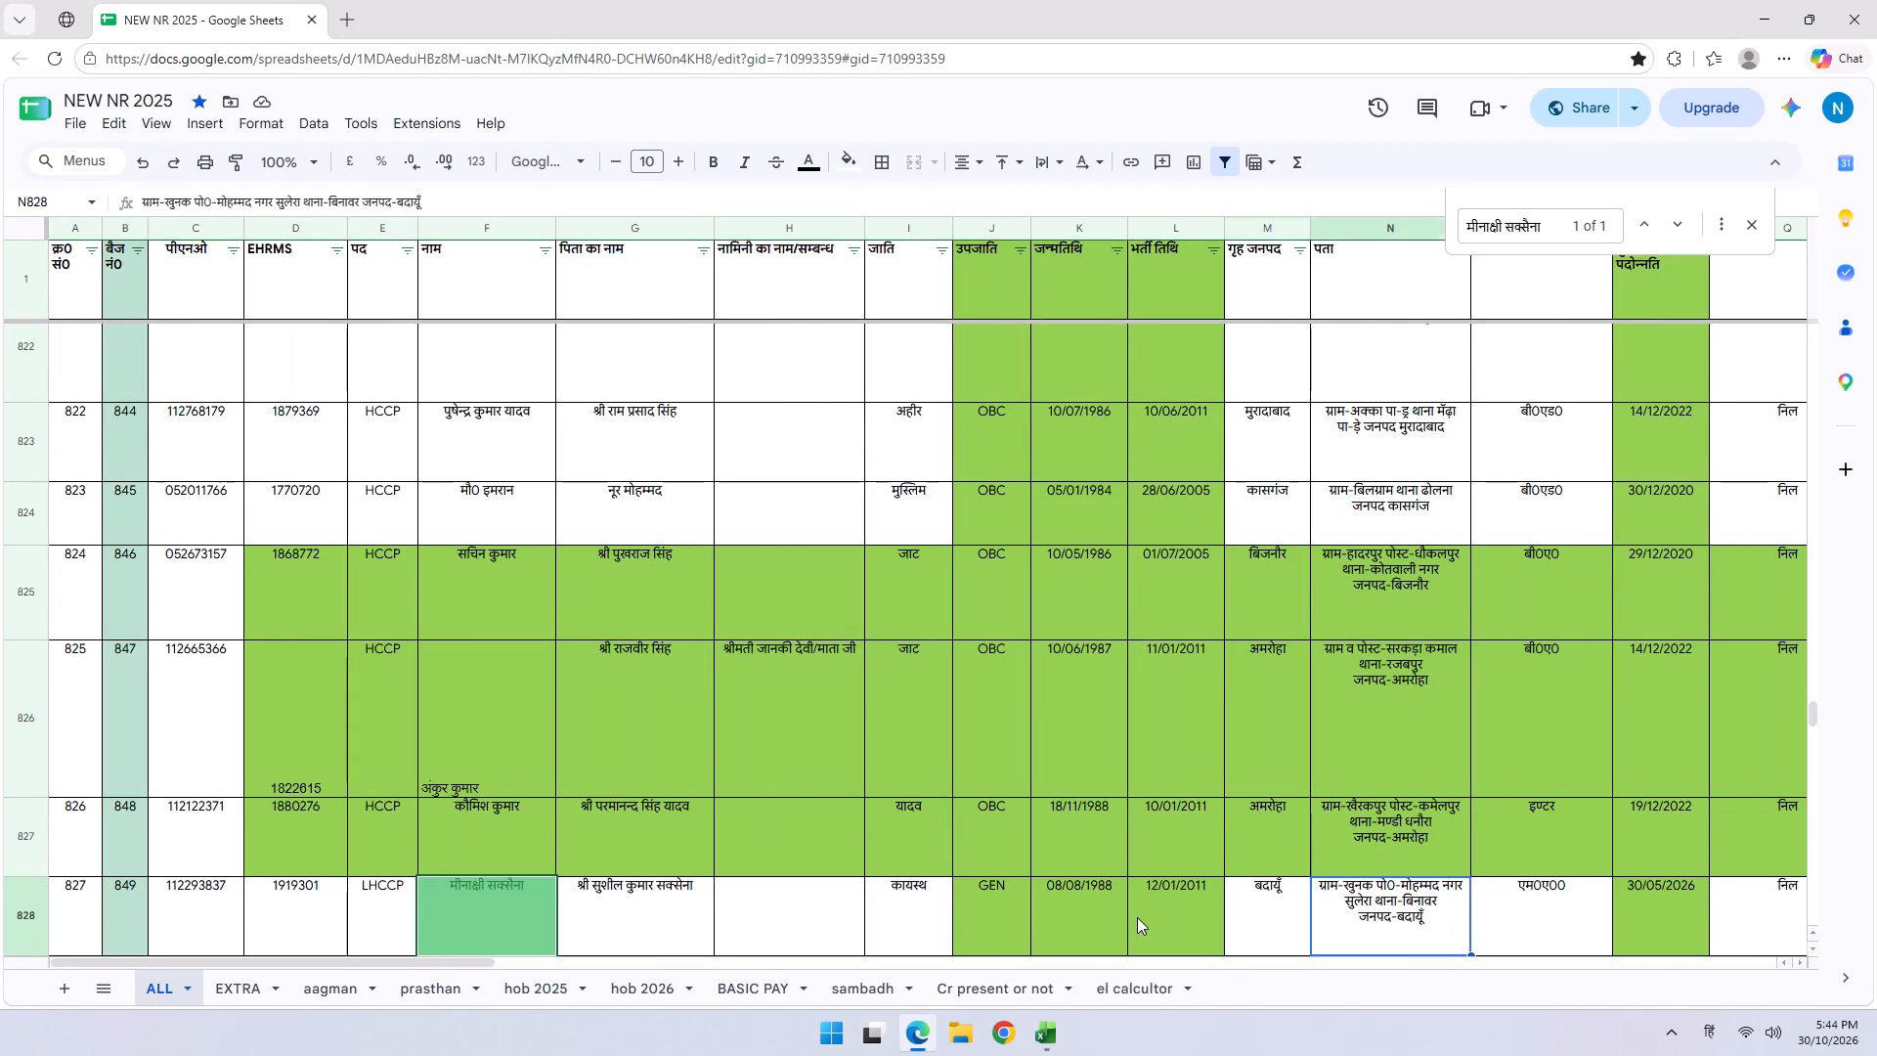
key(Left)
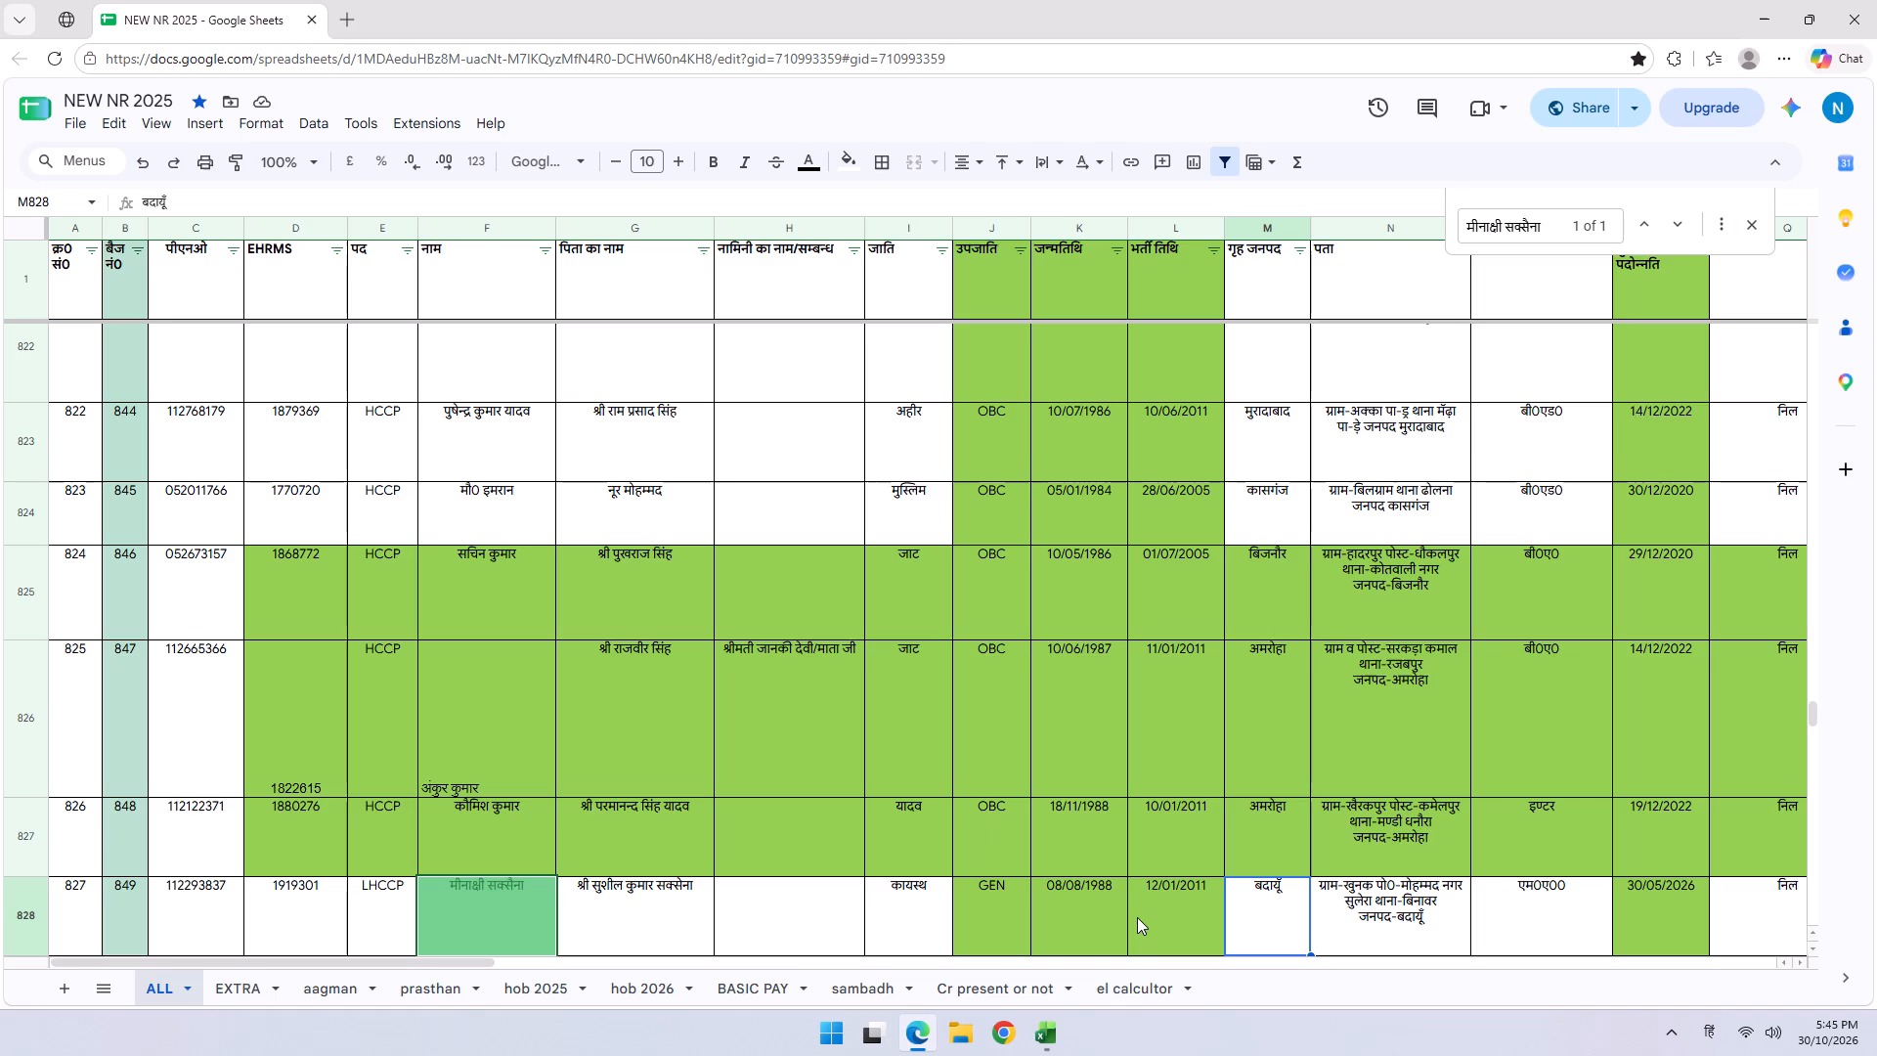
key(Left)
key(Right)
key(Right)
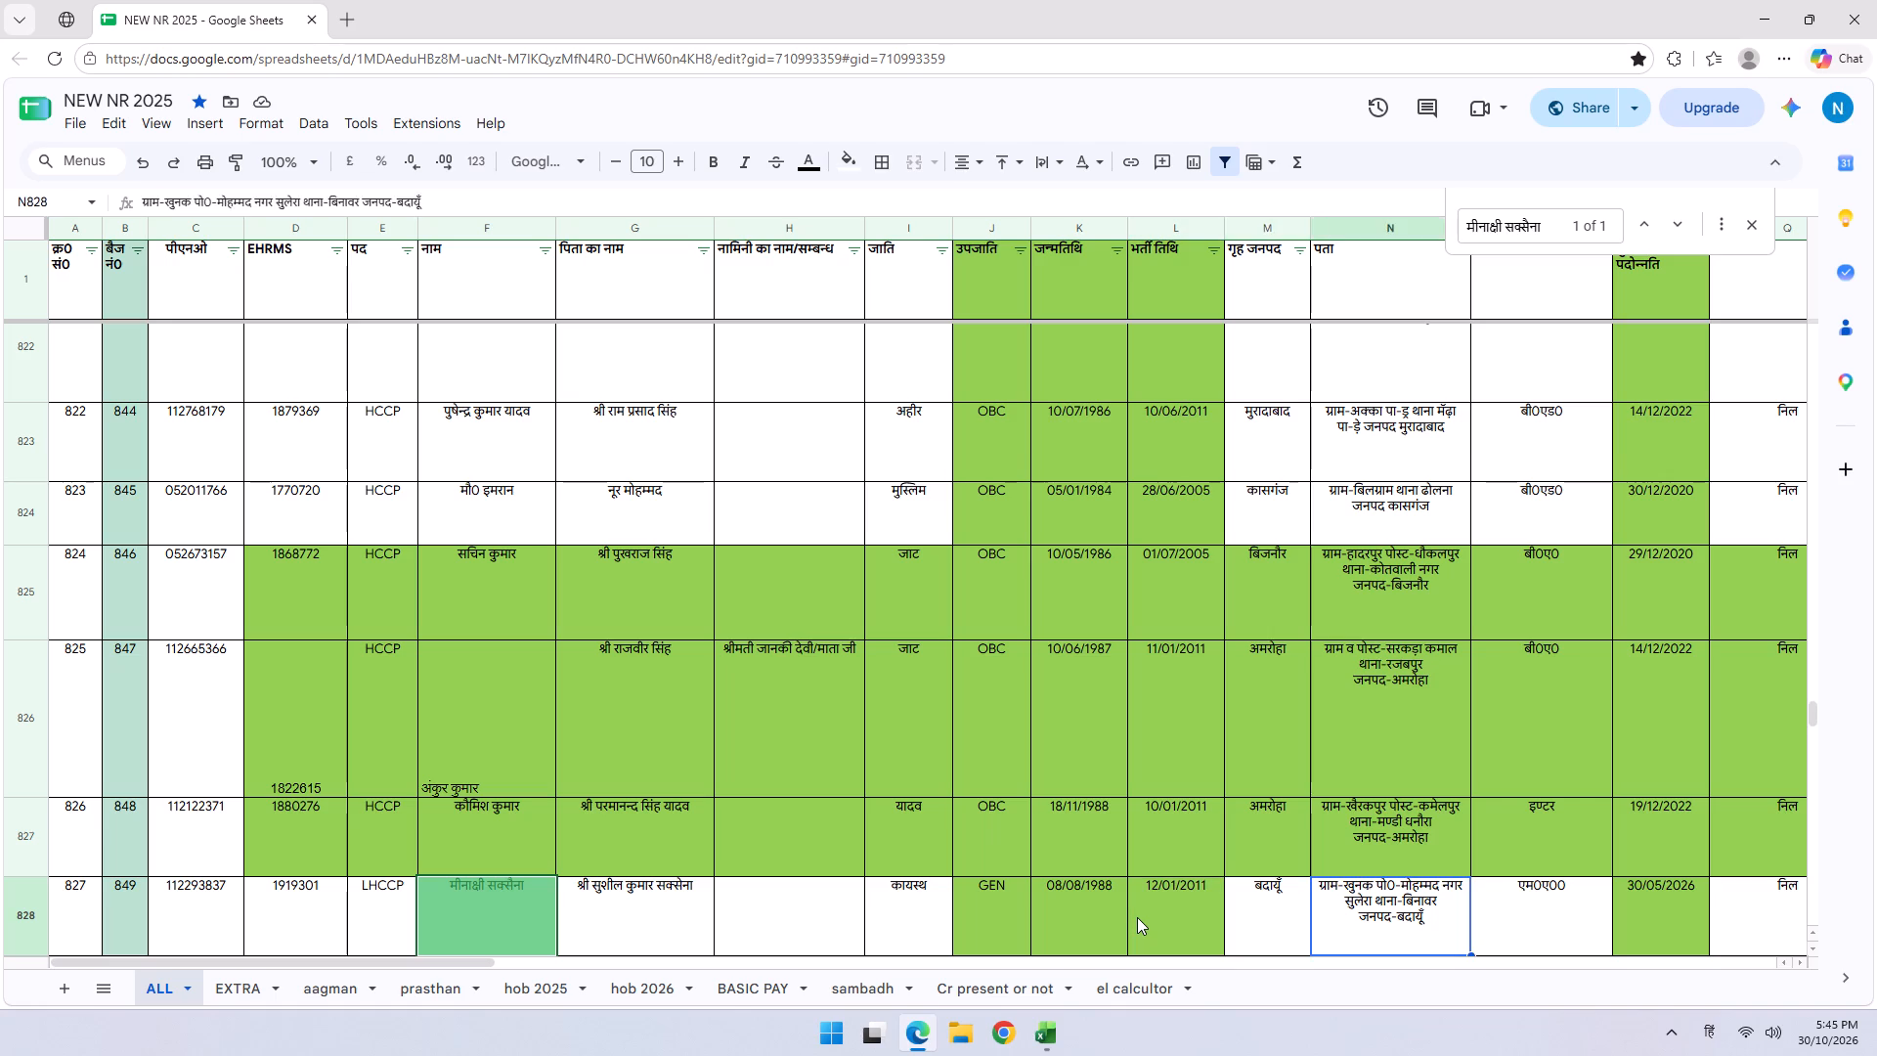
key(Left)
key(Left)
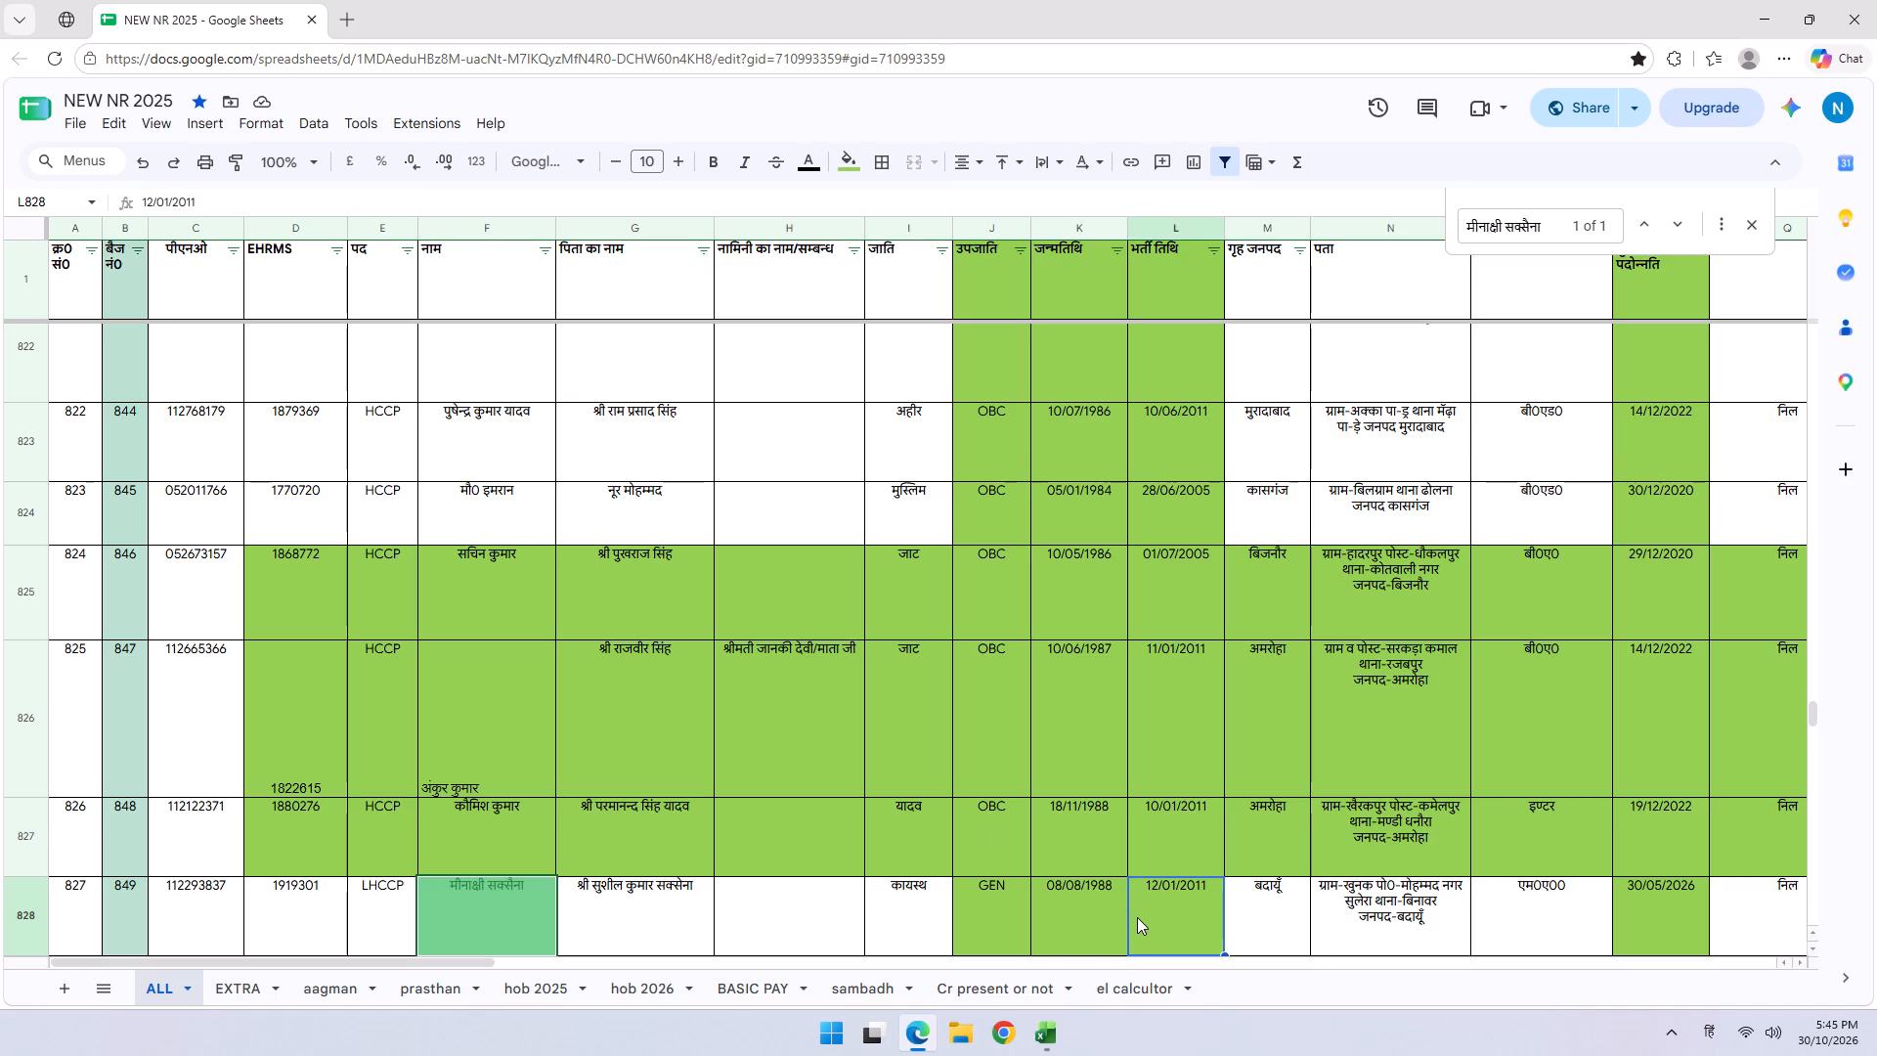
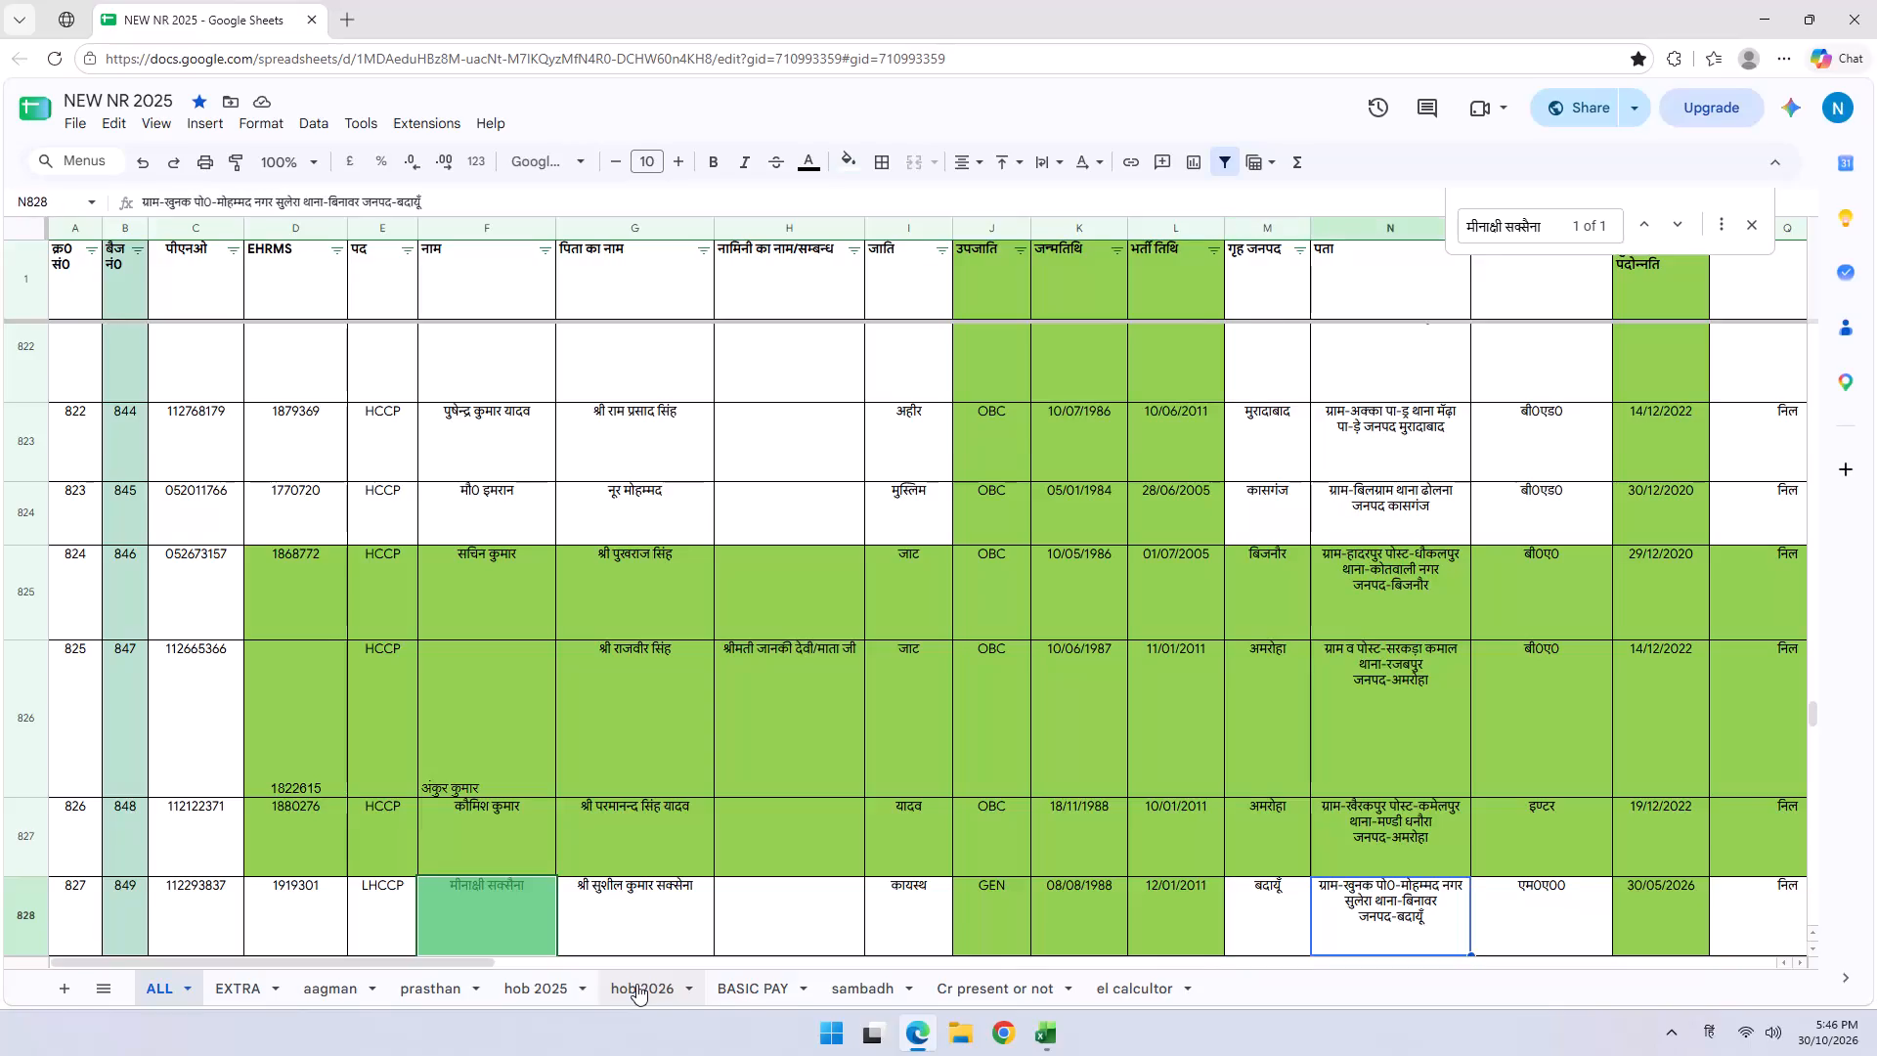
Examine the rest of the staff member's record in row 828, from qualification and promotion date through previous postings to the yearly ratings in column V.
key(Right)
key(Right)
key(Right)
key(Right)
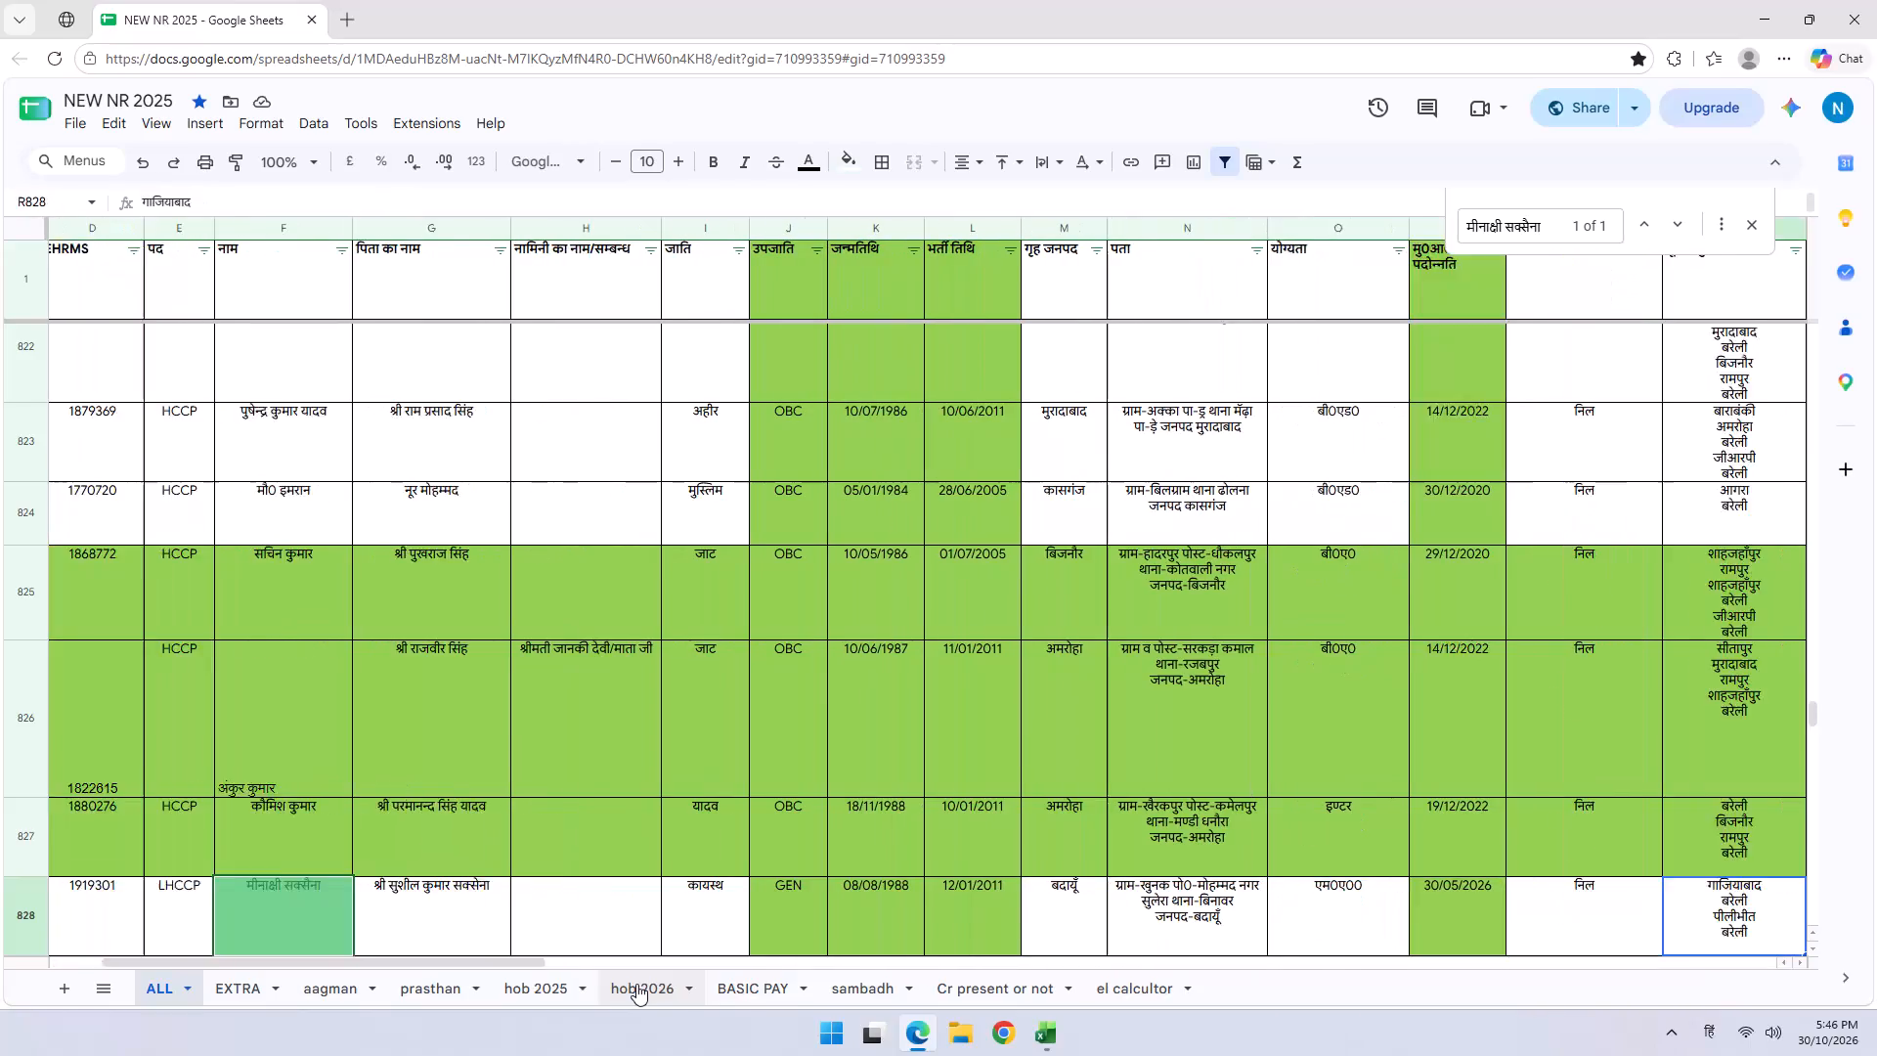
key(Right)
key(Right)
key(Right)
key(Right)
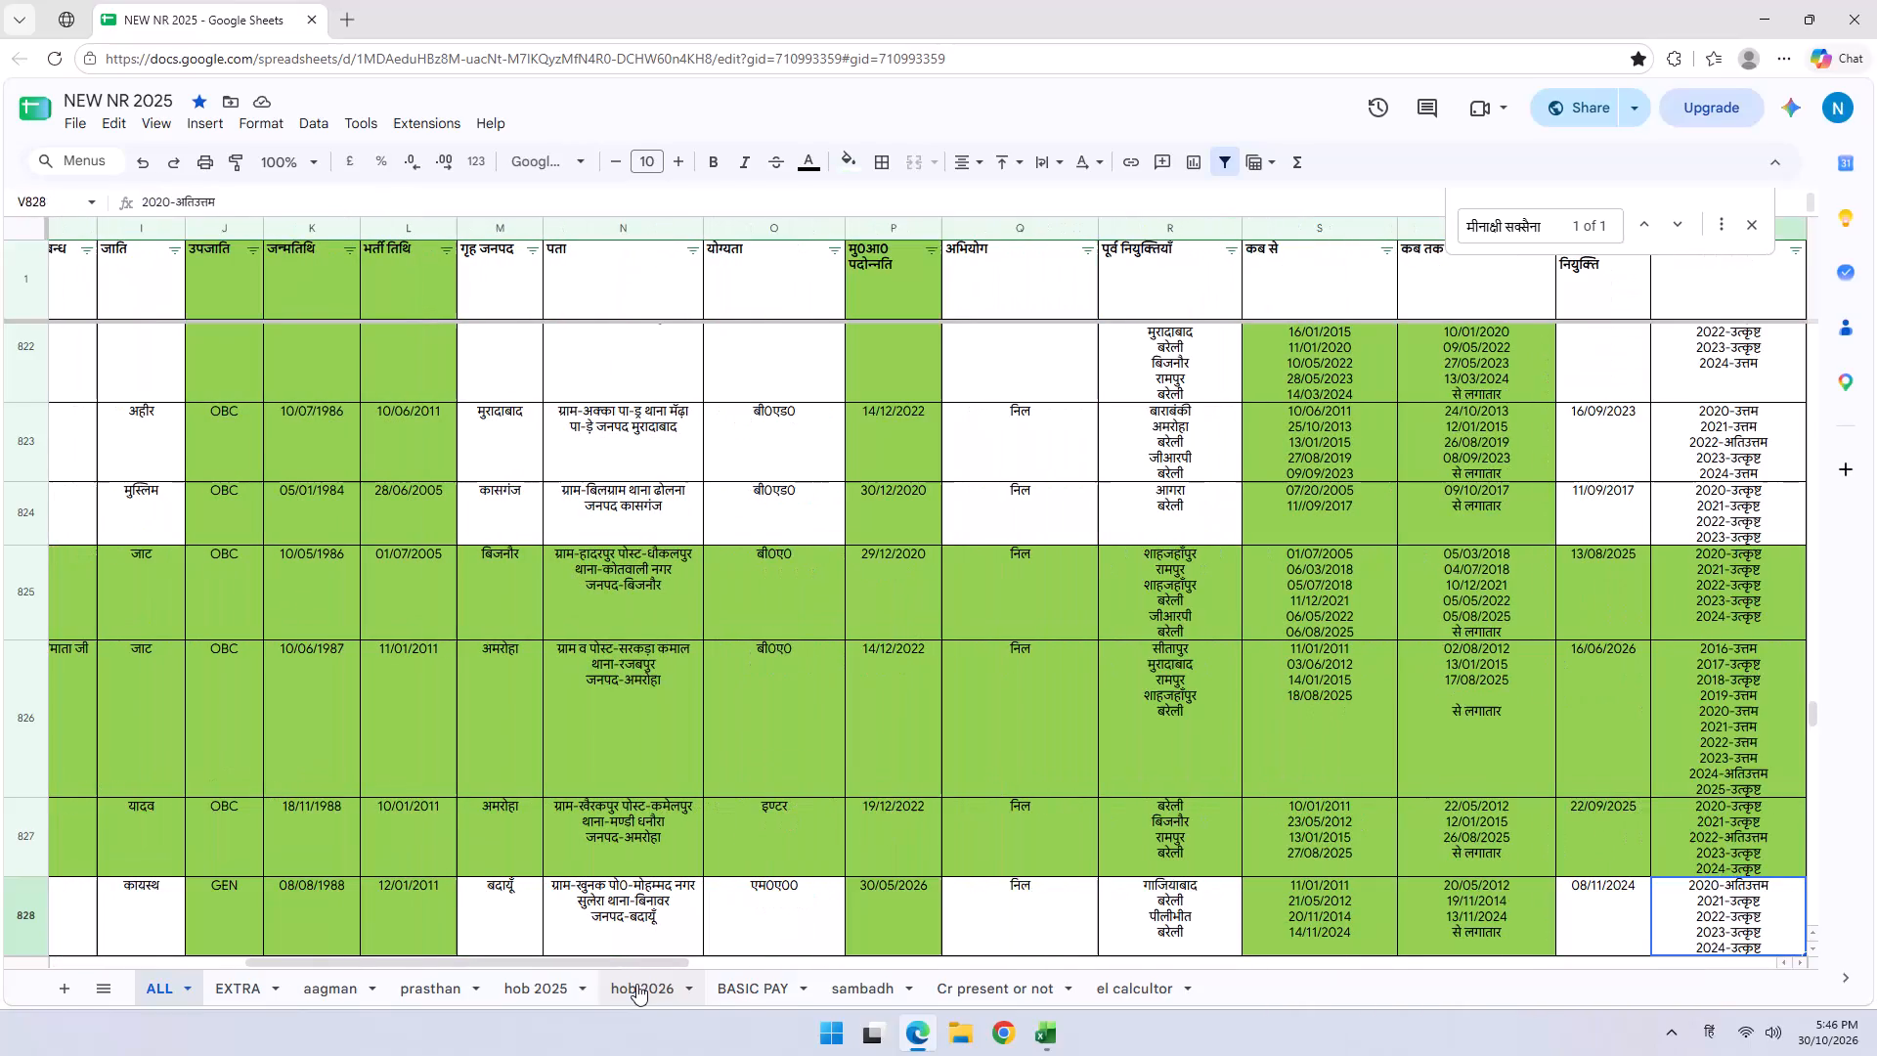
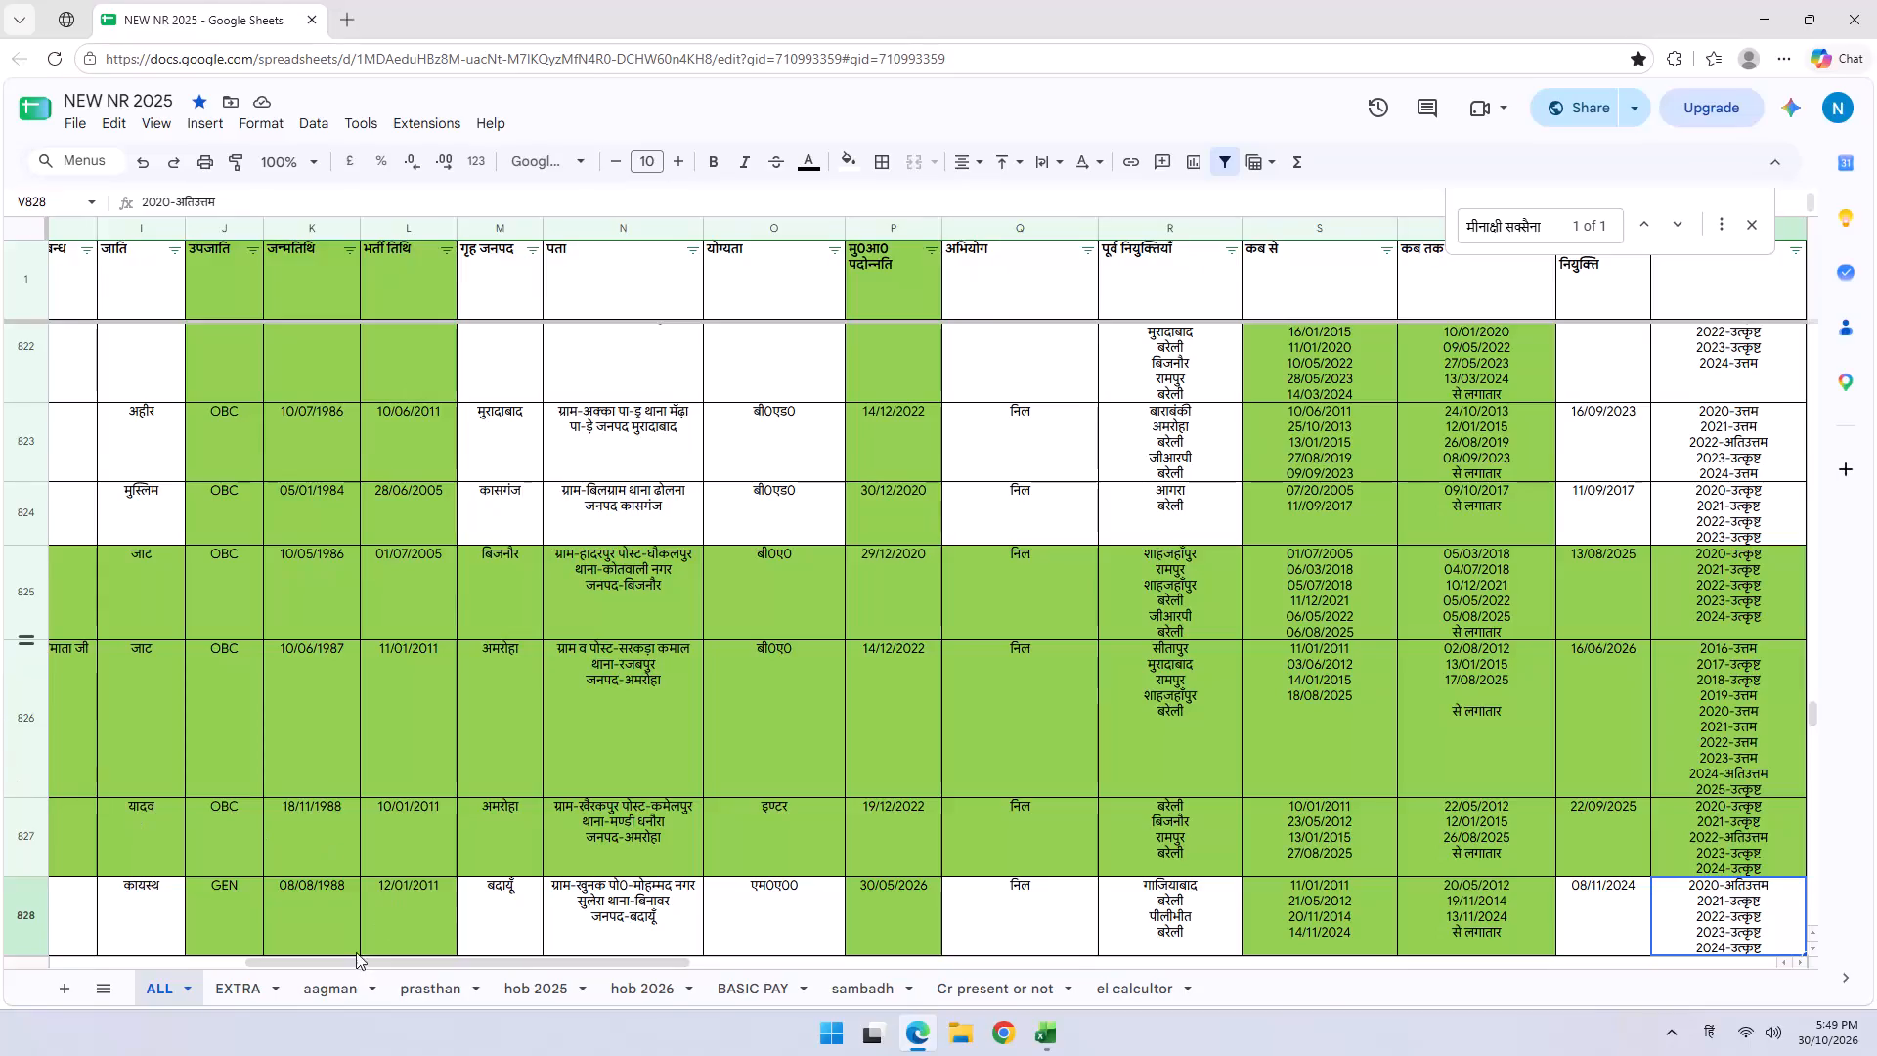
Search the EXTRA sheet for the name जयपाल.
click(247, 977)
click(307, 658)
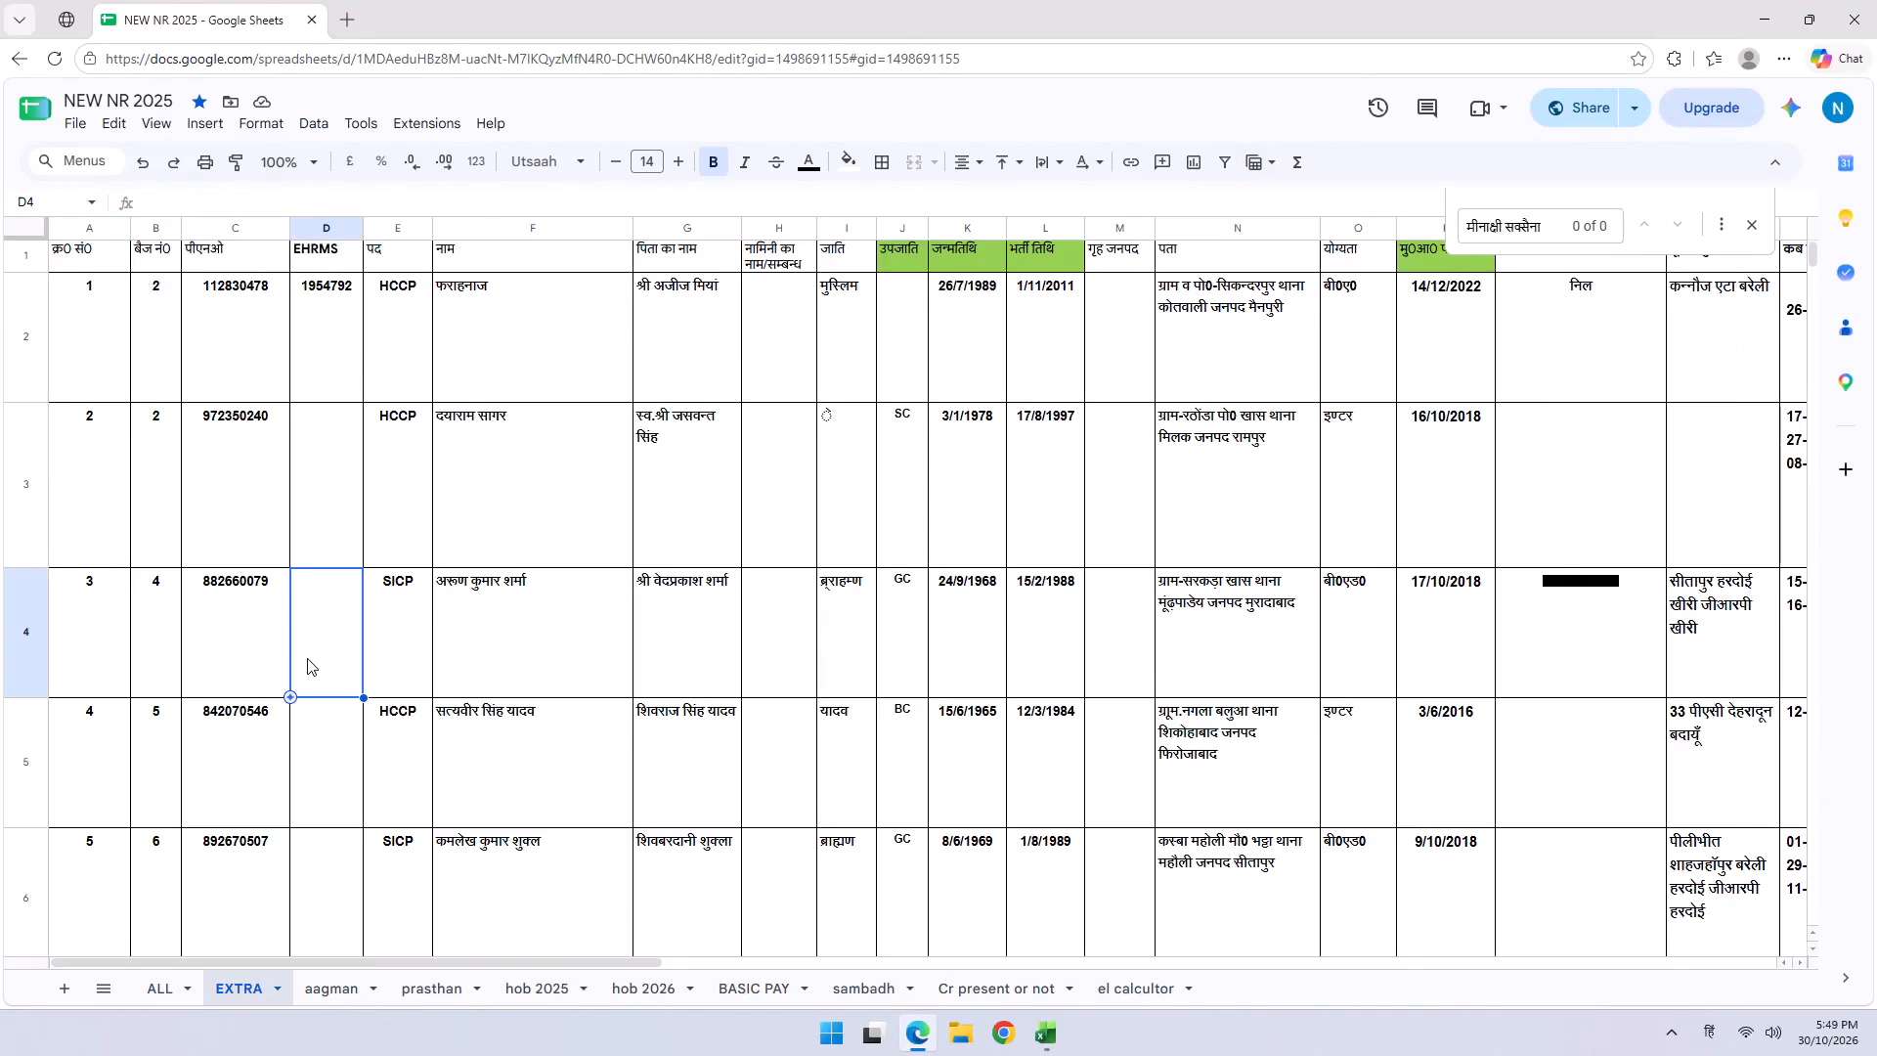
key(ctrl+f)
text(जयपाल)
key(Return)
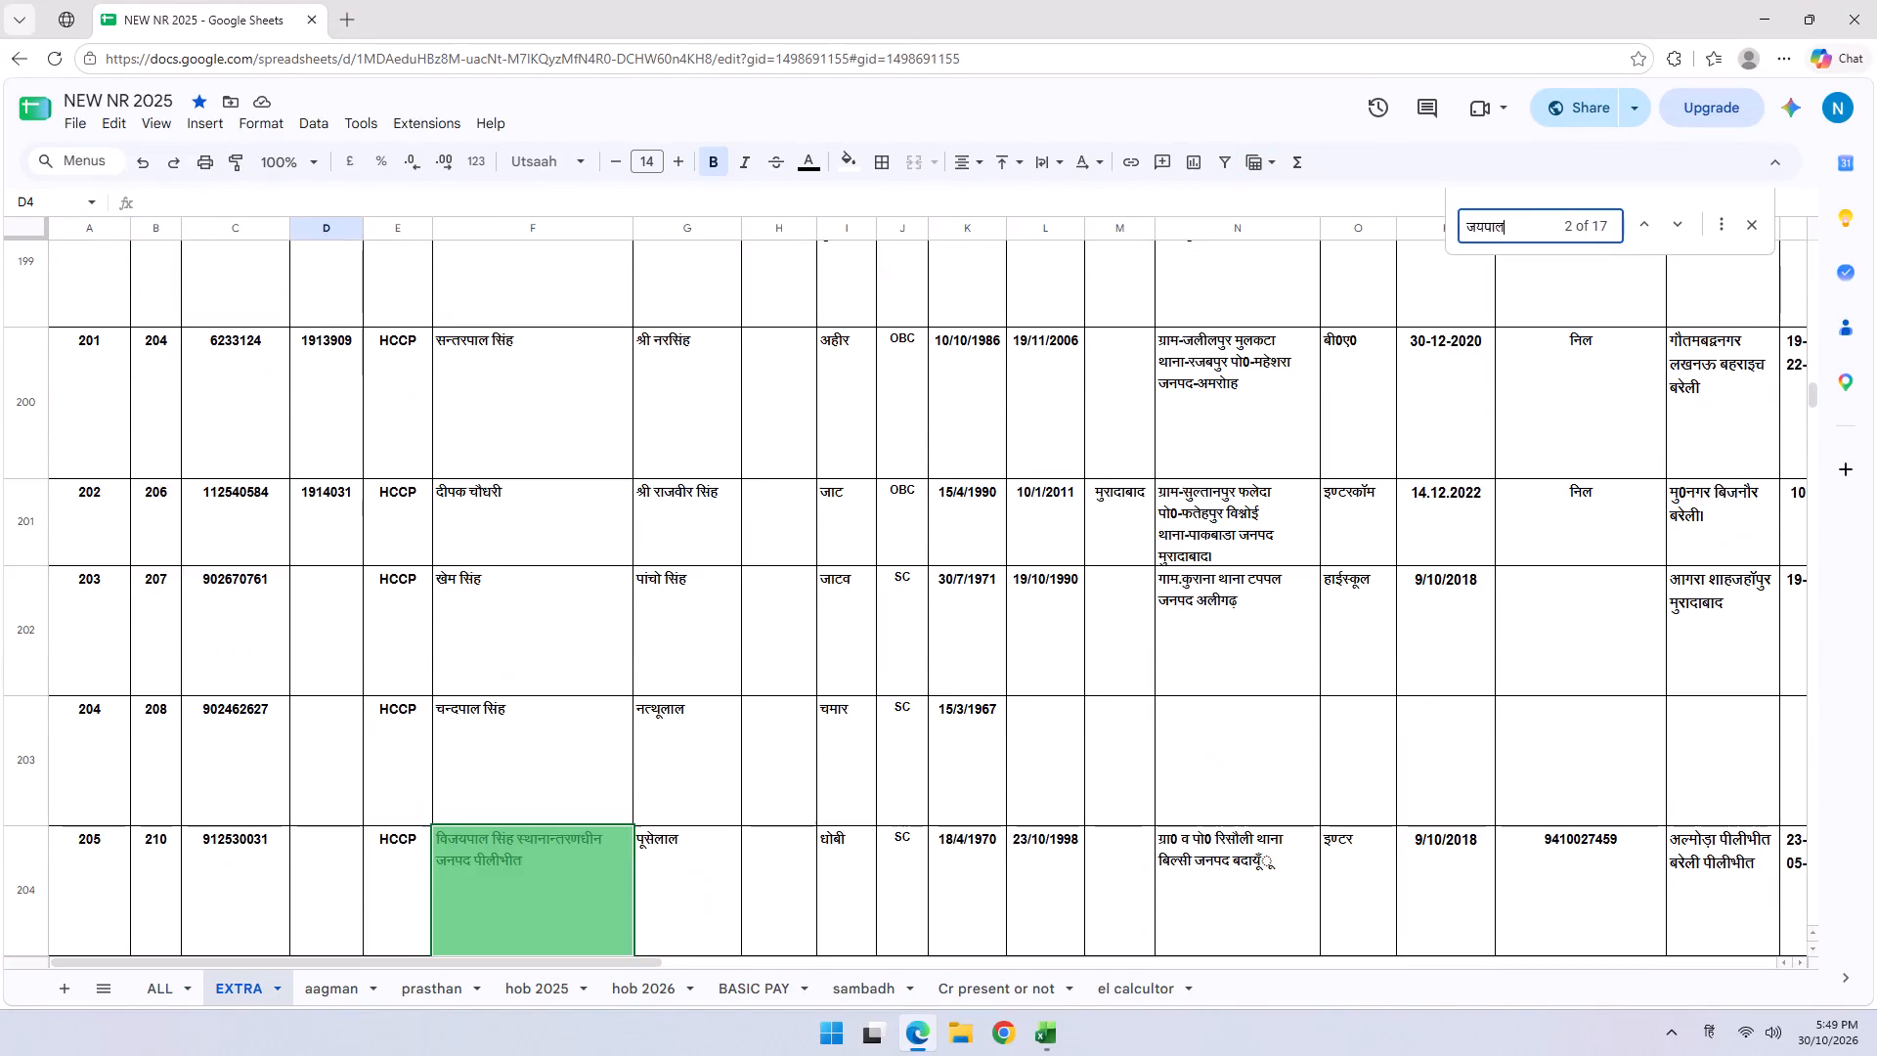
Search the EXTRA sheet for the staff member's badge number instead, going through the matches to the badge column entry in row 884.
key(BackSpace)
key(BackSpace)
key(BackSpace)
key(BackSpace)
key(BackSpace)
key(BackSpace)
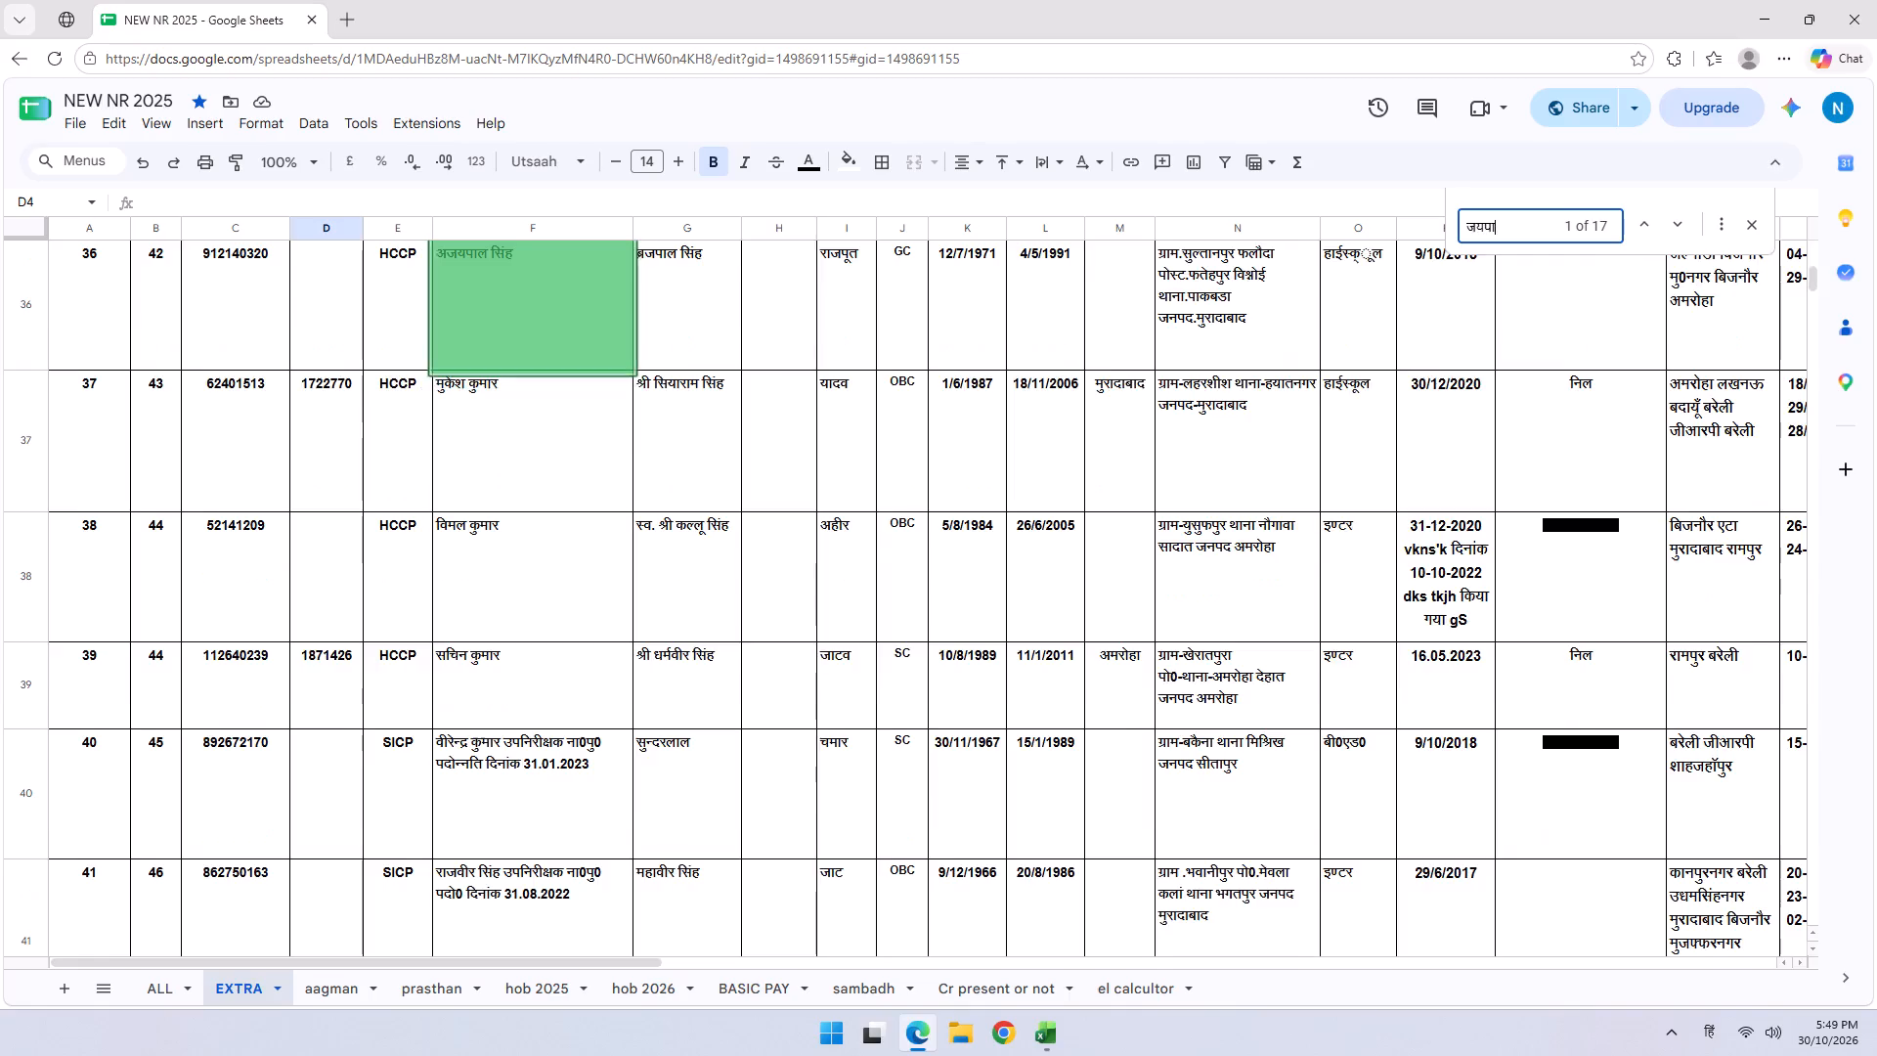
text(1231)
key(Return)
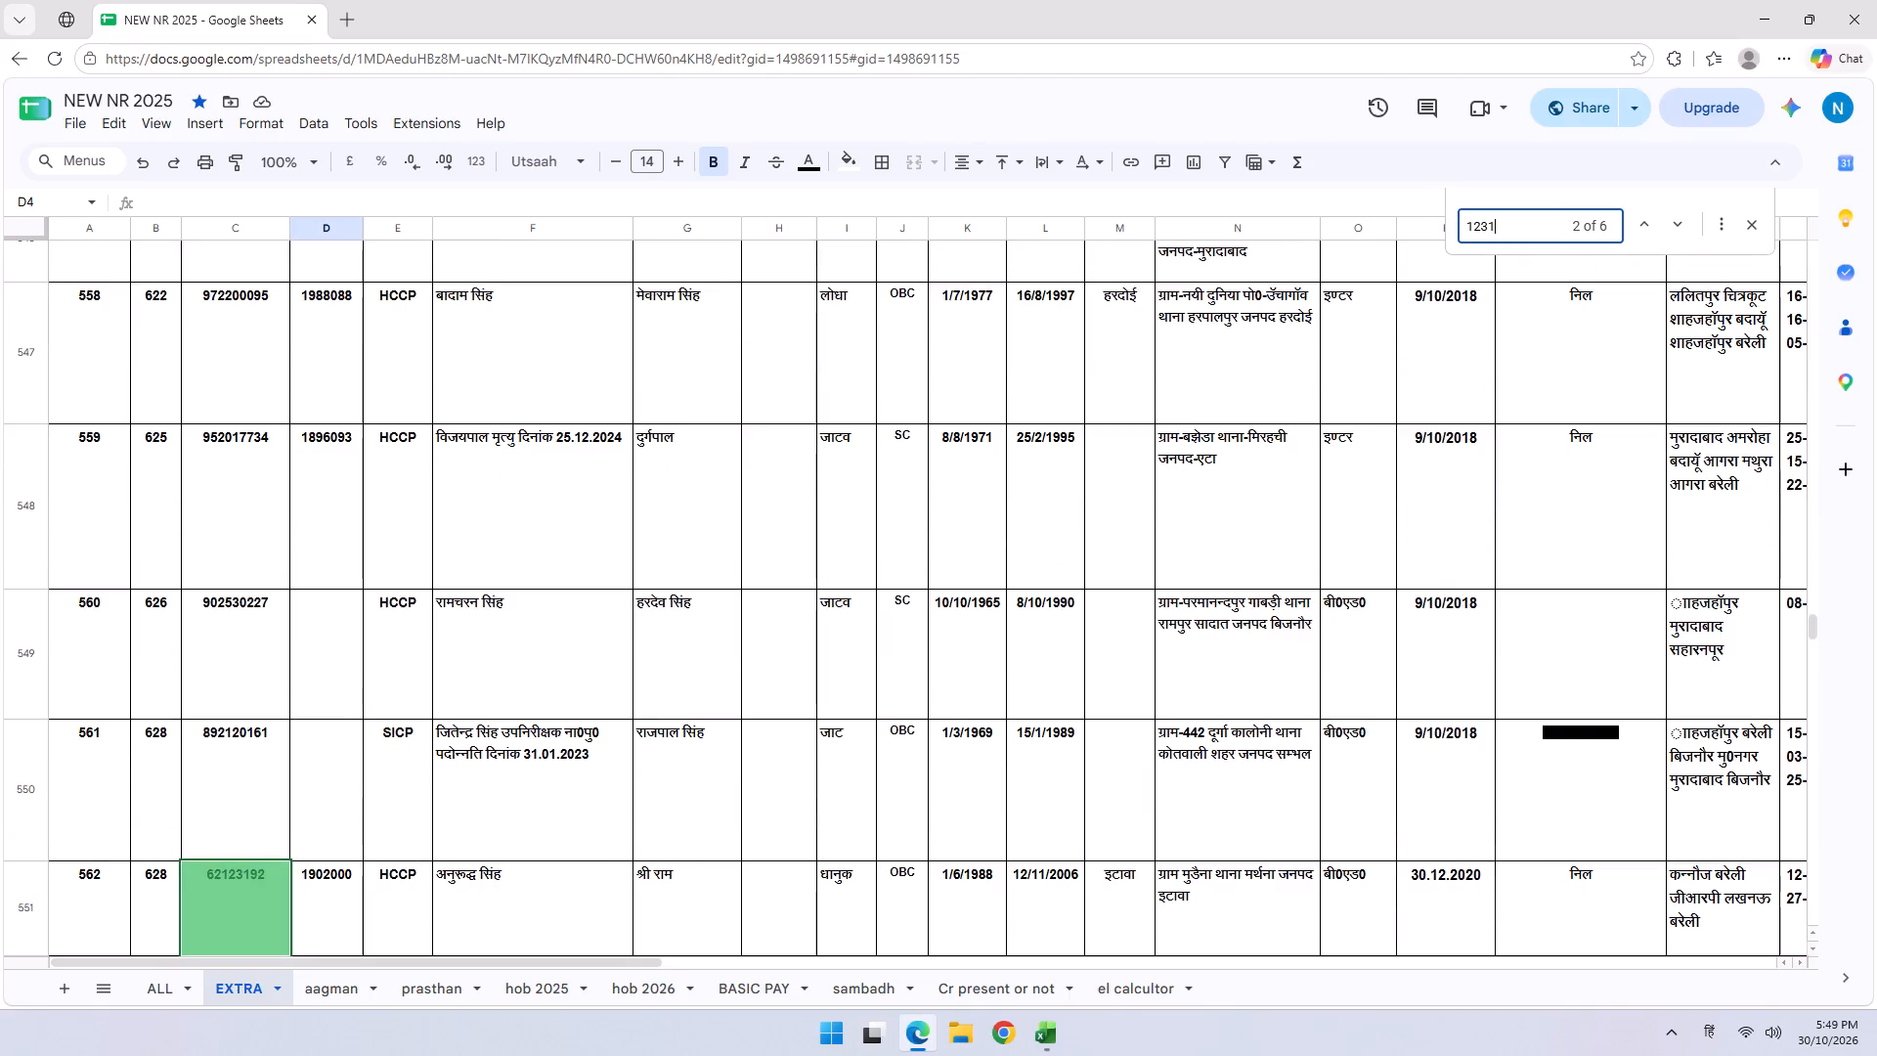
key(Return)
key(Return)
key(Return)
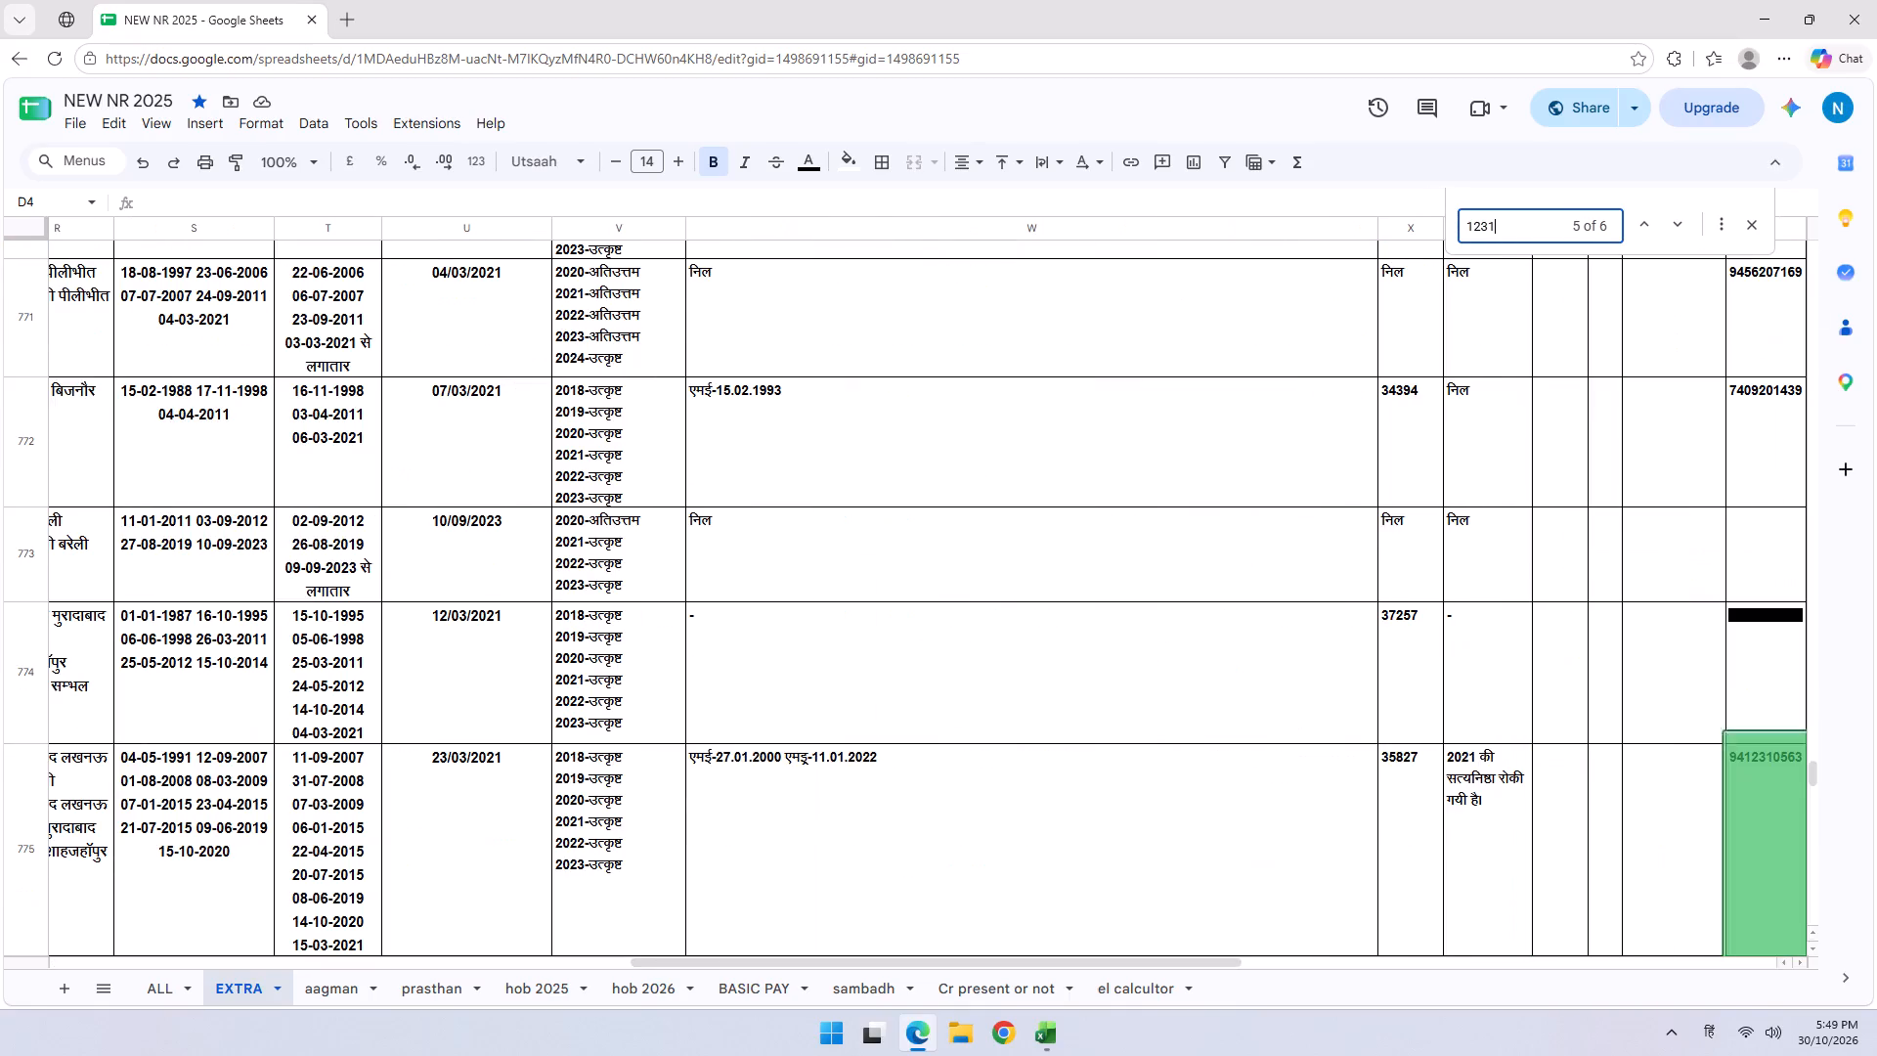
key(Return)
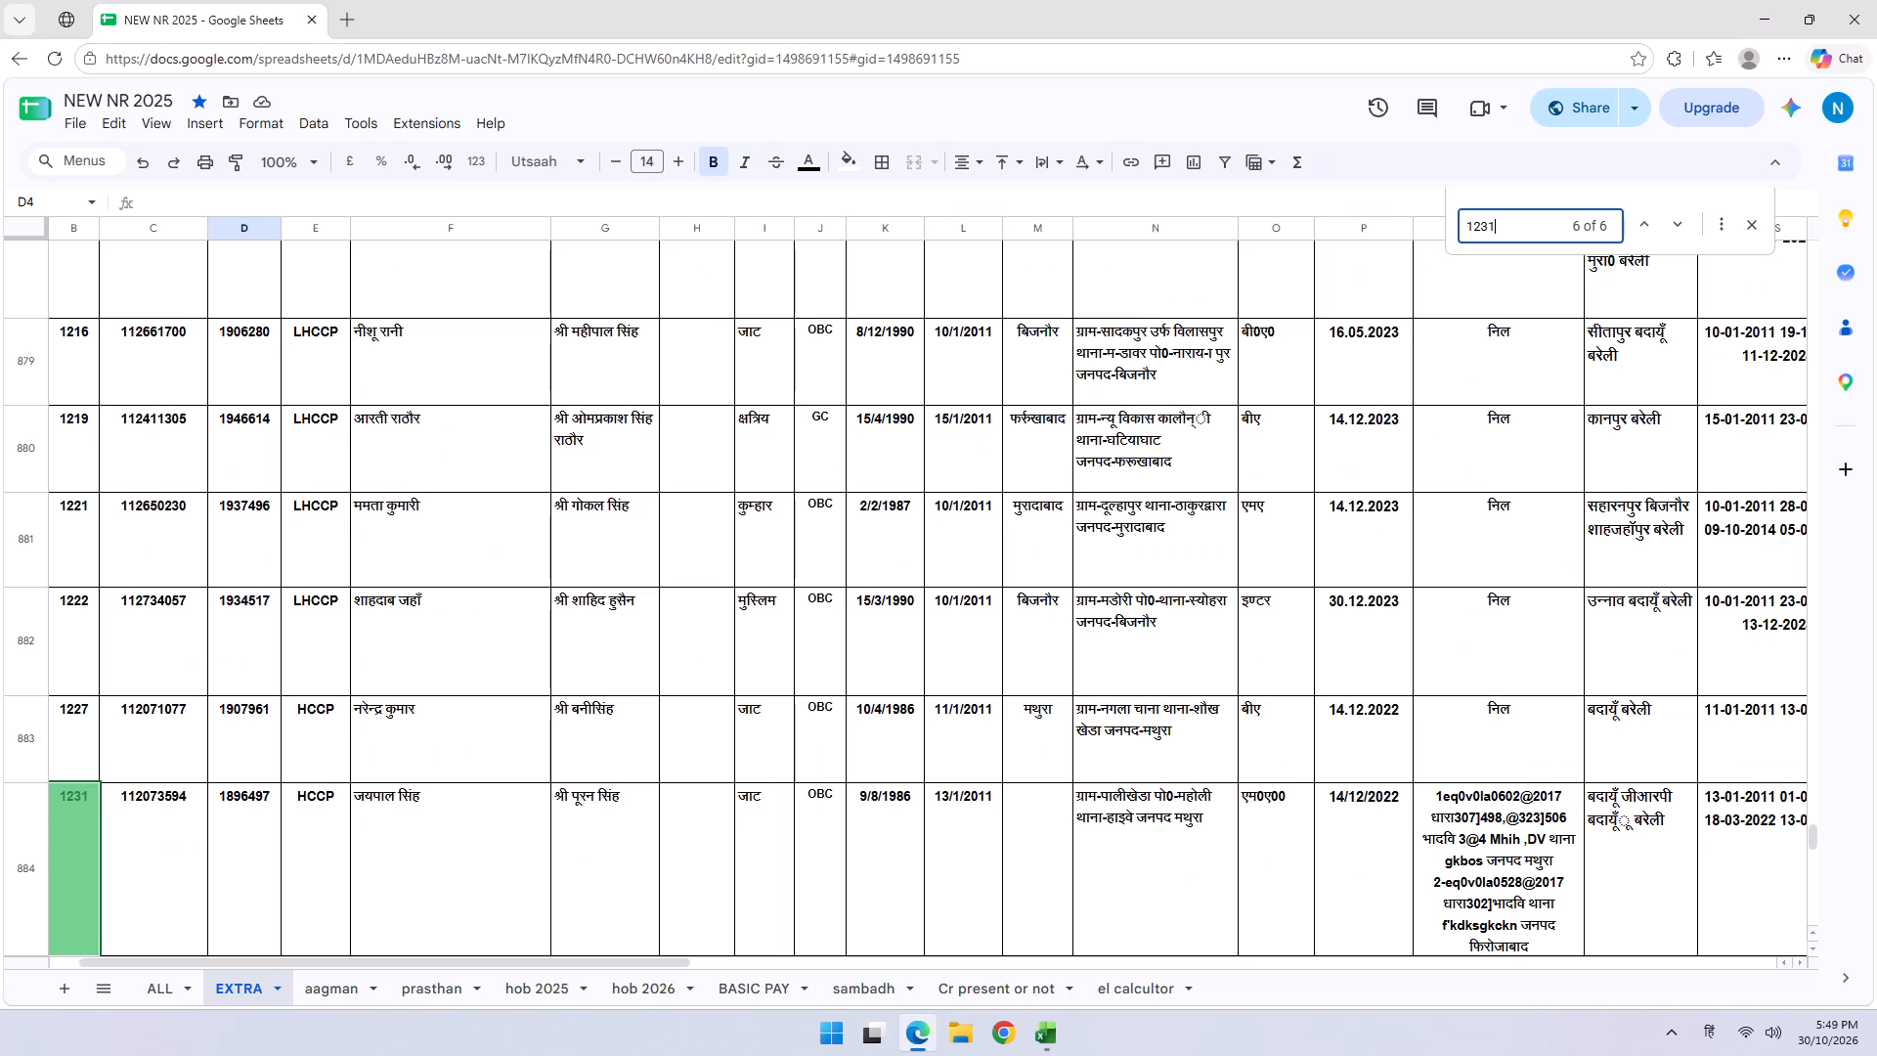
Examine the staff member's record in row 884, from the allegations in column Q through postings and yearly ratings to the entry in column W.
click(1504, 873)
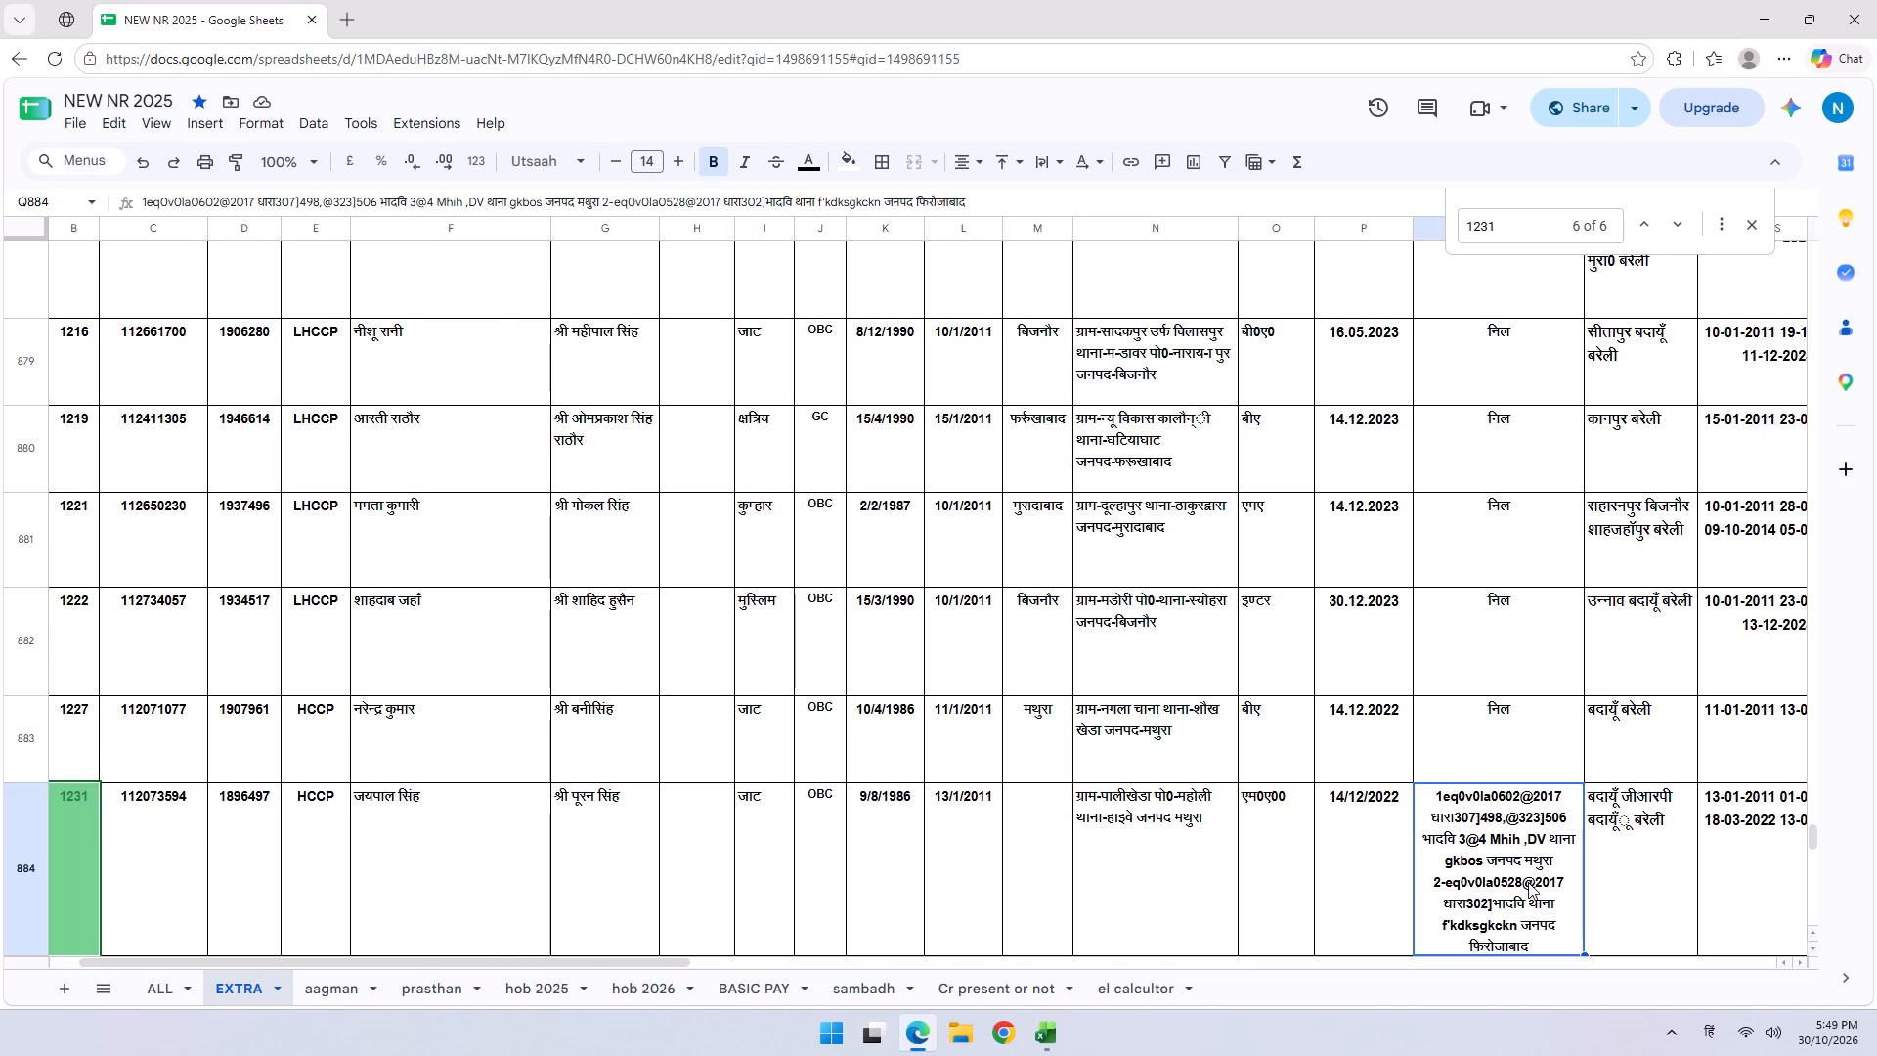
key(Right)
key(Right)
key(Right)
key(Right)
key(Right)
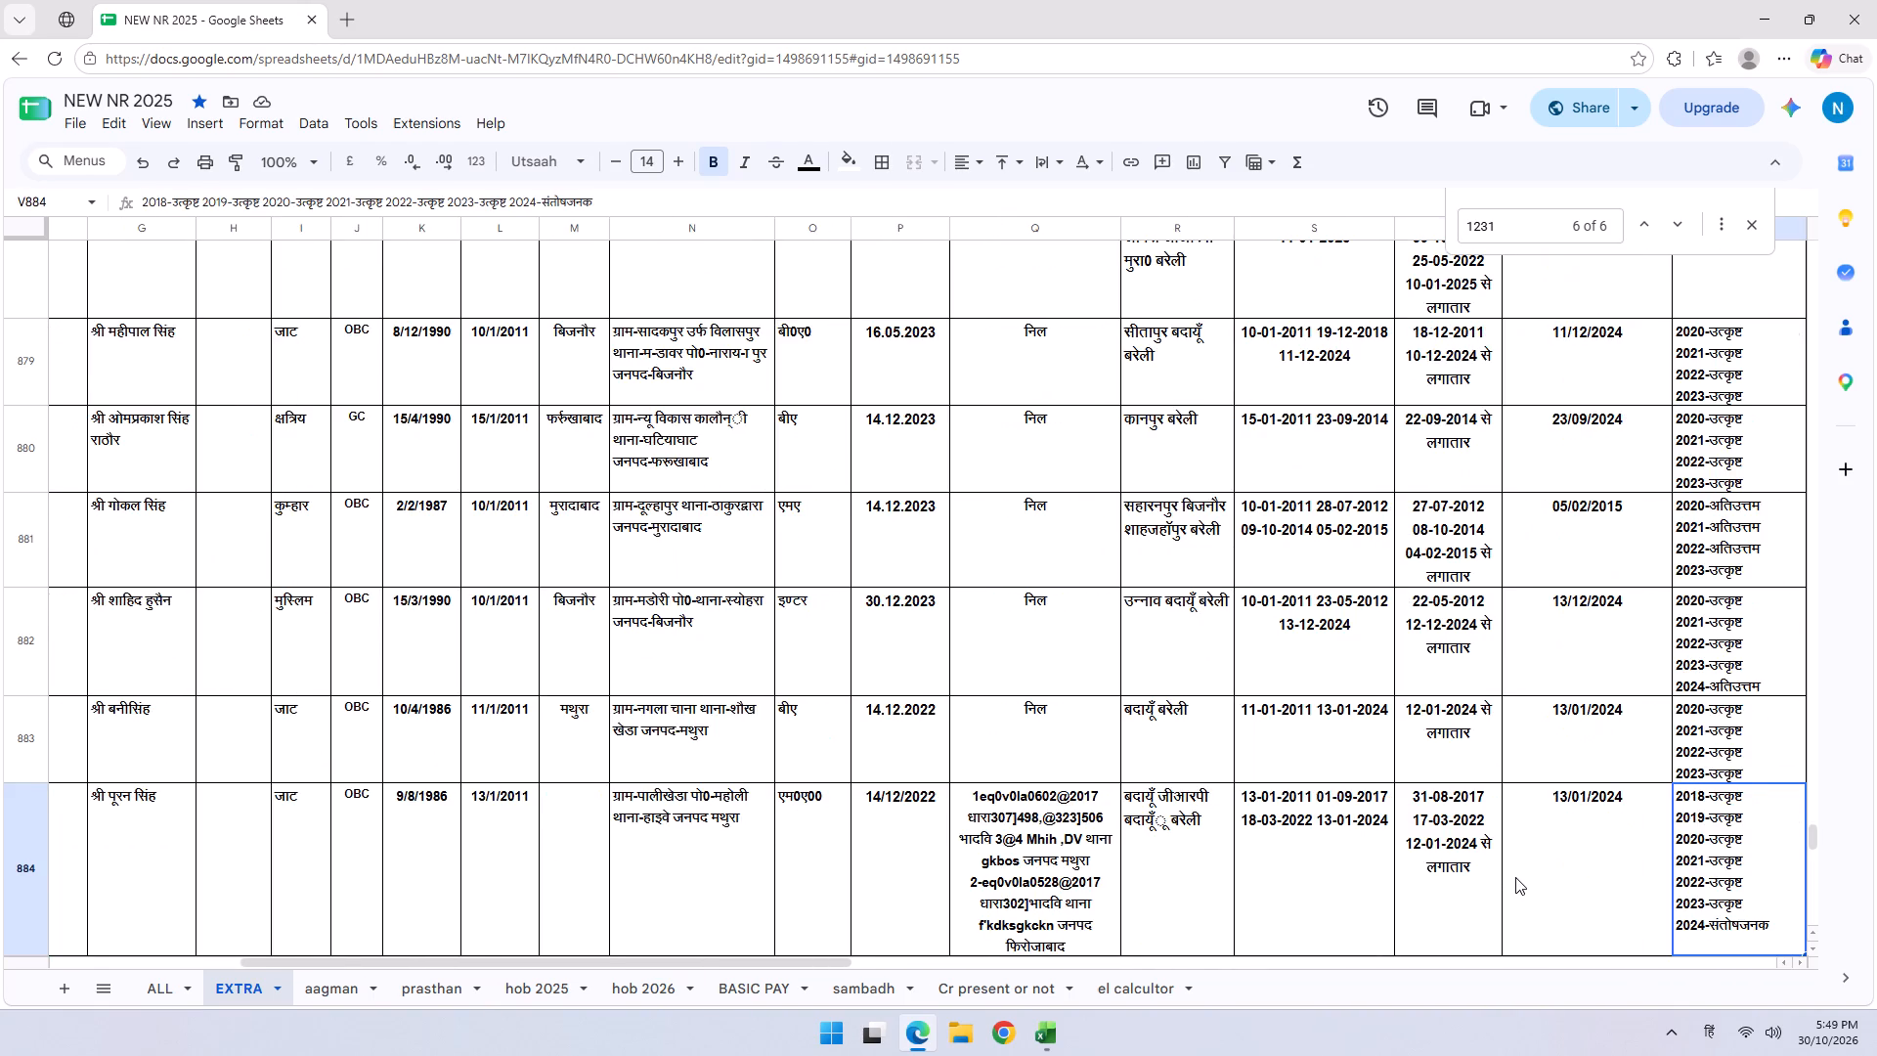
key(Right)
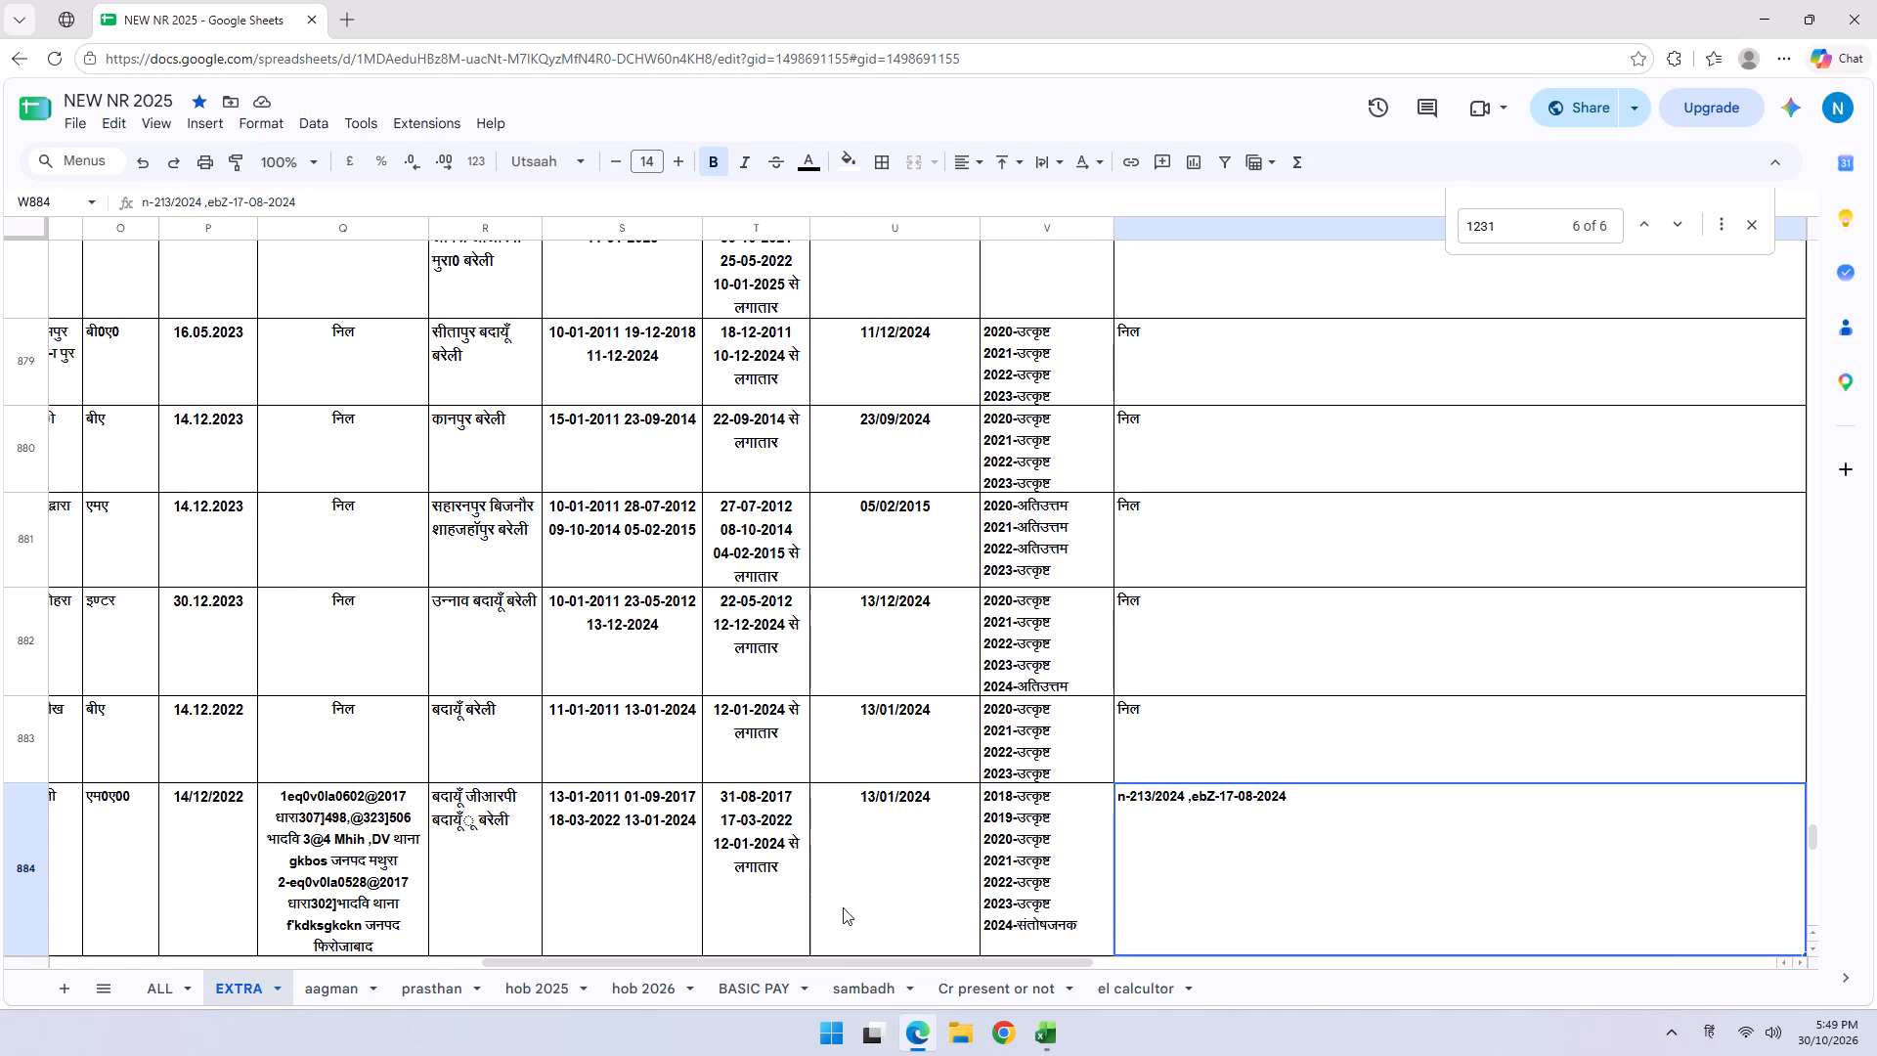
drag(823, 964, 815, 964)
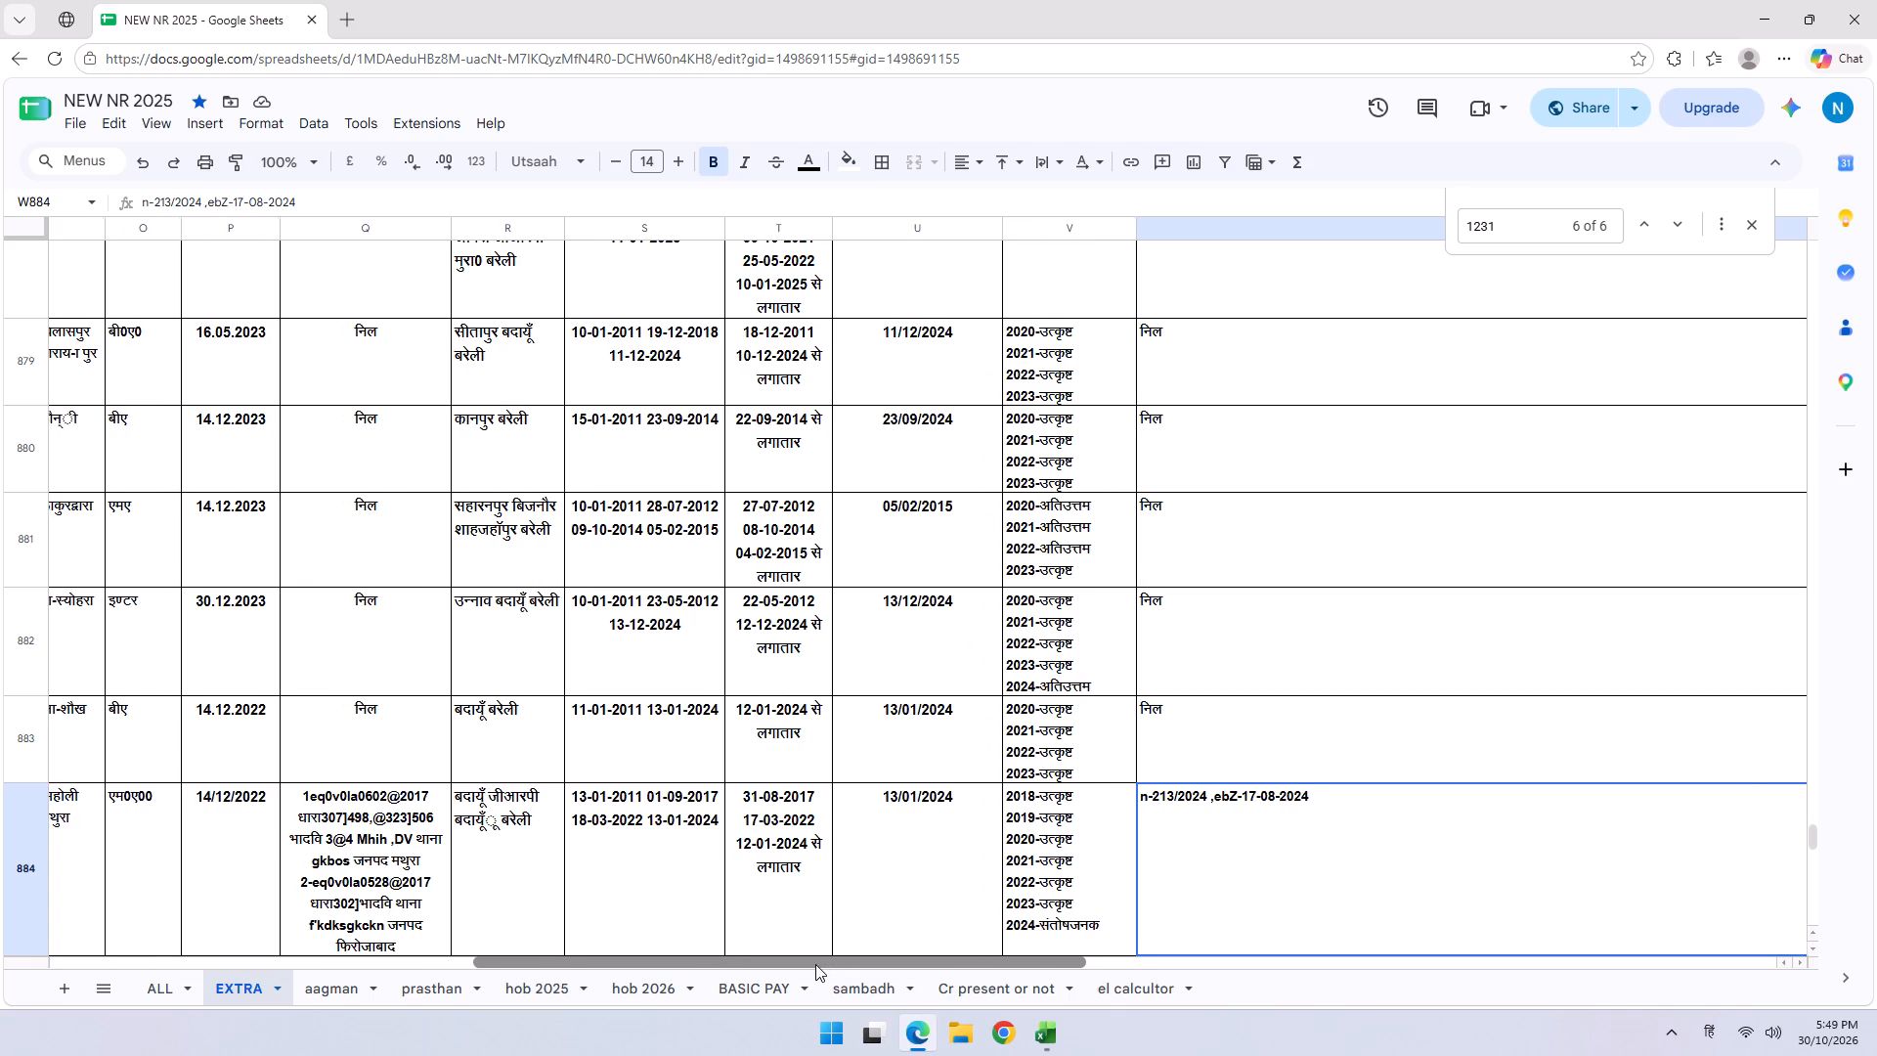
drag(815, 964, 800, 965)
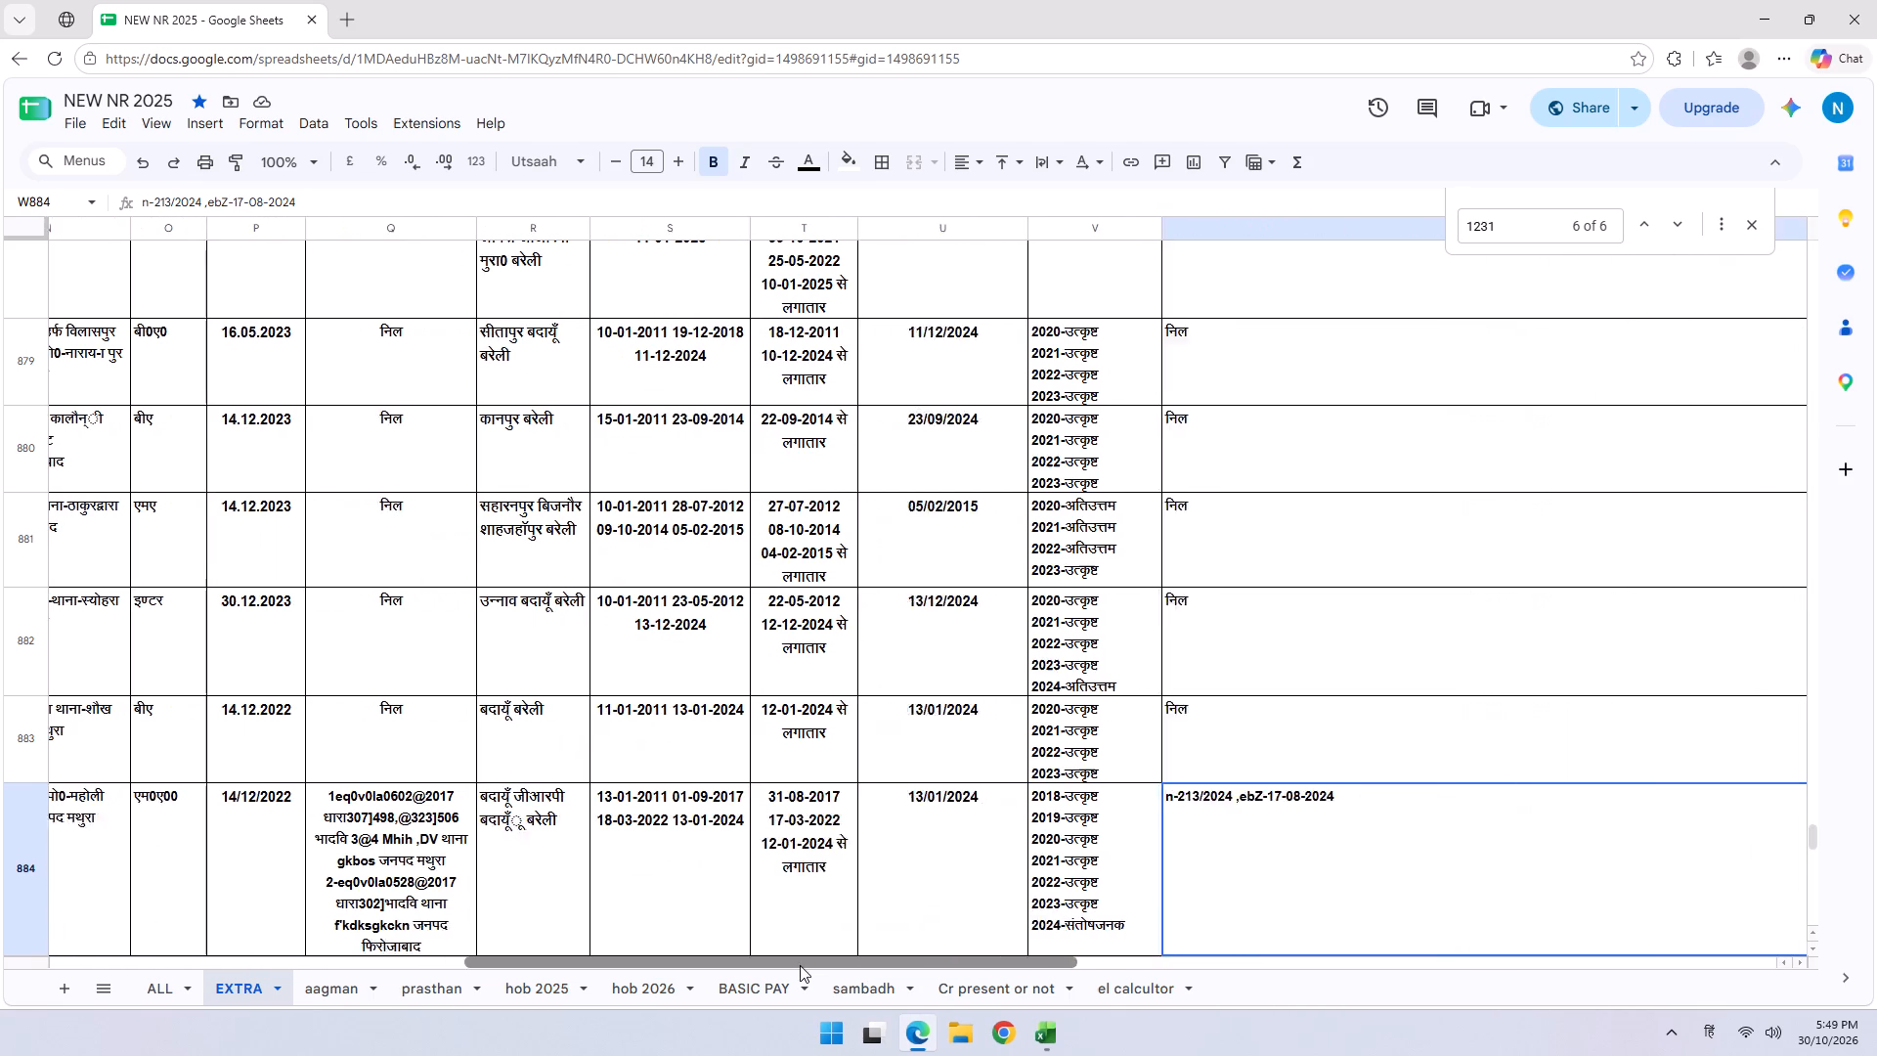
drag(800, 965, 726, 959)
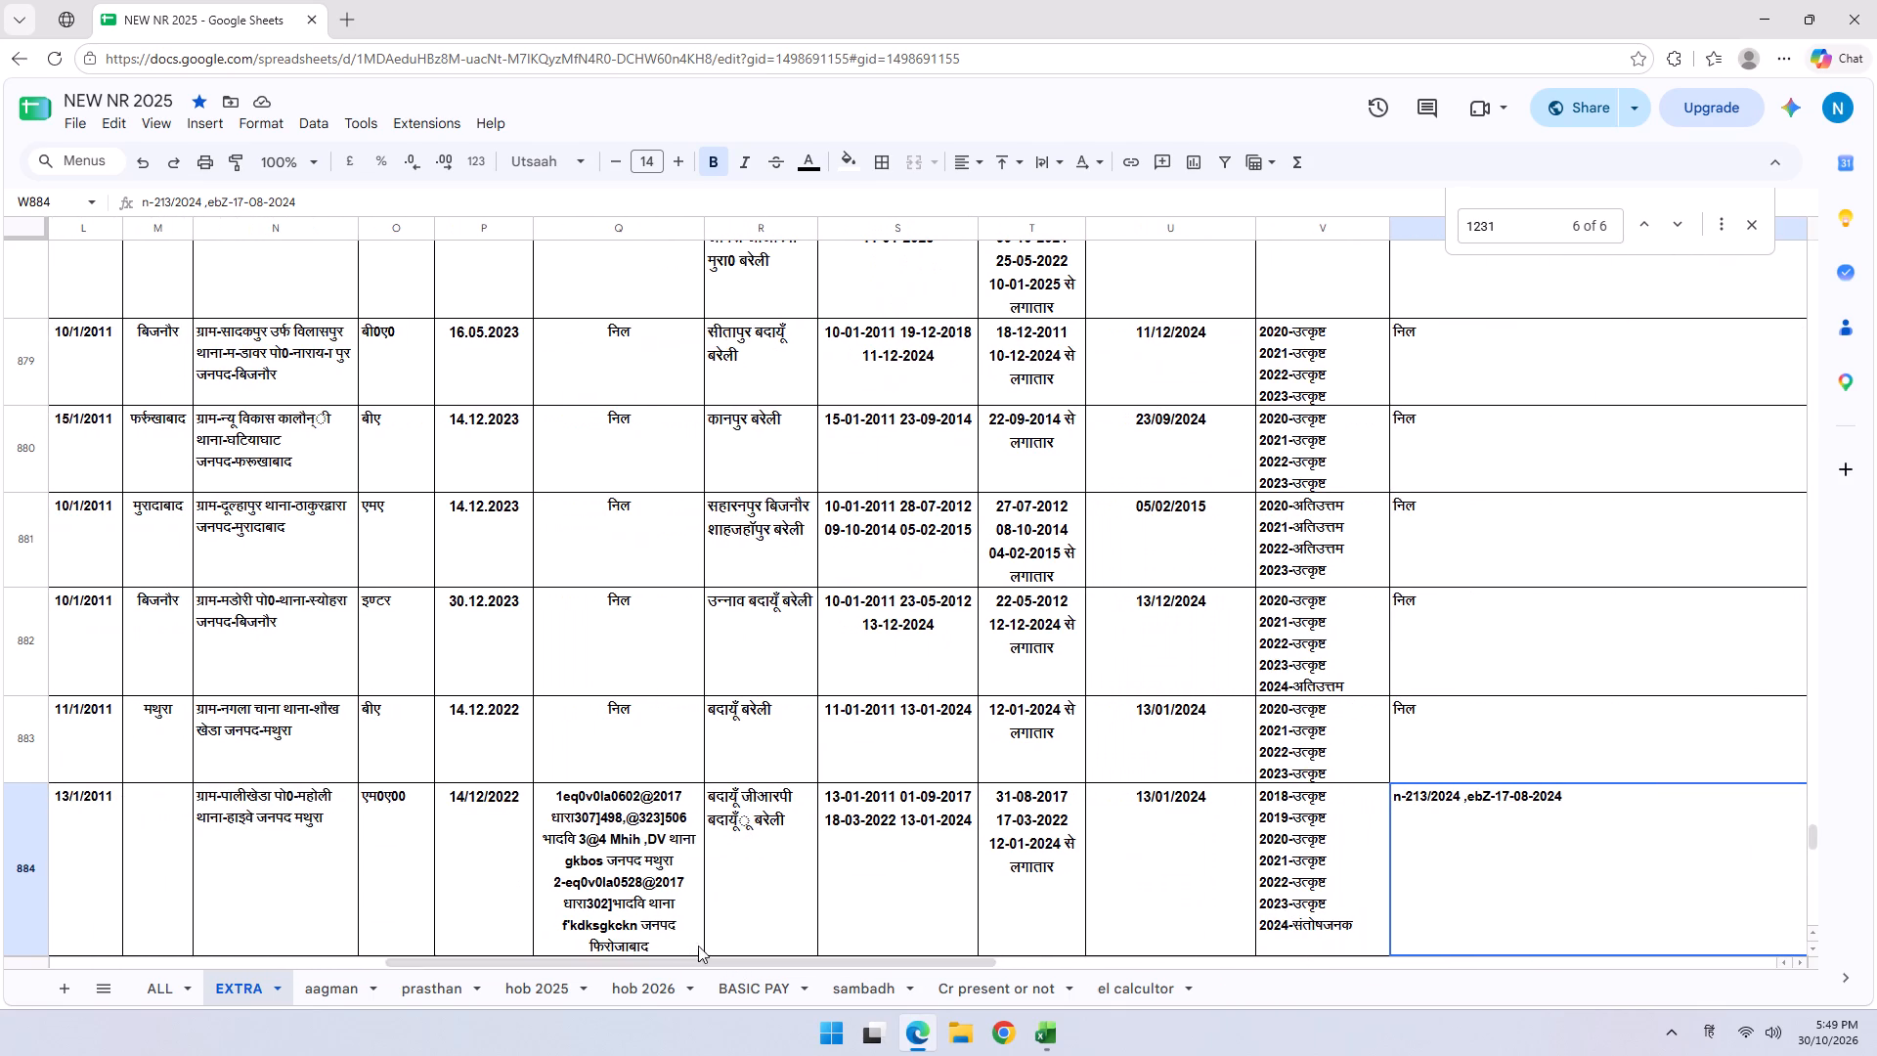
click(660, 898)
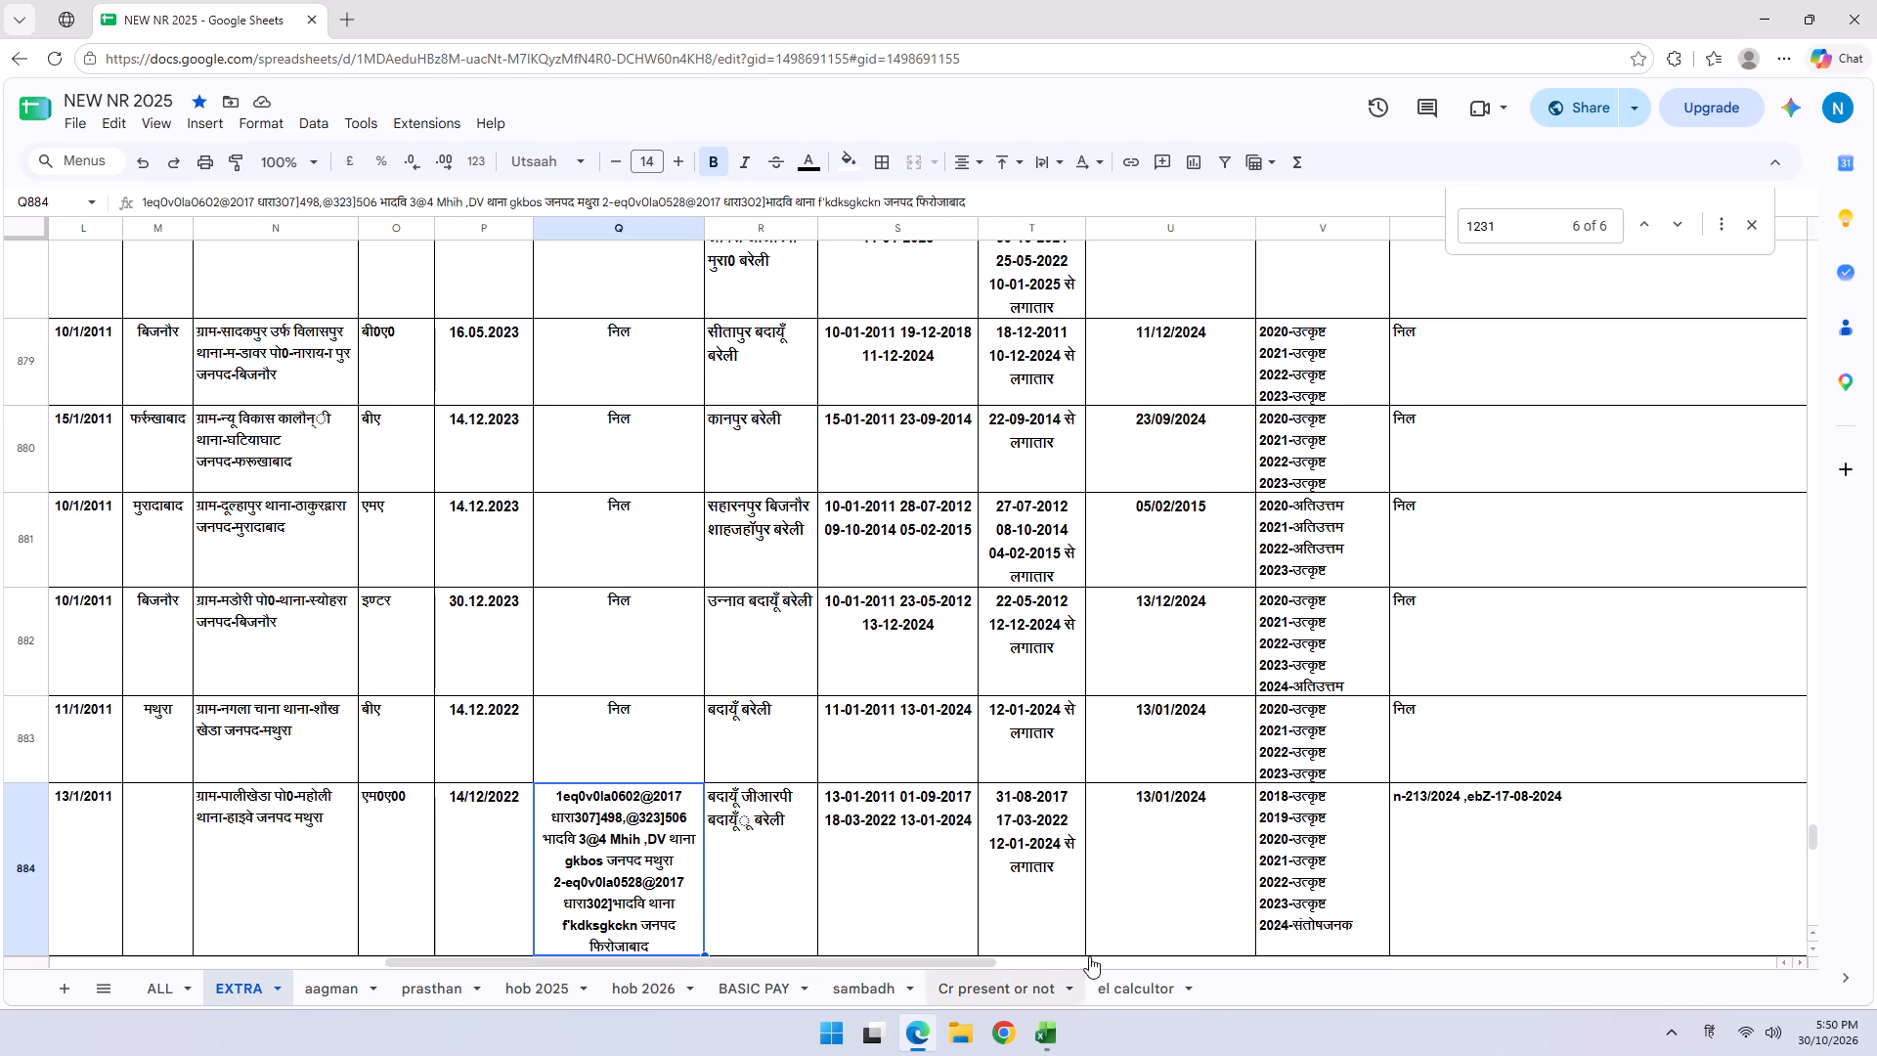
click(1518, 840)
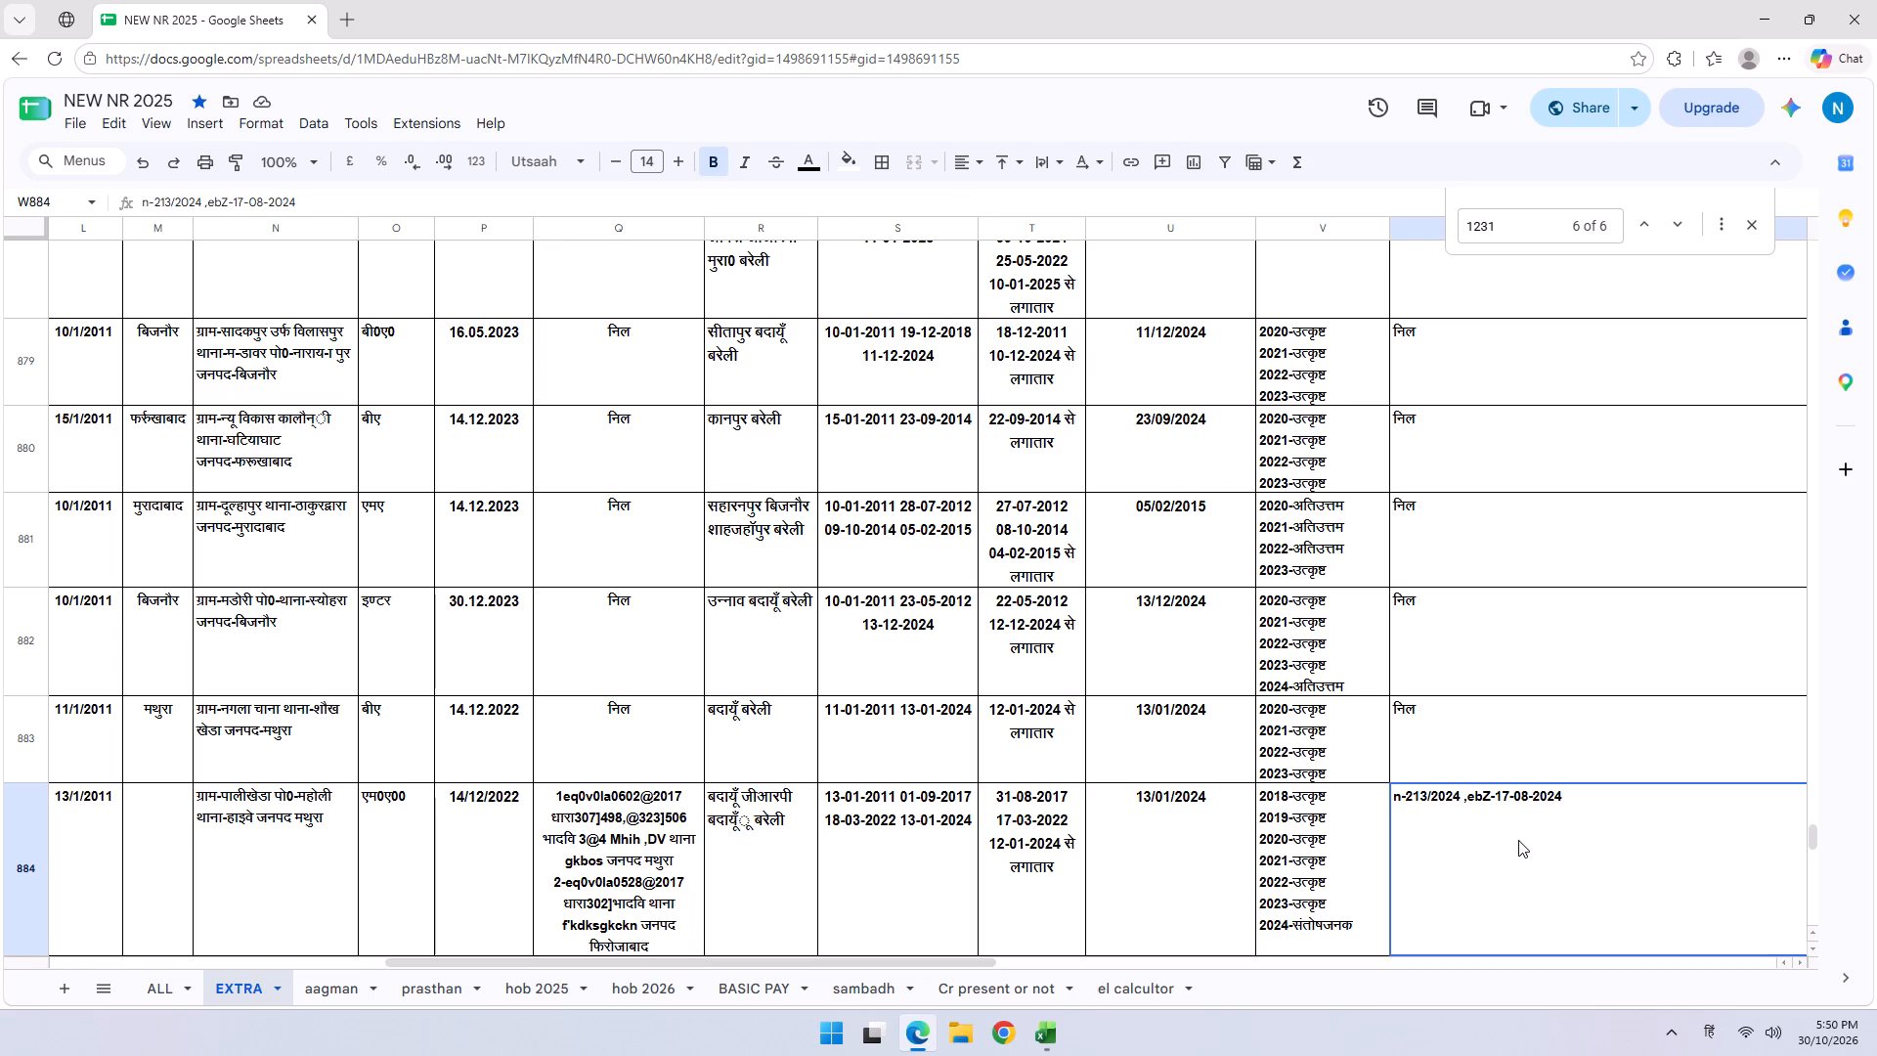